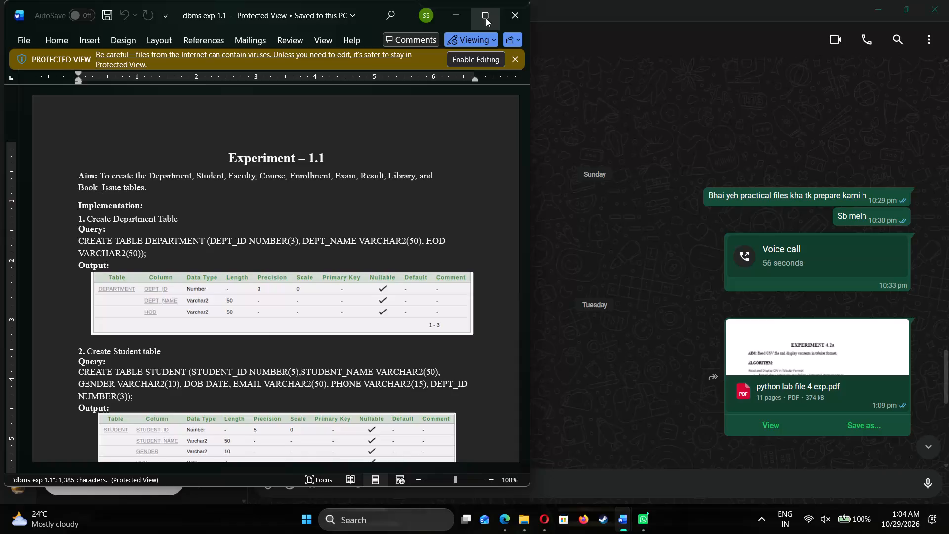
# Maximize the dbms exp 1.1 document window and enable editing.
pyautogui.click(486, 18)
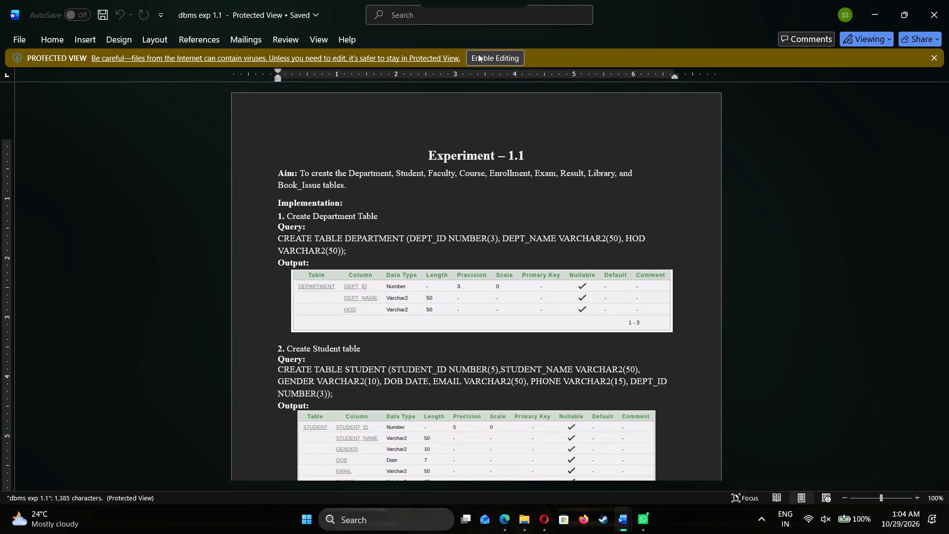
pyautogui.click(478, 54)
# Delete the output picture under section 1, Create Department Table.
pyautogui.scroll(-1, 418, 220)
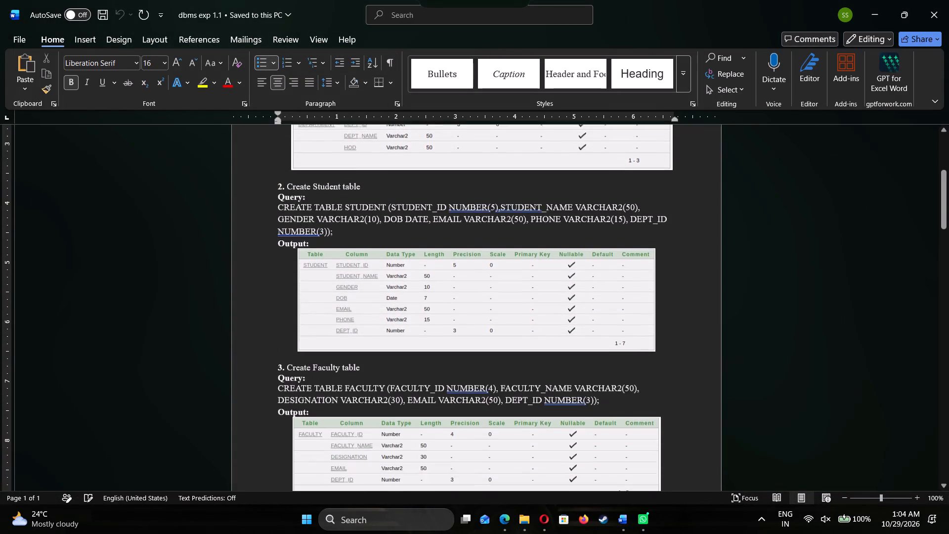
pyautogui.scroll(-1, 418, 220)
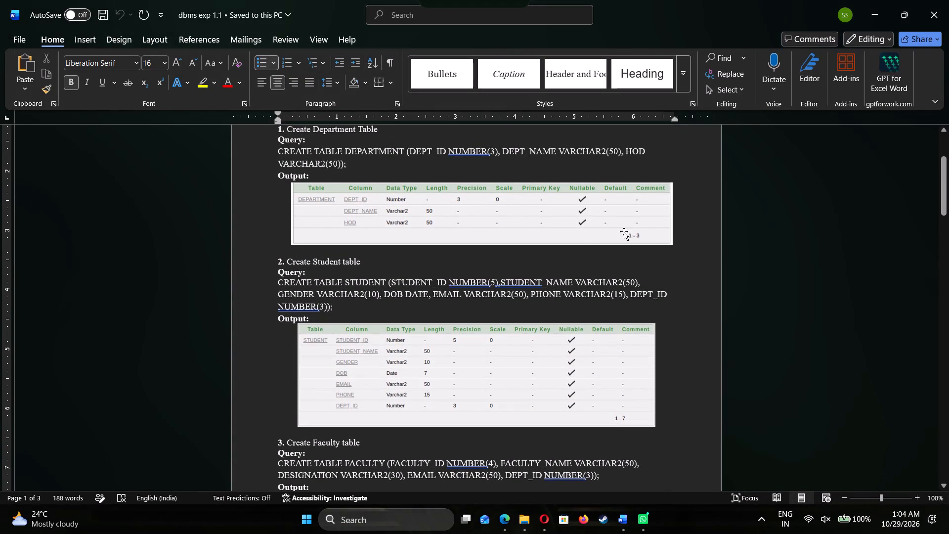
pyautogui.click(677, 239)
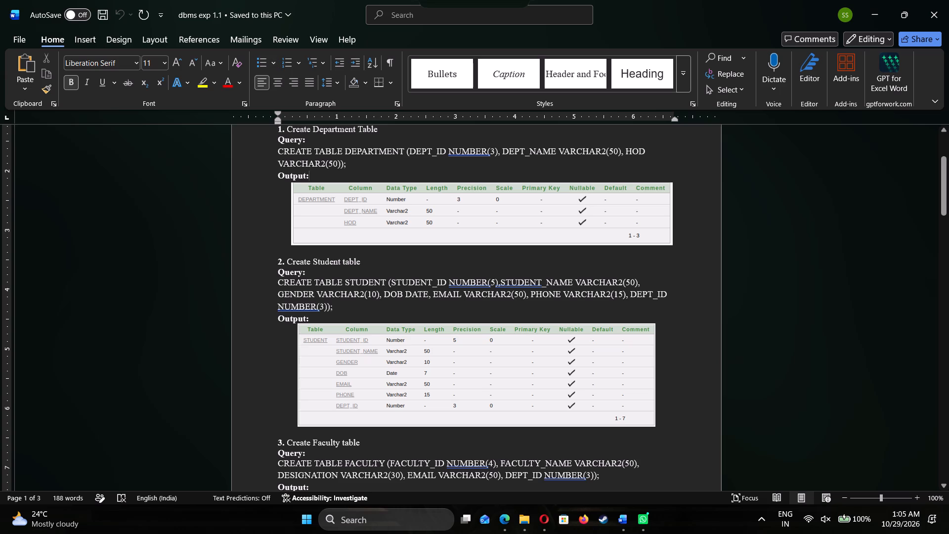
pyautogui.click(678, 232)
pyautogui.moveTo(678, 232); pyautogui.dragTo(604, 228)
pyautogui.click(604, 228)
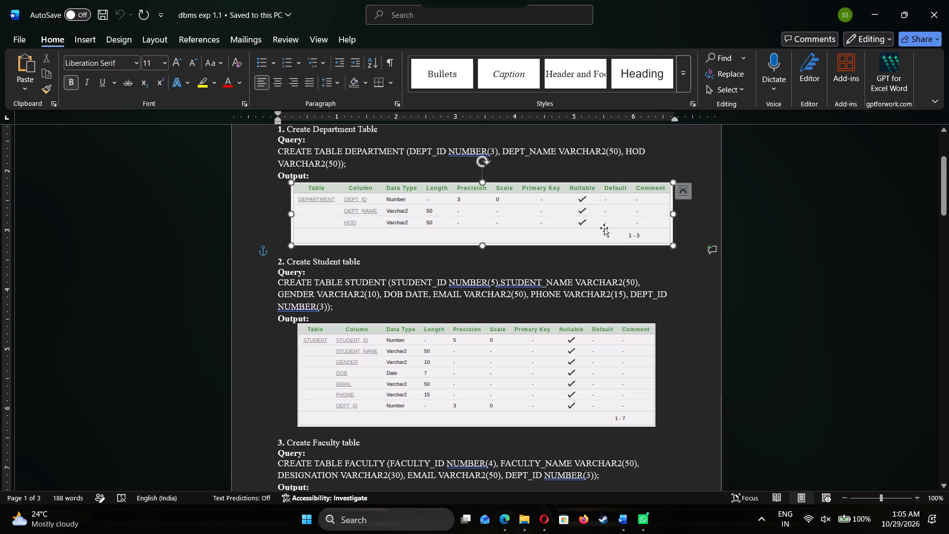
pyautogui.press('BackSpace')
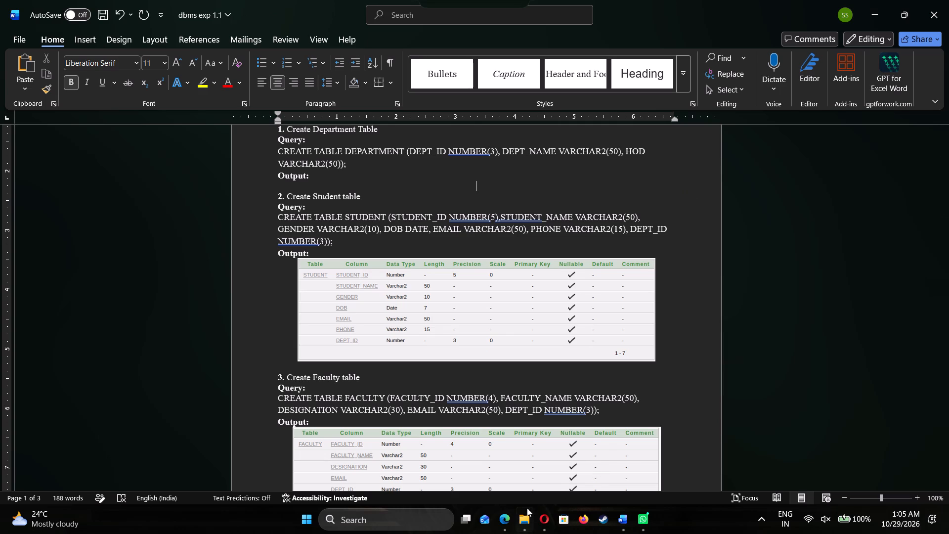
pyautogui.click(520, 525)
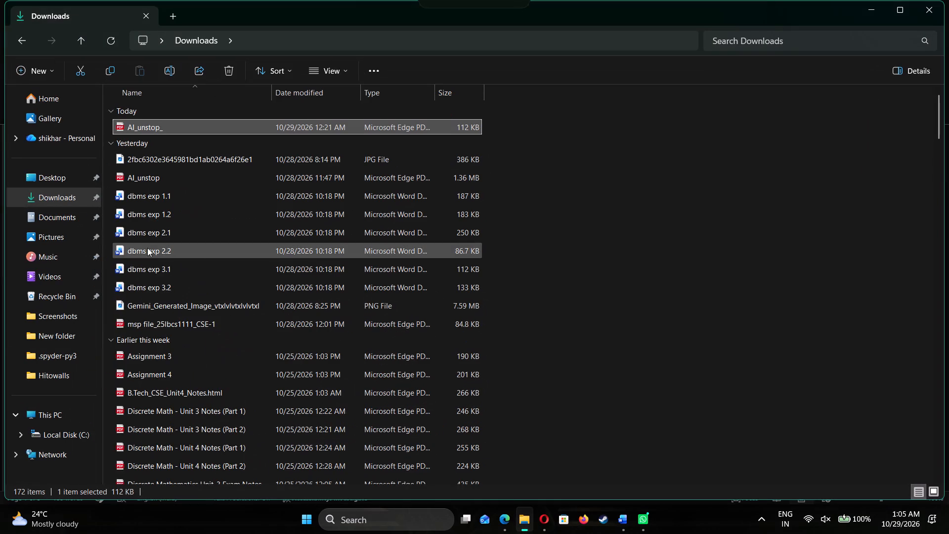
pyautogui.click(79, 315)
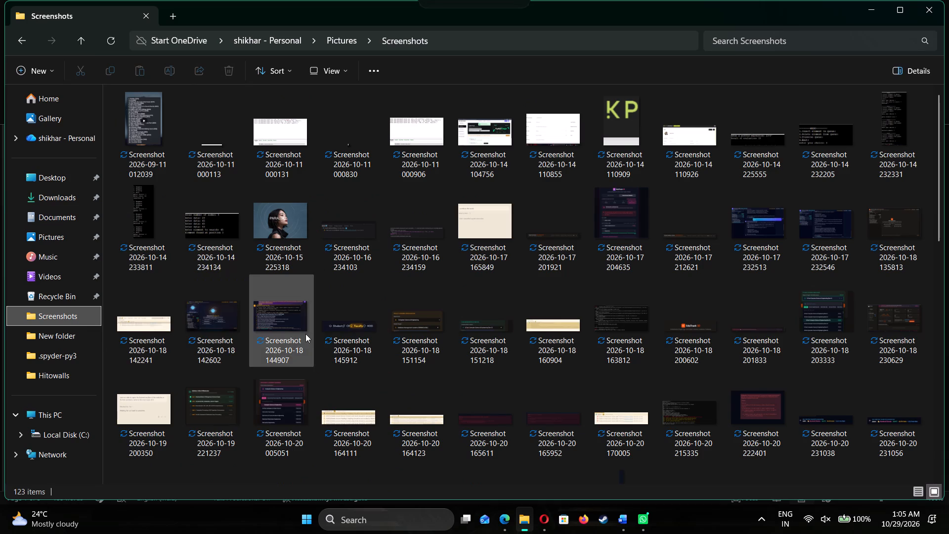
pyautogui.scroll(-15, 305, 334)
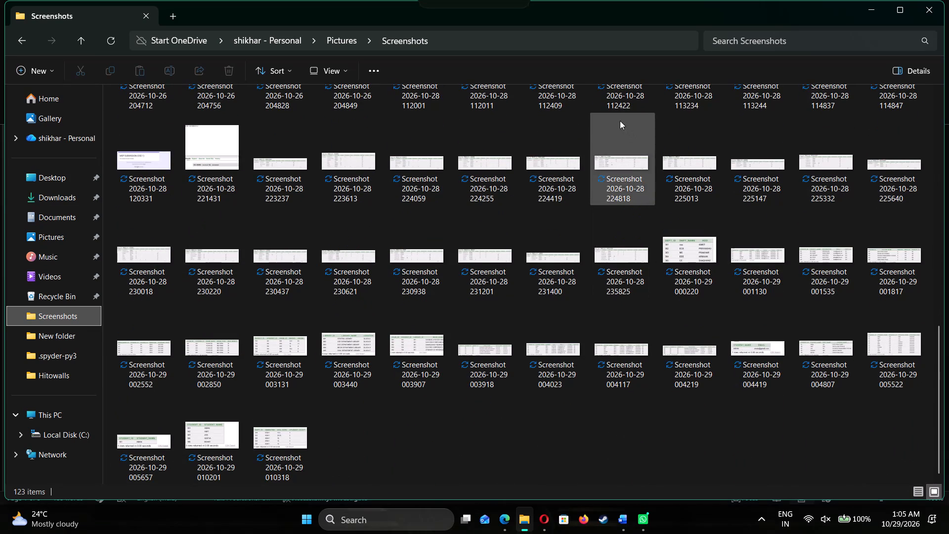
pyautogui.scroll(1, 252, 170)
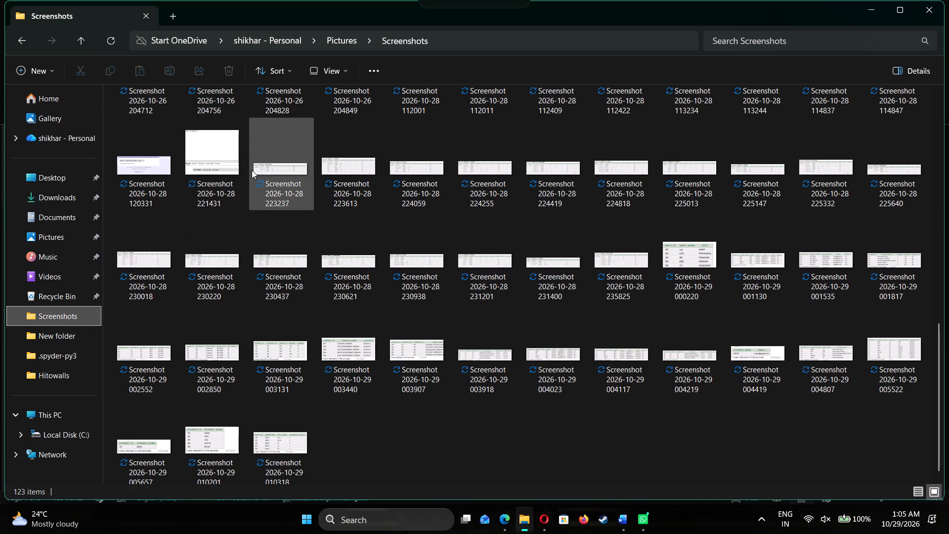
pyautogui.scroll(1, 252, 170)
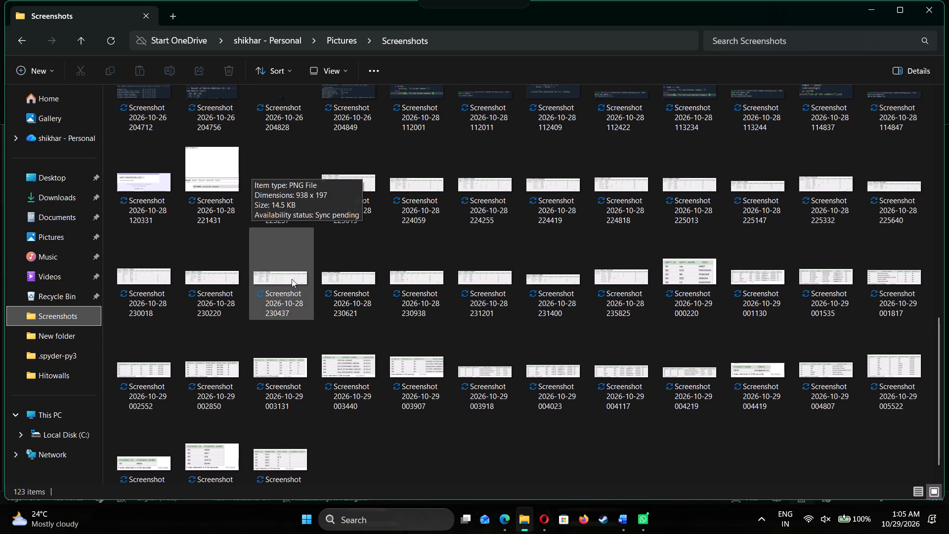
pyautogui.click(293, 212)
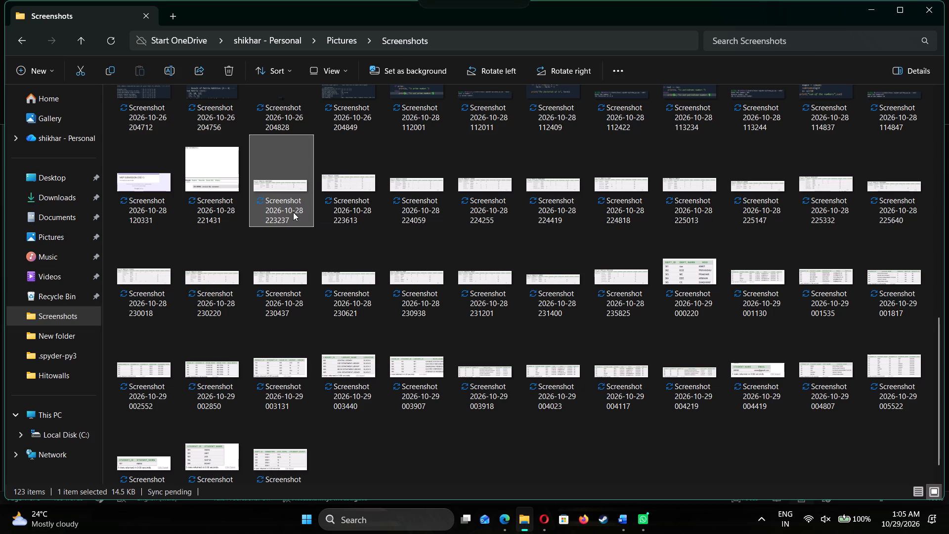
pyautogui.doubleClick(292, 197)
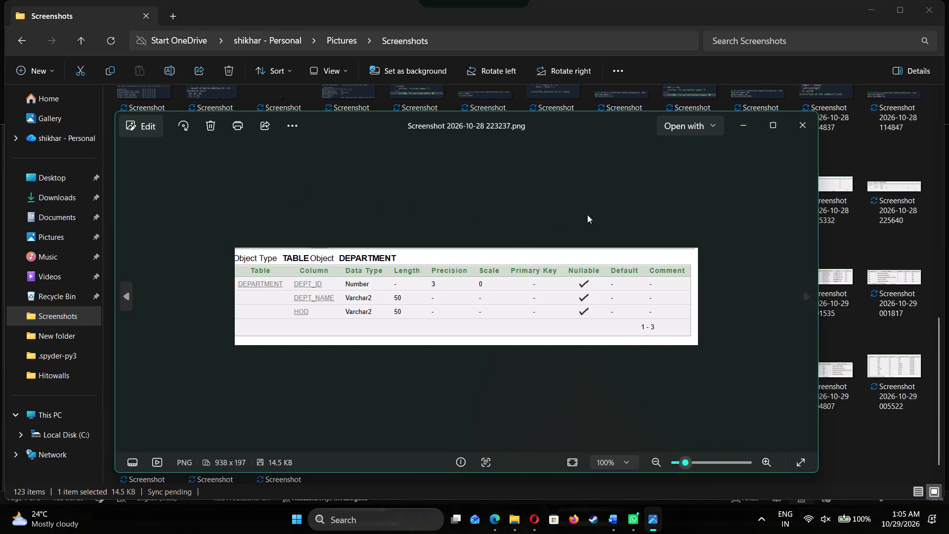
pyautogui.click(801, 123)
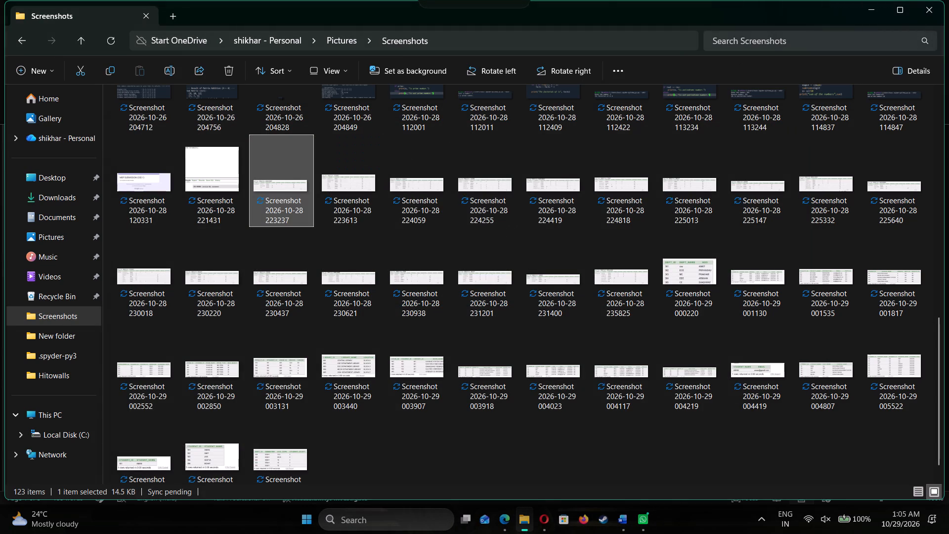
pyautogui.click(924, 11)
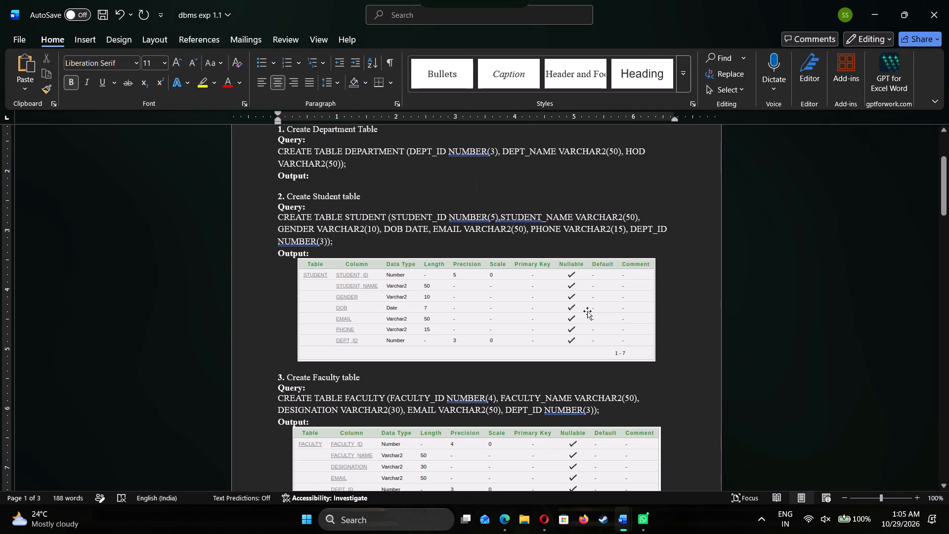
pyautogui.click(83, 36)
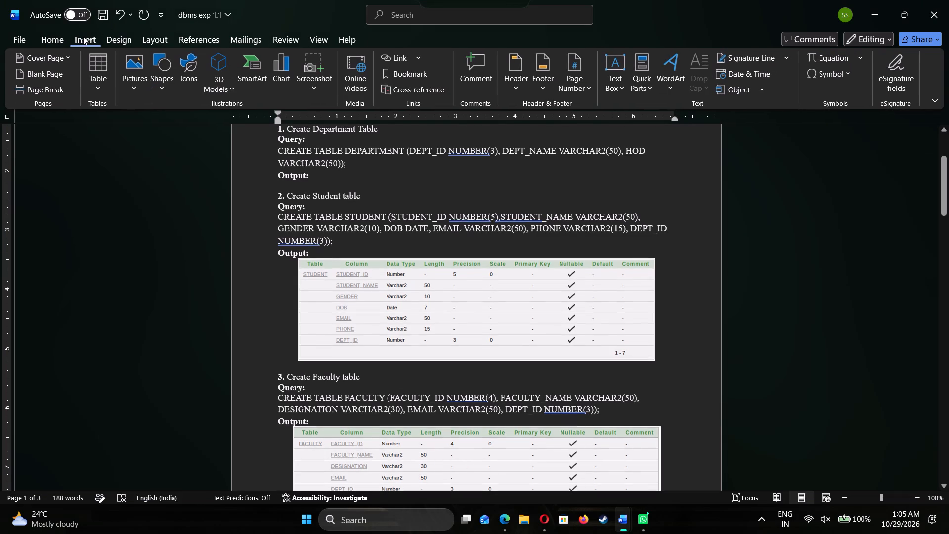
pyautogui.click(134, 86)
pyautogui.click(135, 120)
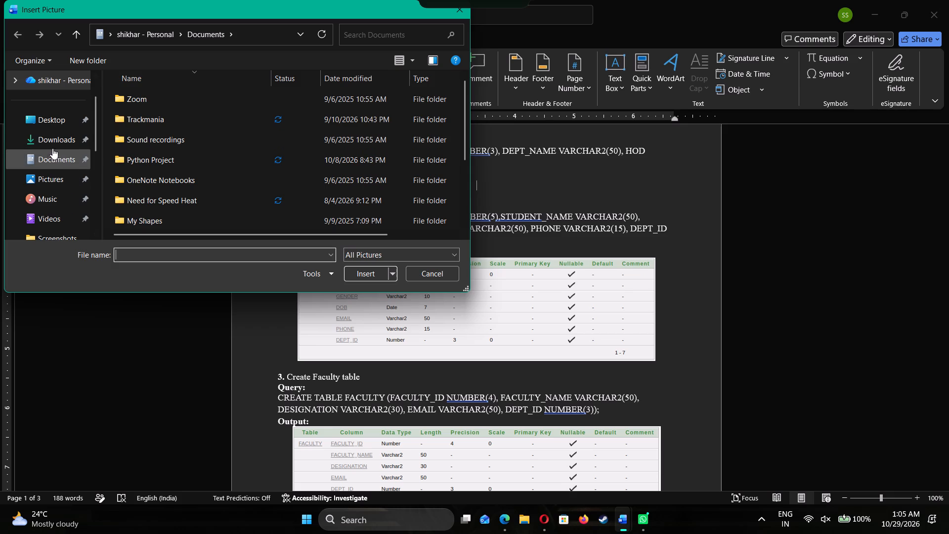
pyautogui.click(53, 143)
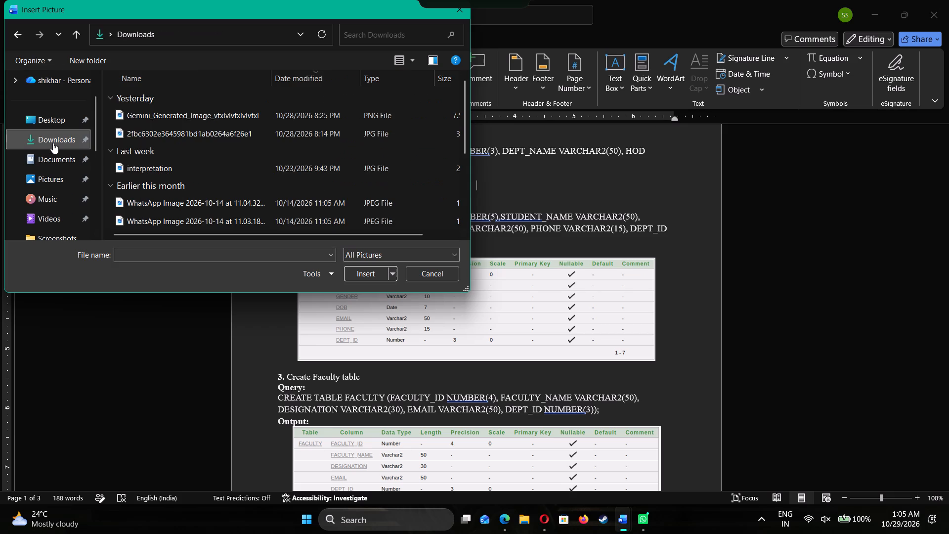
pyautogui.click(43, 231)
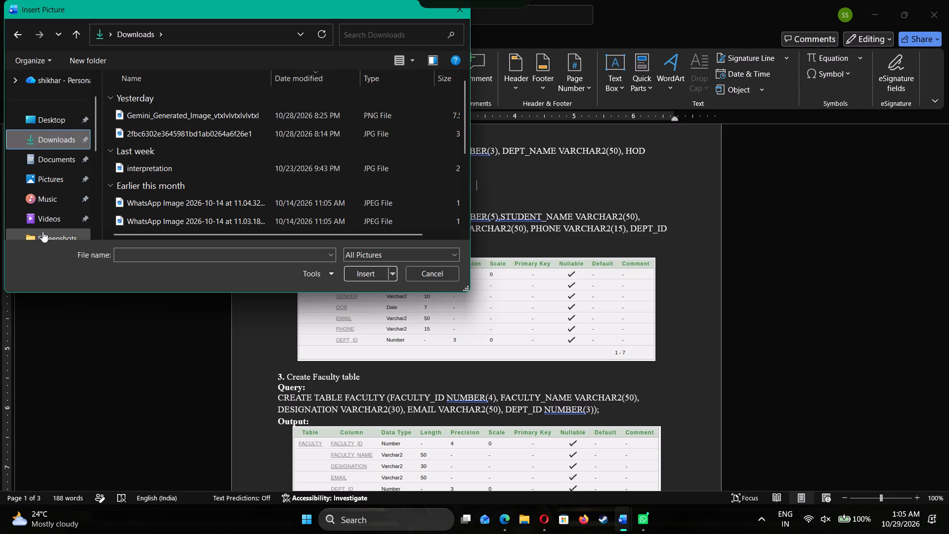
pyautogui.scroll(-14, 274, 143)
pyautogui.scroll(-7, 274, 143)
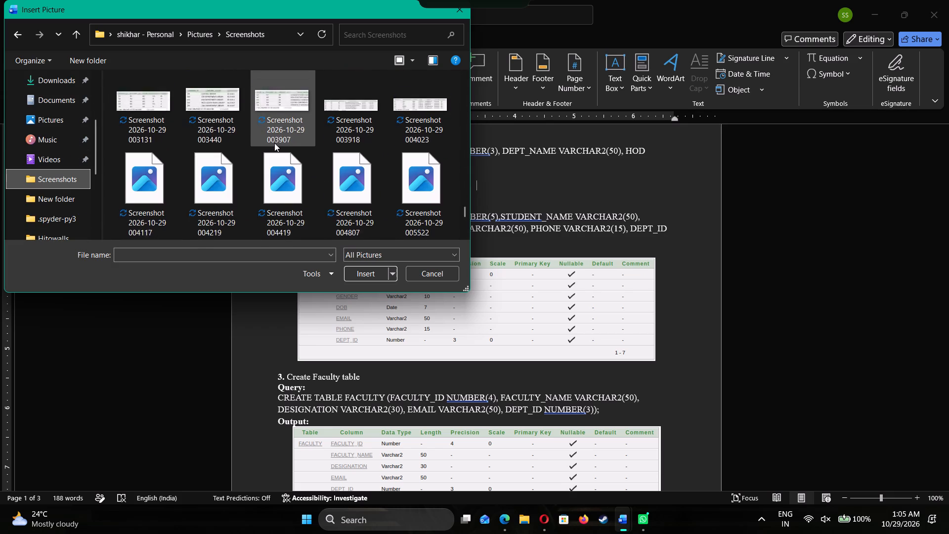
pyautogui.scroll(3, 274, 143)
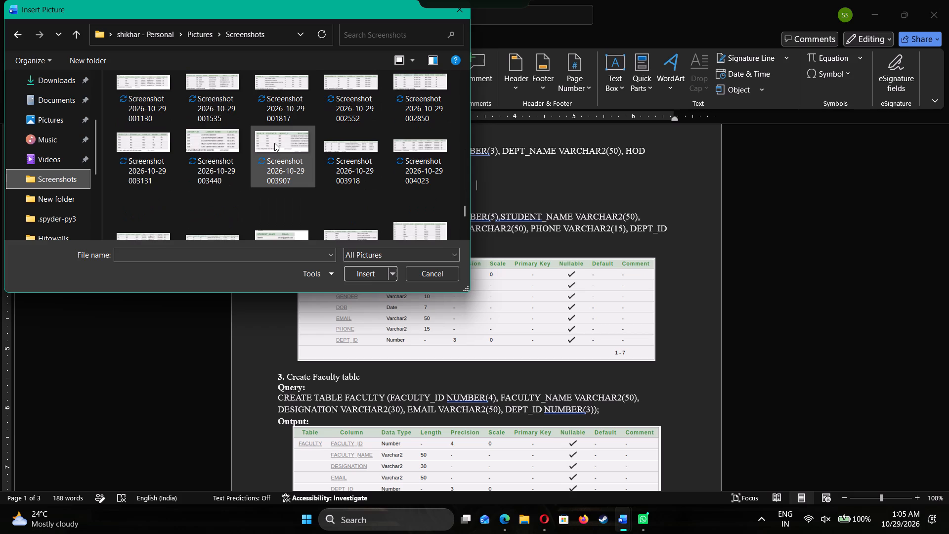
pyautogui.scroll(4, 274, 143)
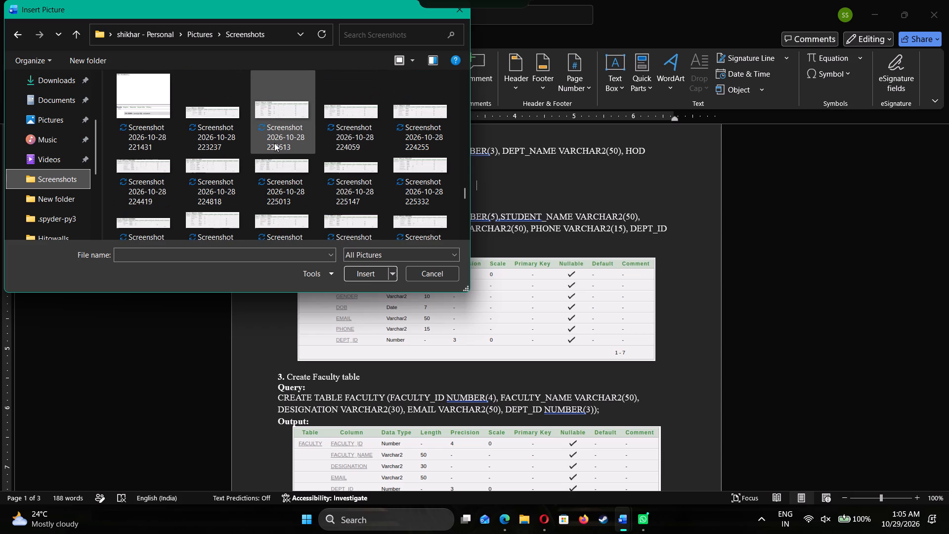
pyautogui.scroll(1, 274, 143)
pyautogui.click(226, 102)
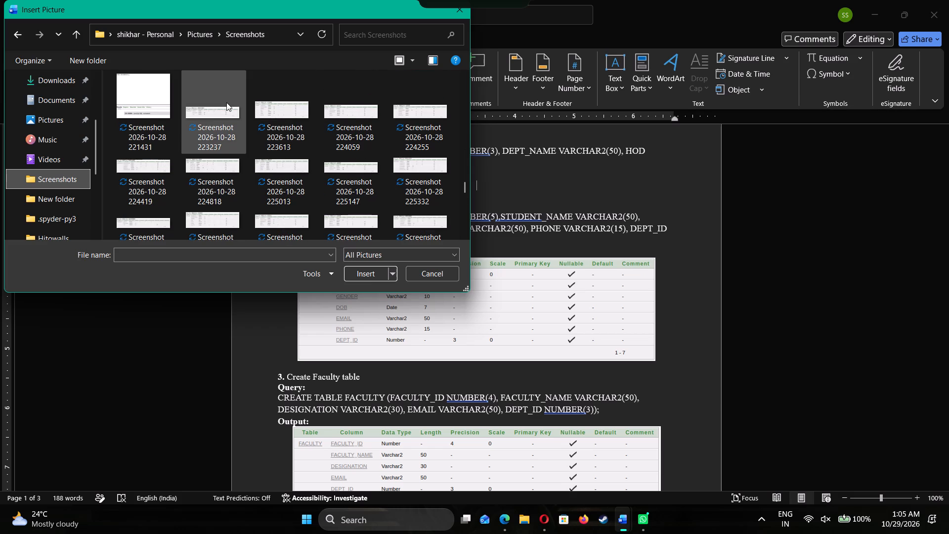
pyautogui.click(358, 274)
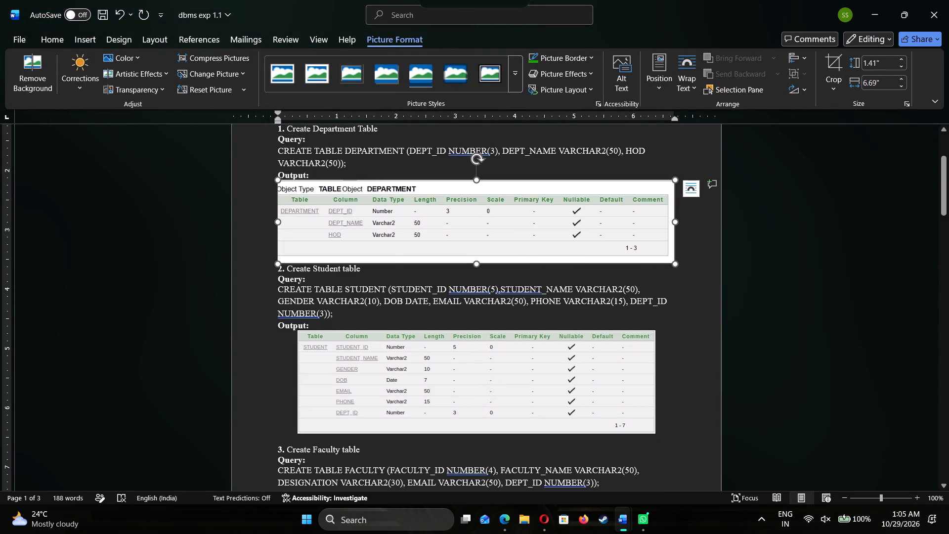
# Delete the output picture under section 2, Create Student table.
pyautogui.scroll(-1, 677, 309)
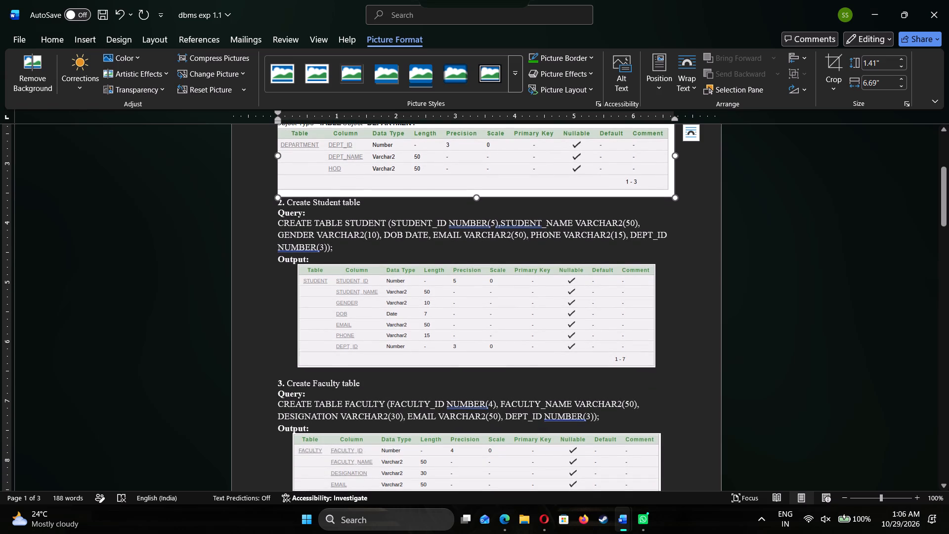
pyautogui.click(668, 356)
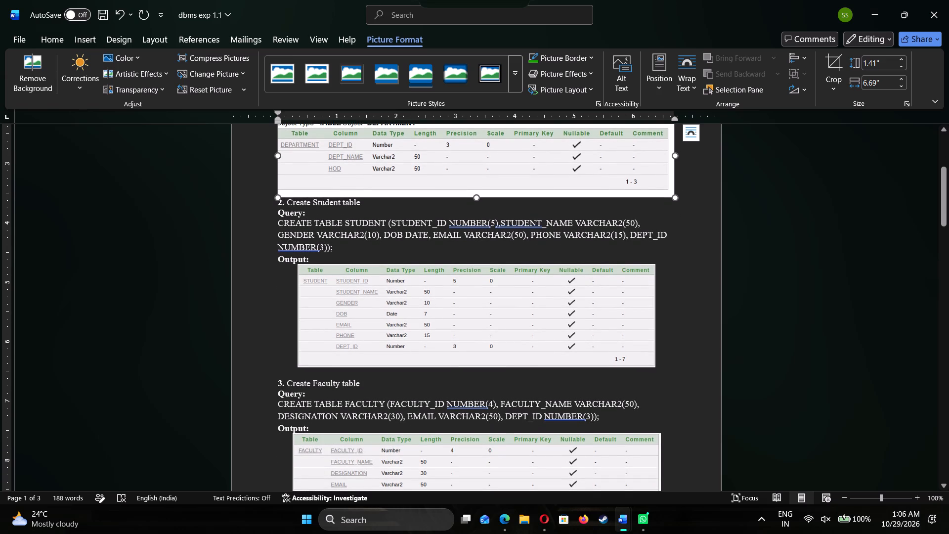
pyautogui.click(666, 359)
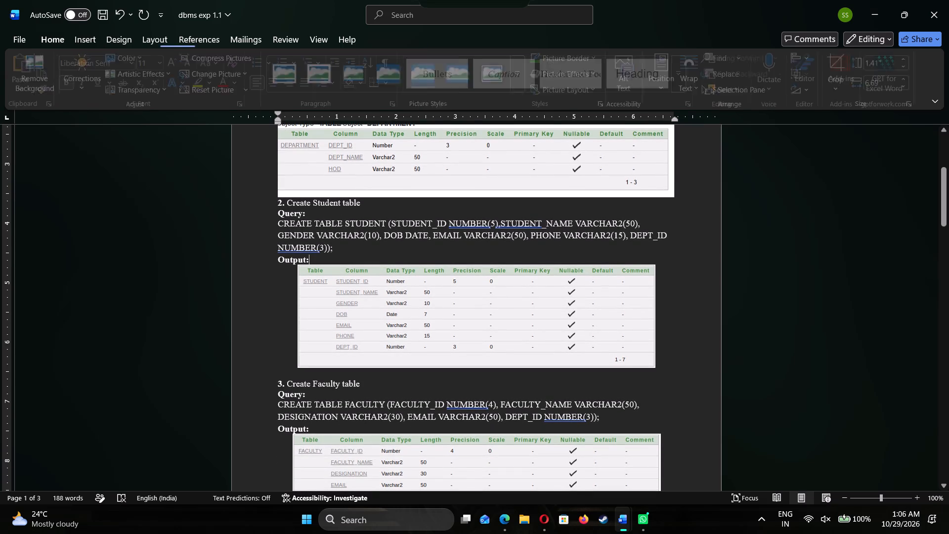
pyautogui.doubleClick(608, 353)
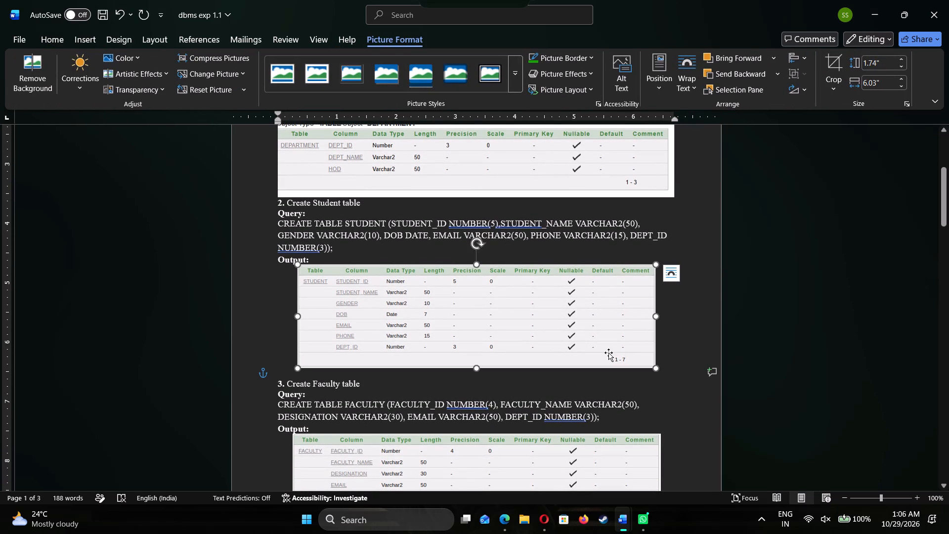
pyautogui.click(608, 353)
pyautogui.press('BackSpace')
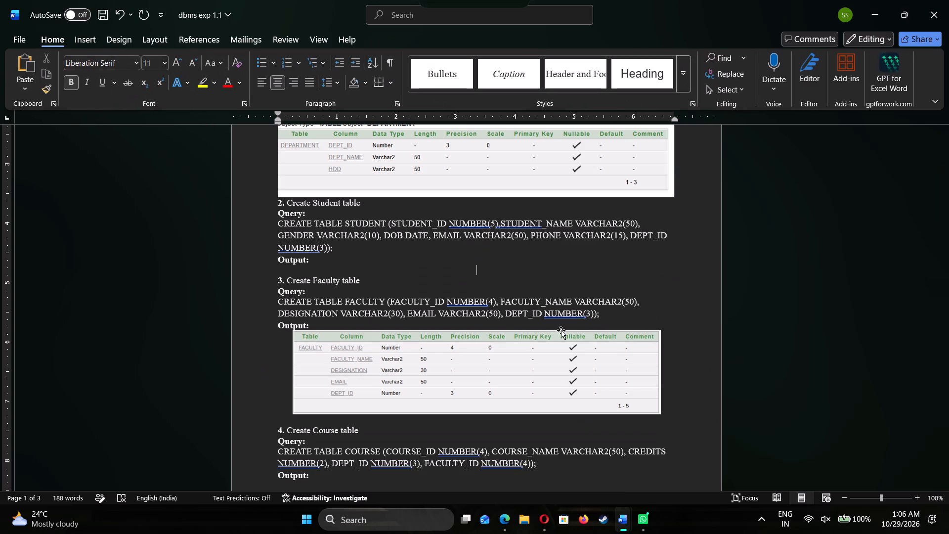
pyautogui.click(96, 38)
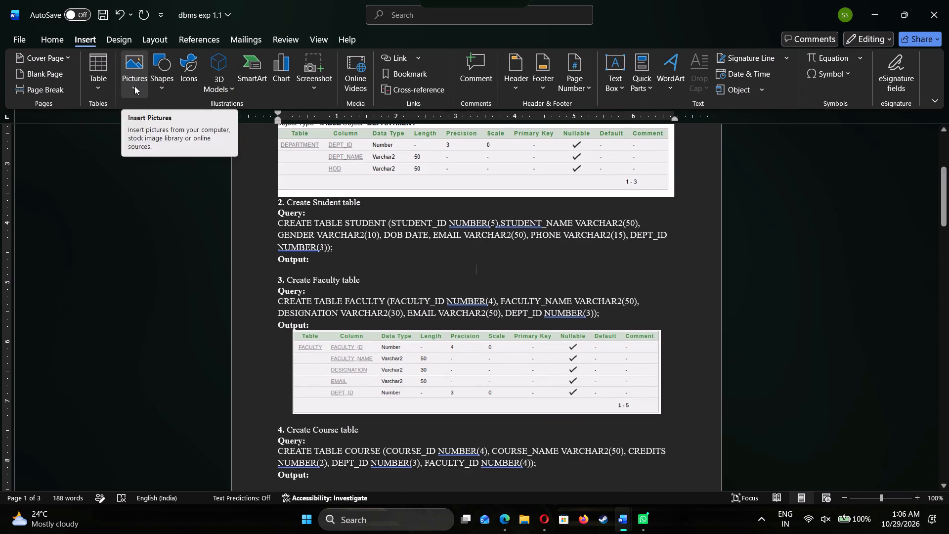
pyautogui.click(134, 86)
pyautogui.click(153, 128)
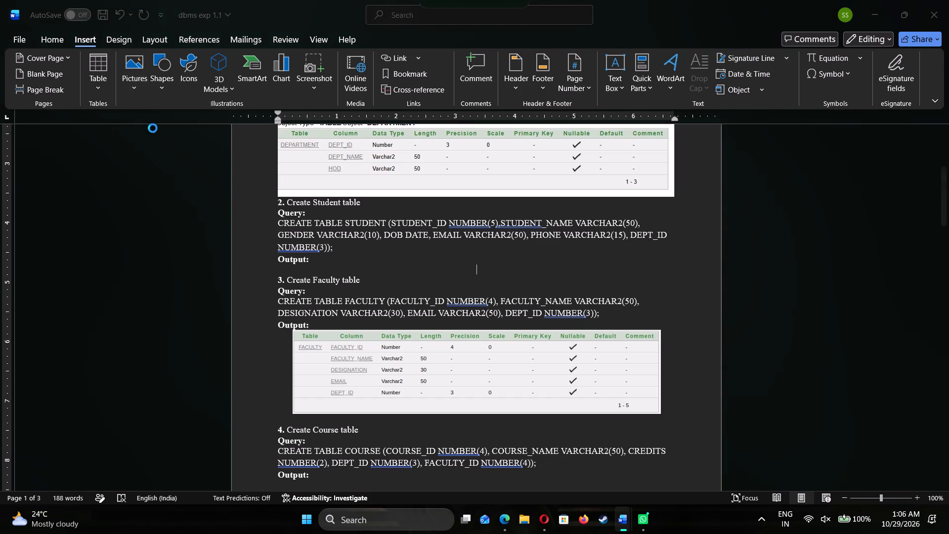
pyautogui.scroll(-19, 226, 166)
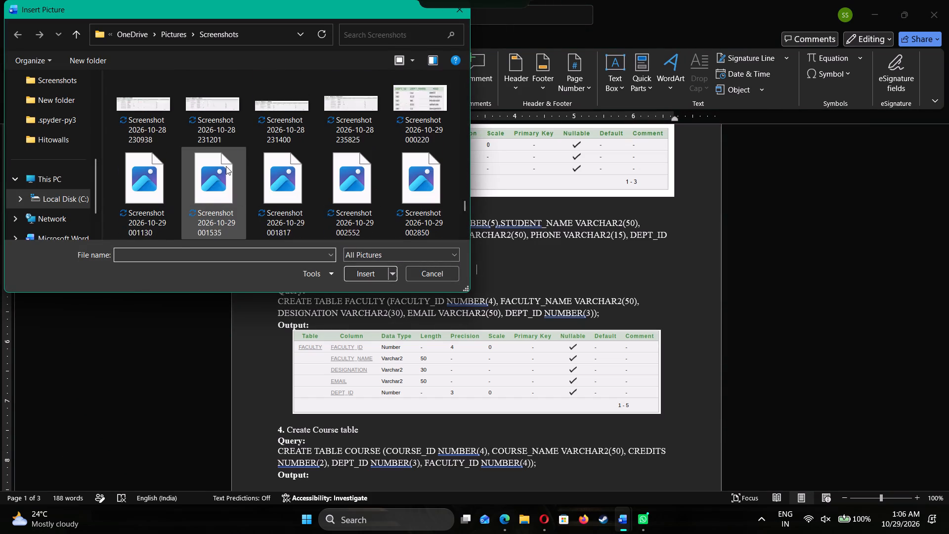
pyautogui.scroll(-3, 226, 166)
pyautogui.scroll(8, 226, 166)
pyautogui.scroll(-1, 226, 166)
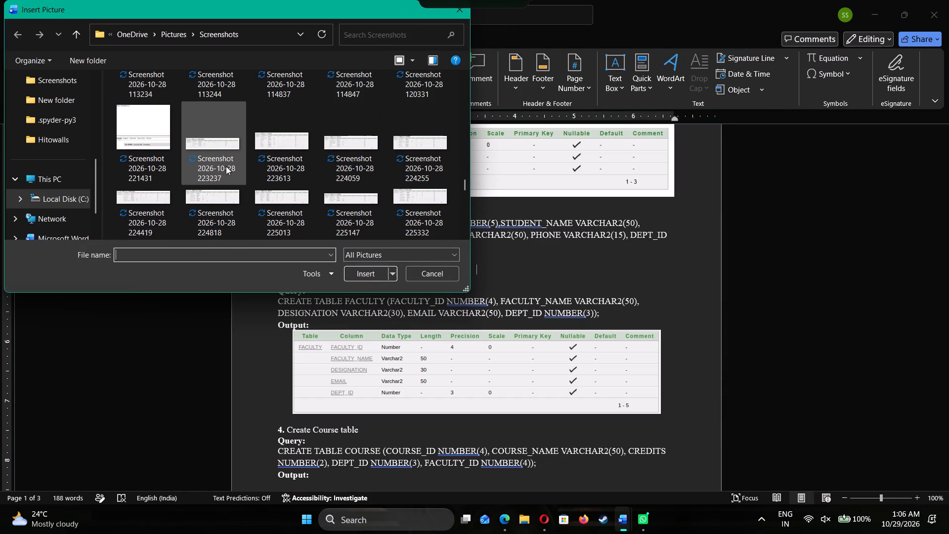
pyautogui.click(274, 156)
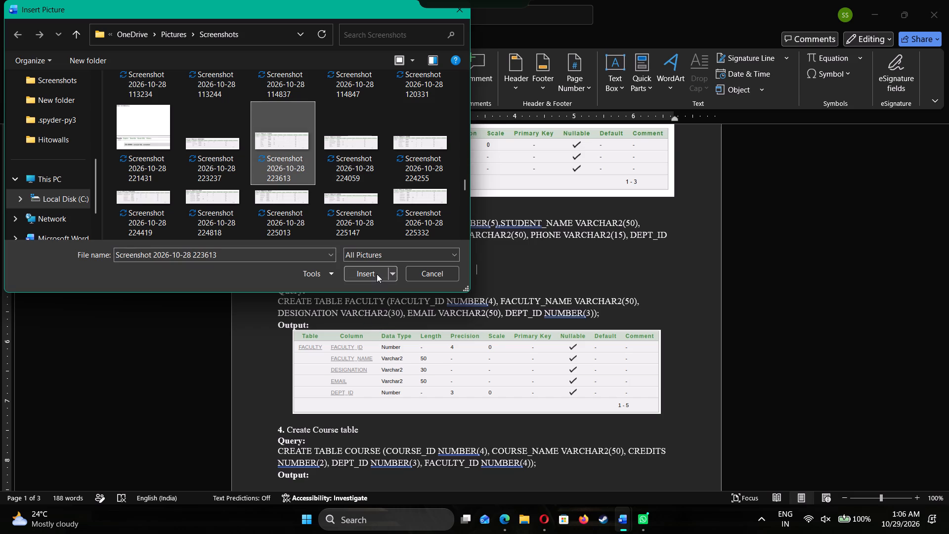
pyautogui.click(377, 274)
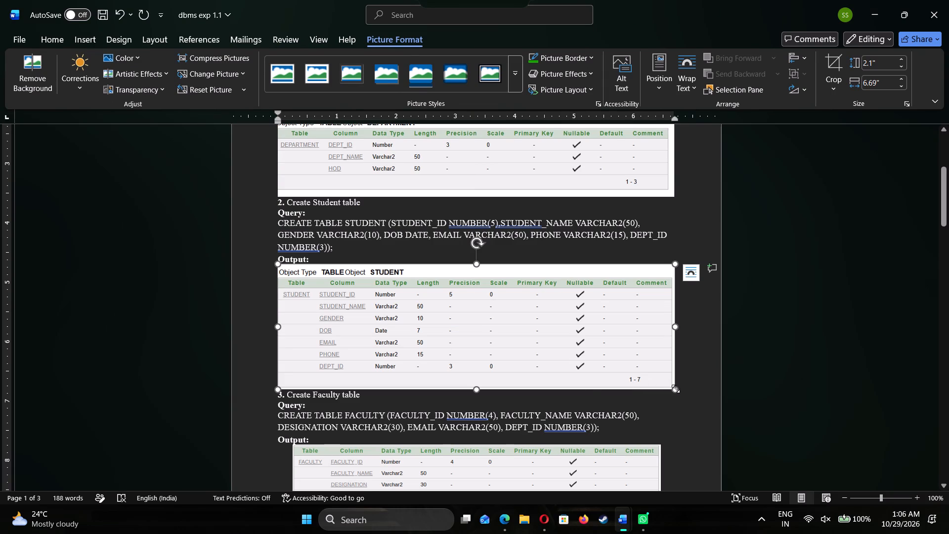
# Shrink the Student output picture slightly, keeping its proportions, so it sits just inside the text margins.
pyautogui.moveTo(677, 390); pyautogui.dragTo(667, 385)
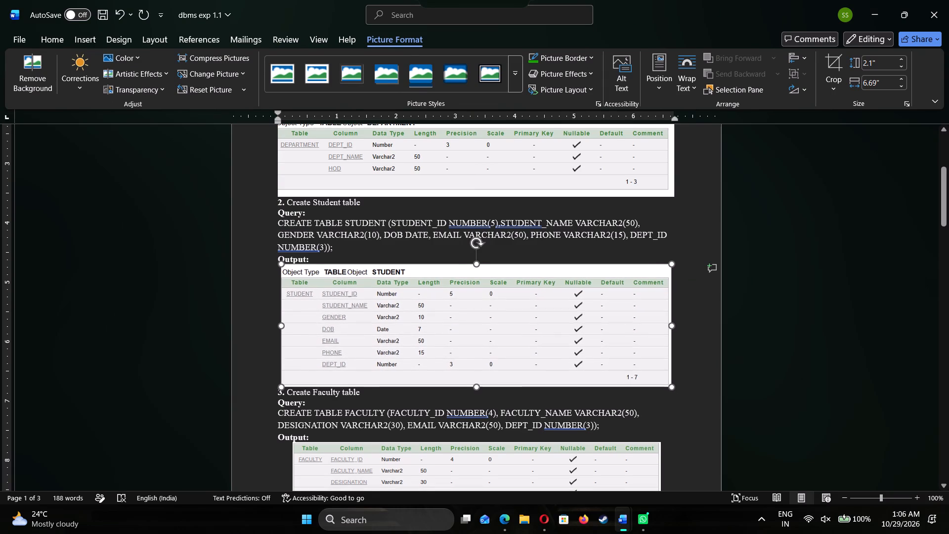
pyautogui.moveTo(667, 385); pyautogui.dragTo(655, 382)
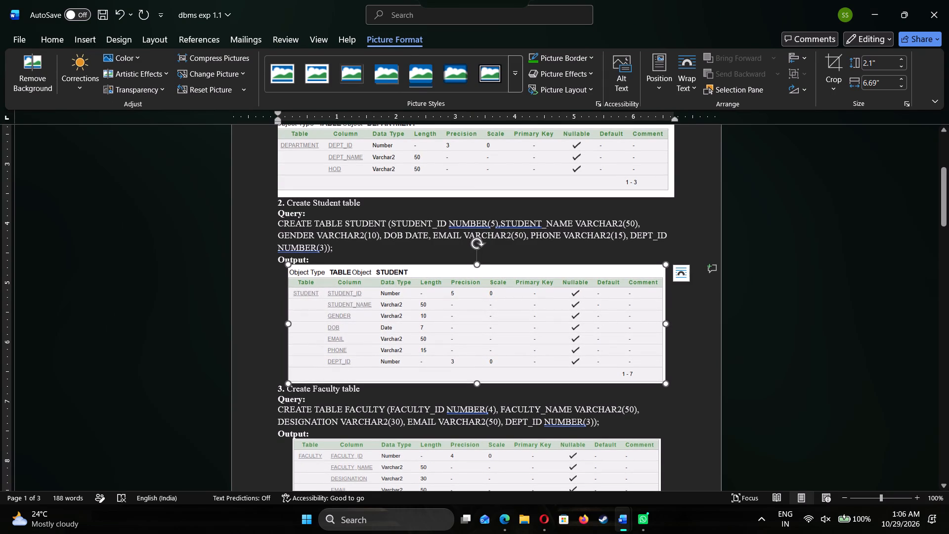
pyautogui.click(686, 364)
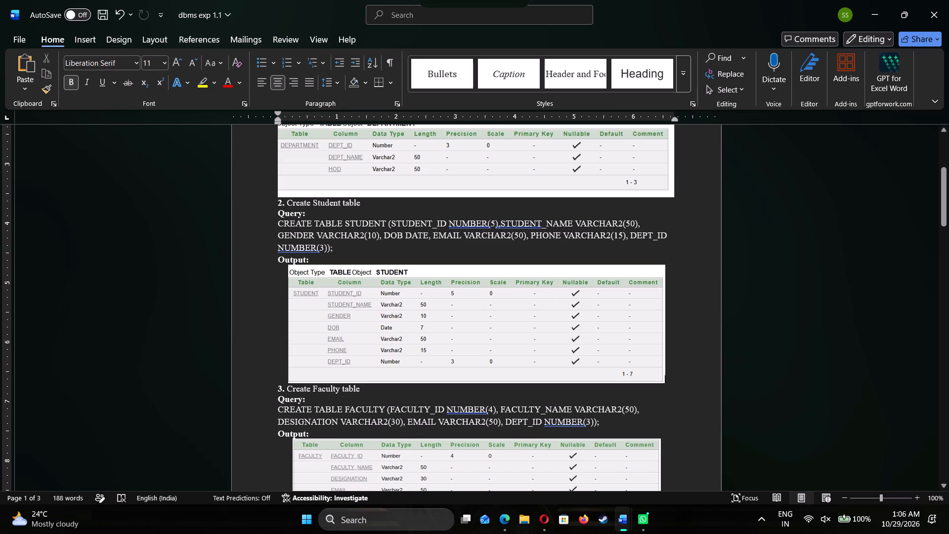
# Add a blank line before and after the Output heading in section 2, Create Student table.
pyautogui.click(343, 250)
pyautogui.press('Return')
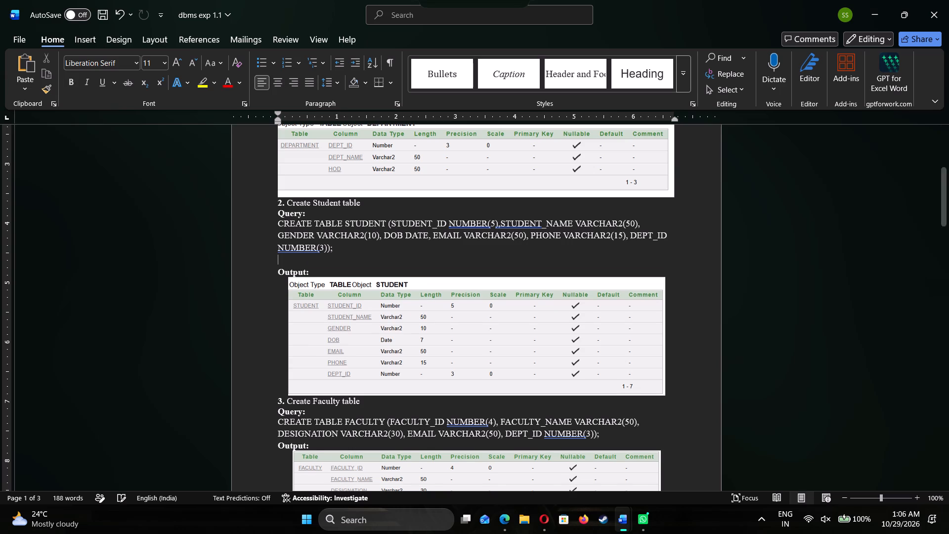
pyautogui.click(310, 267)
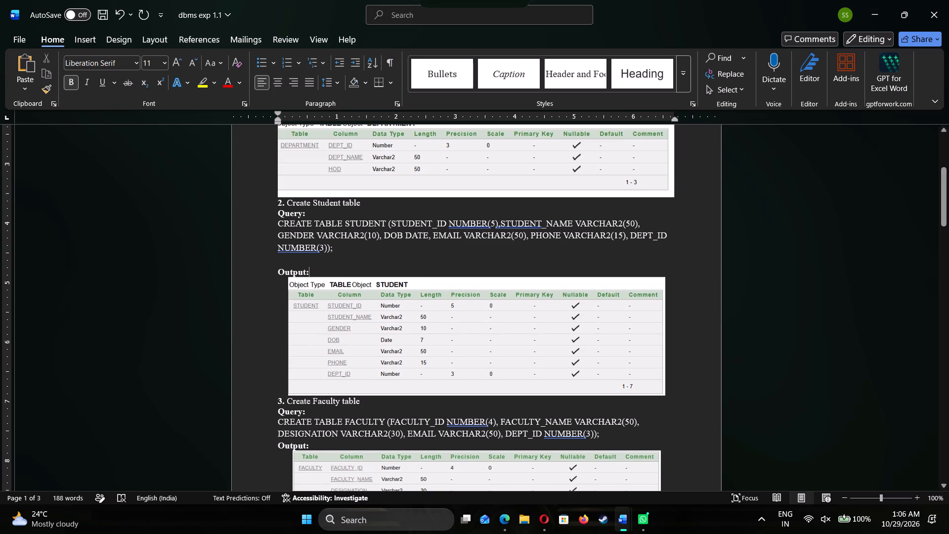
pyautogui.press('Return')
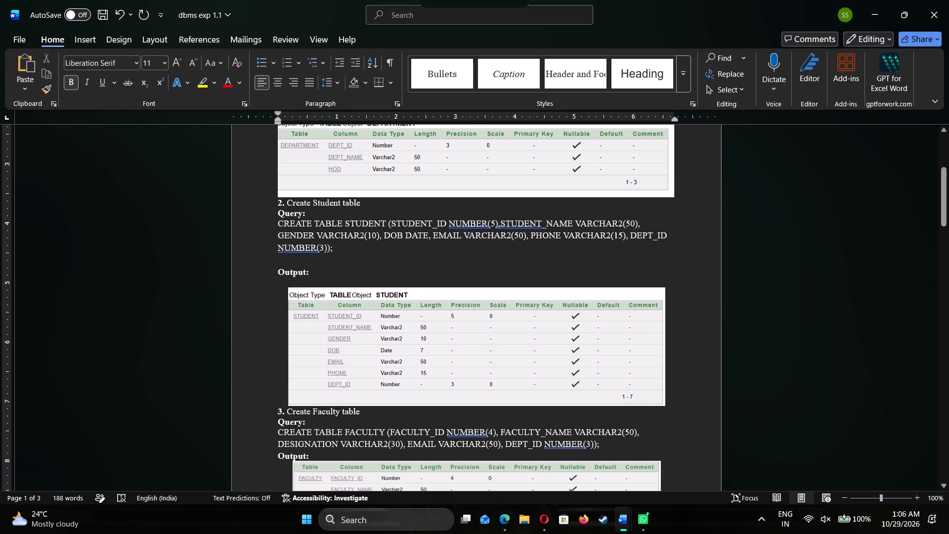
pyautogui.click(324, 257)
# Add blank lines below the Department output picture and before and after the Output heading in section 1.
pyautogui.scroll(1, 324, 257)
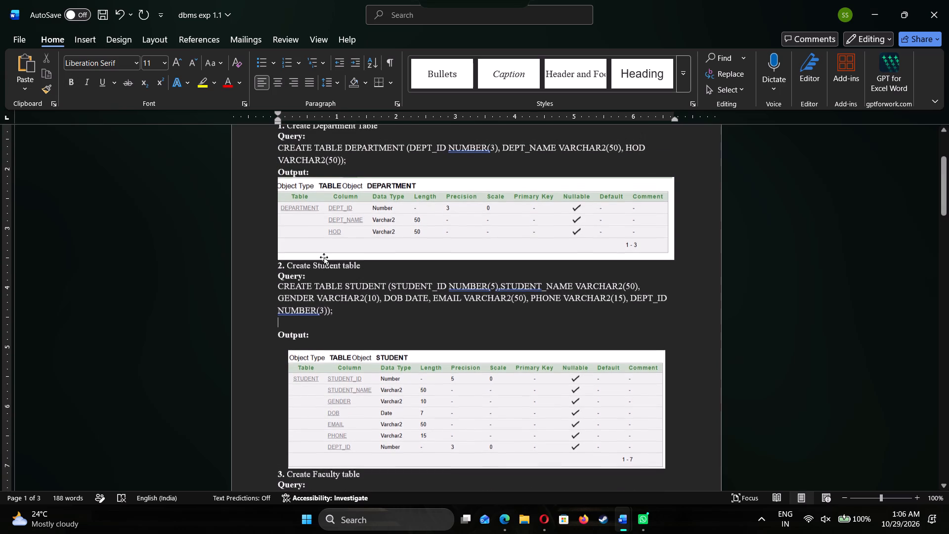
pyautogui.click(679, 260)
pyautogui.press('Return')
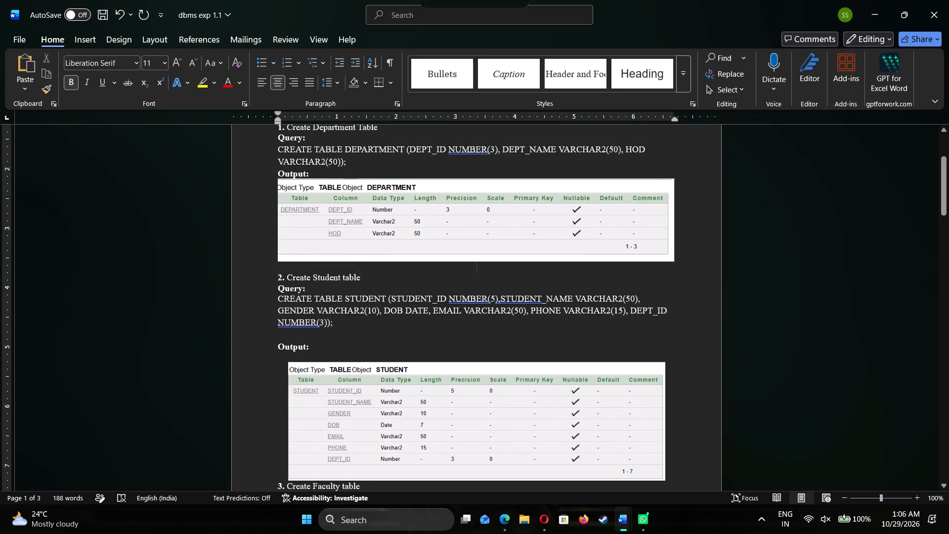
pyautogui.scroll(1, 565, 275)
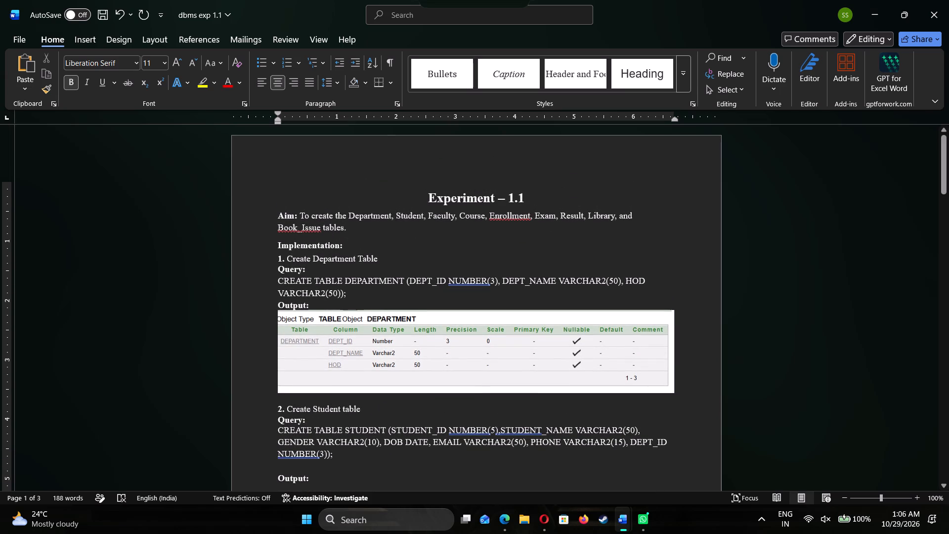
pyautogui.click(353, 296)
pyautogui.press('Return')
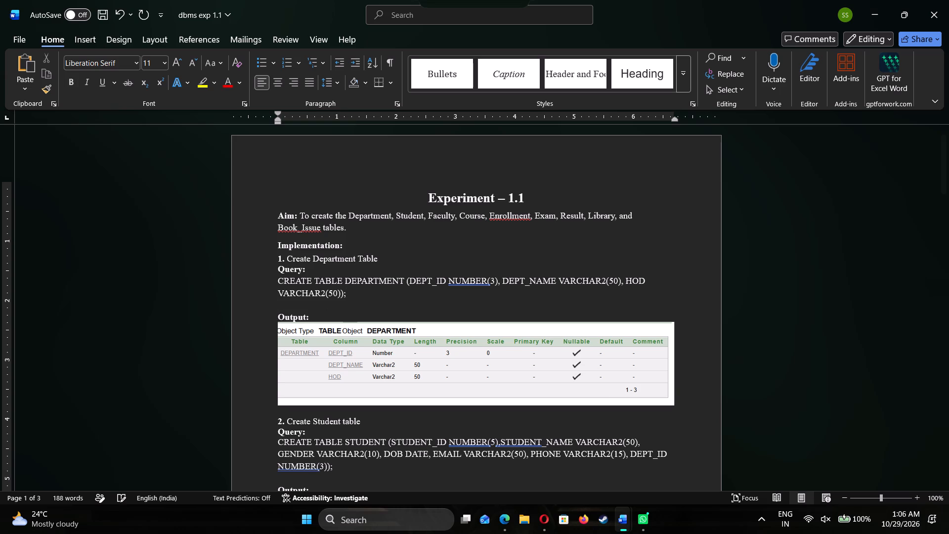
pyautogui.click(330, 316)
pyautogui.press('Return')
# Add a blank line below the Student output picture and another after the Faculty table's query.
pyautogui.scroll(-1, 330, 316)
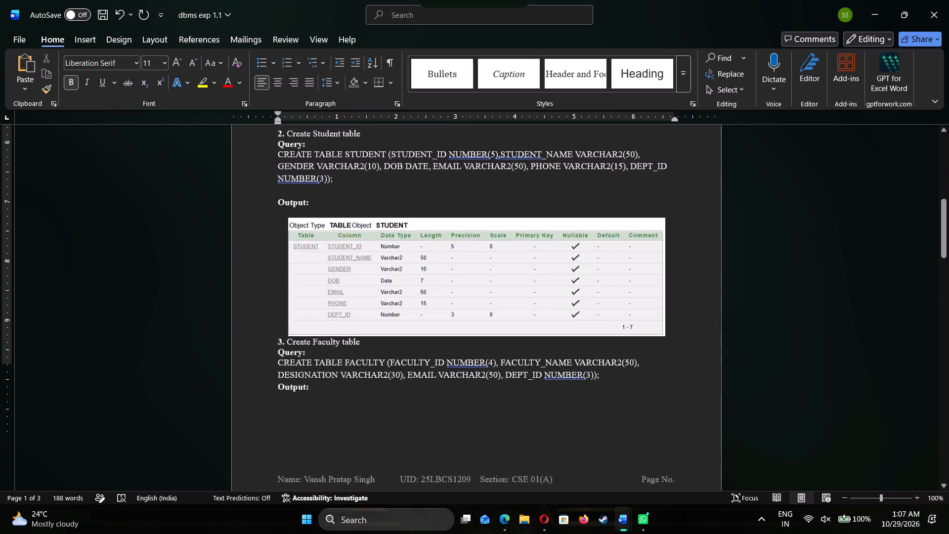
pyautogui.scroll(-1, 330, 316)
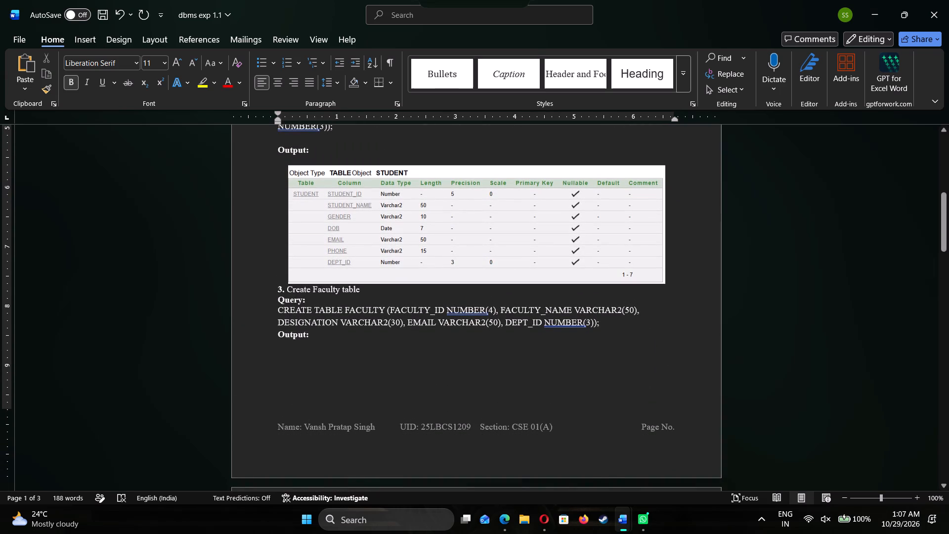
pyautogui.click(674, 283)
pyautogui.press('Return')
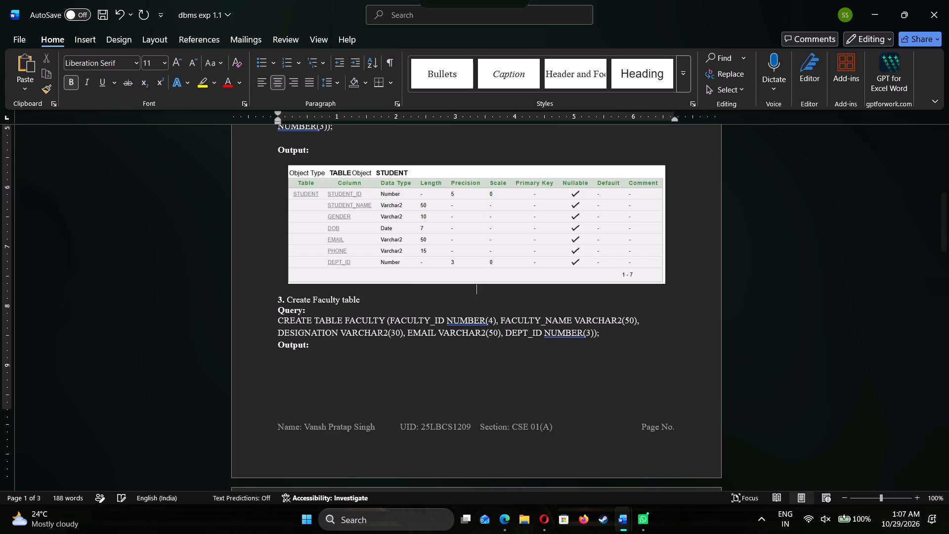
pyautogui.click(610, 333)
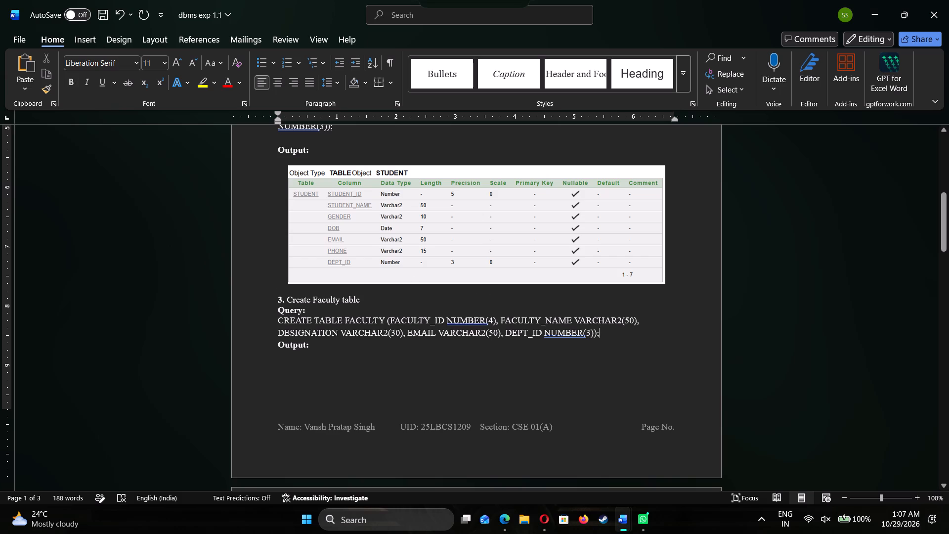
pyautogui.press('Return')
# Delete the output picture belonging to section 3, Create Faculty table, at the top of page 2.
pyautogui.scroll(1, 610, 333)
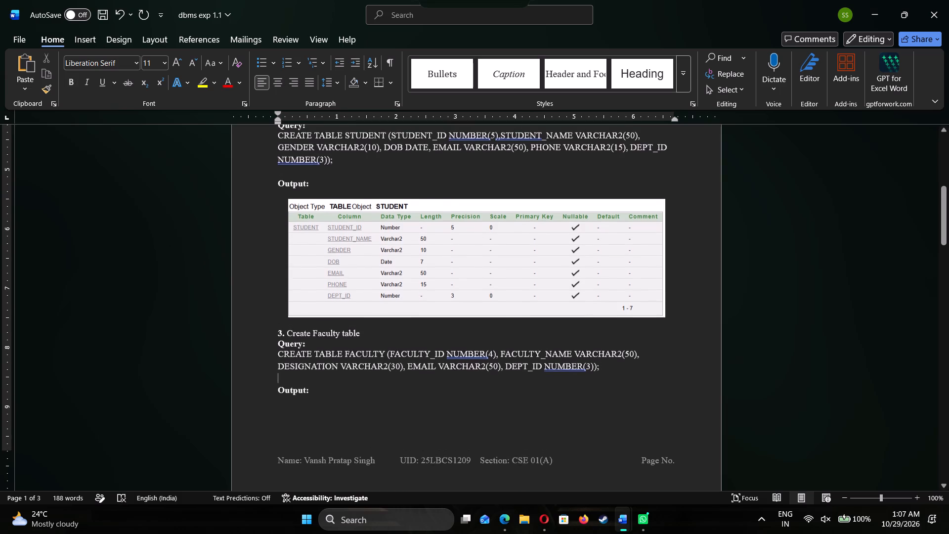
pyautogui.scroll(1, 610, 333)
pyautogui.scroll(-1, 610, 333)
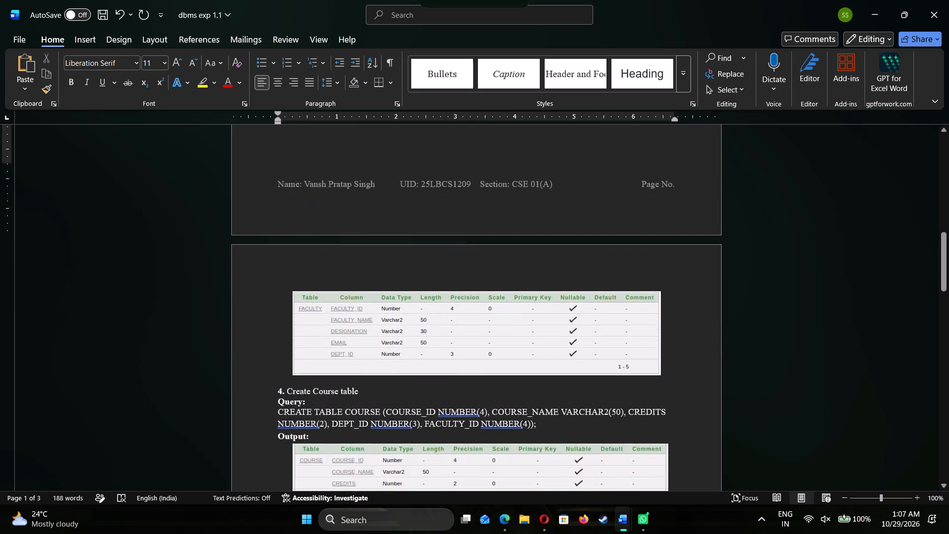
pyautogui.scroll(-1, 610, 333)
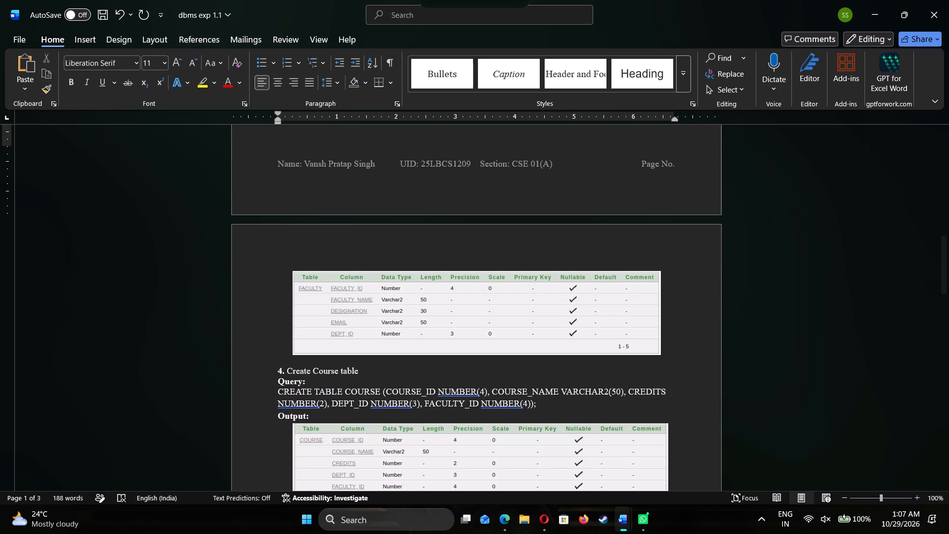
pyautogui.scroll(1, 609, 378)
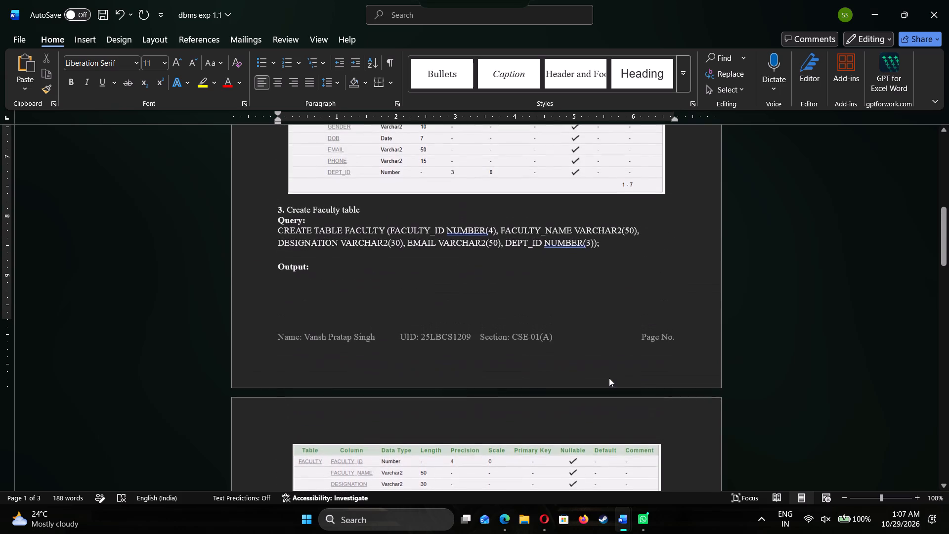
pyautogui.scroll(1, 609, 378)
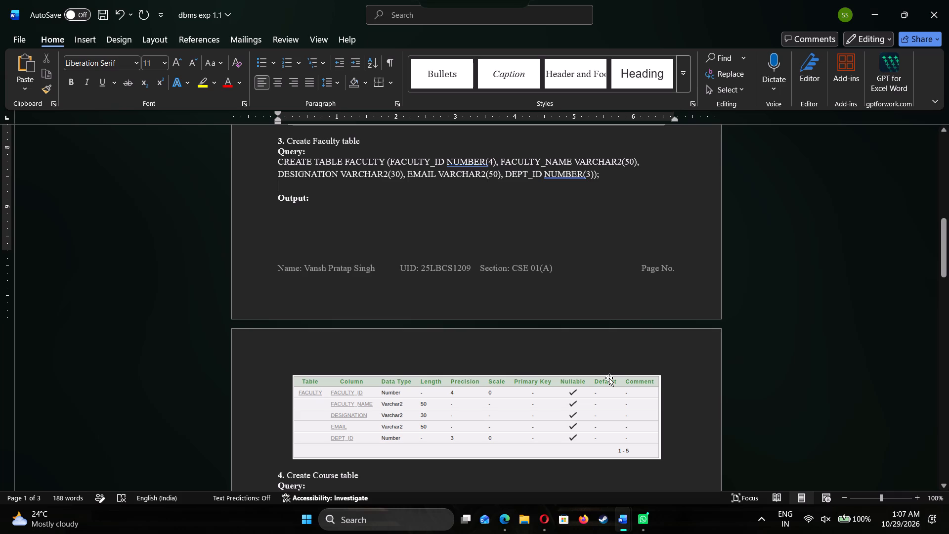
pyautogui.scroll(-1, 609, 378)
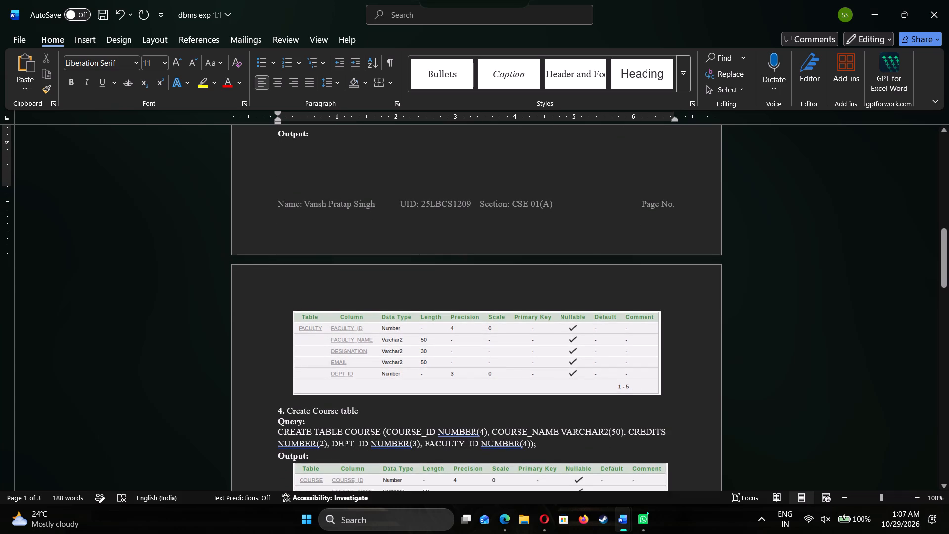
pyautogui.click(667, 386)
pyautogui.click(667, 386)
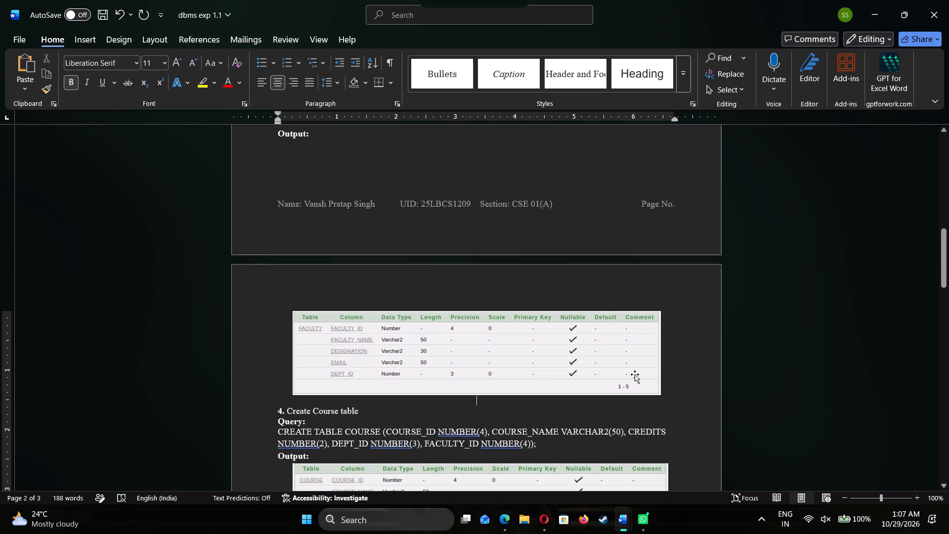
pyautogui.click(635, 374)
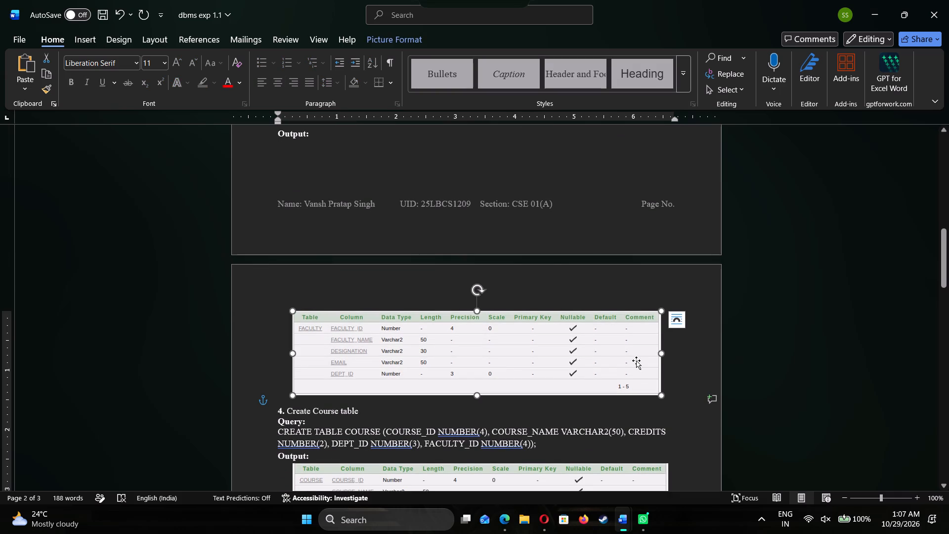
pyautogui.press('BackSpace')
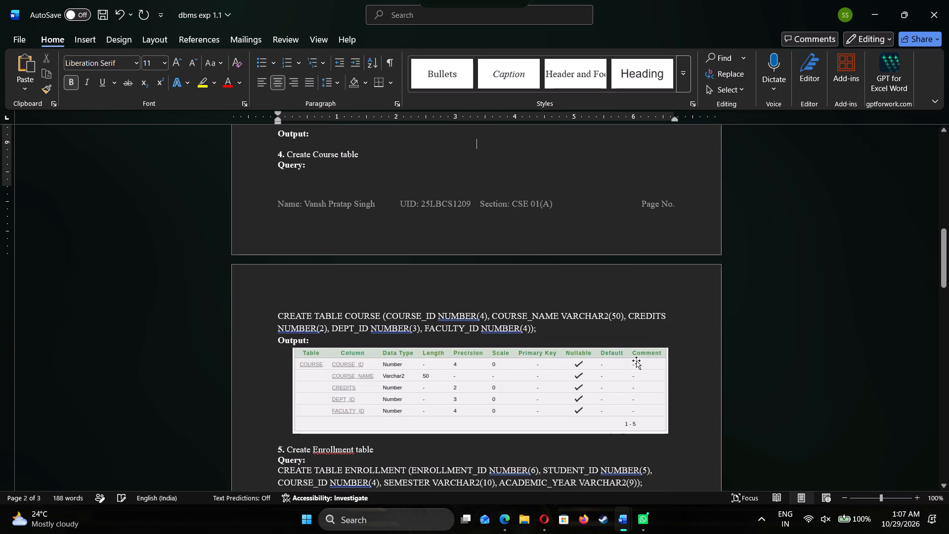
pyautogui.scroll(2, 601, 372)
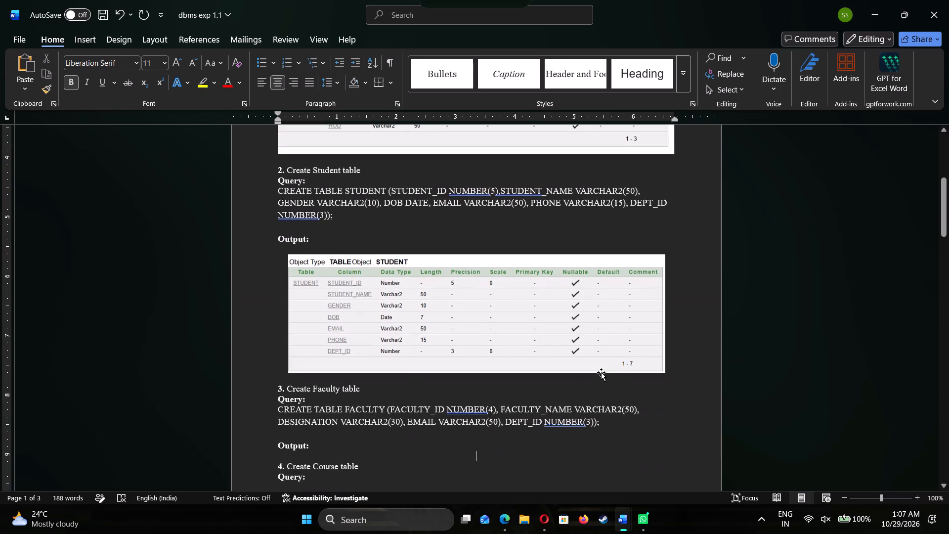
pyautogui.scroll(-1, 601, 372)
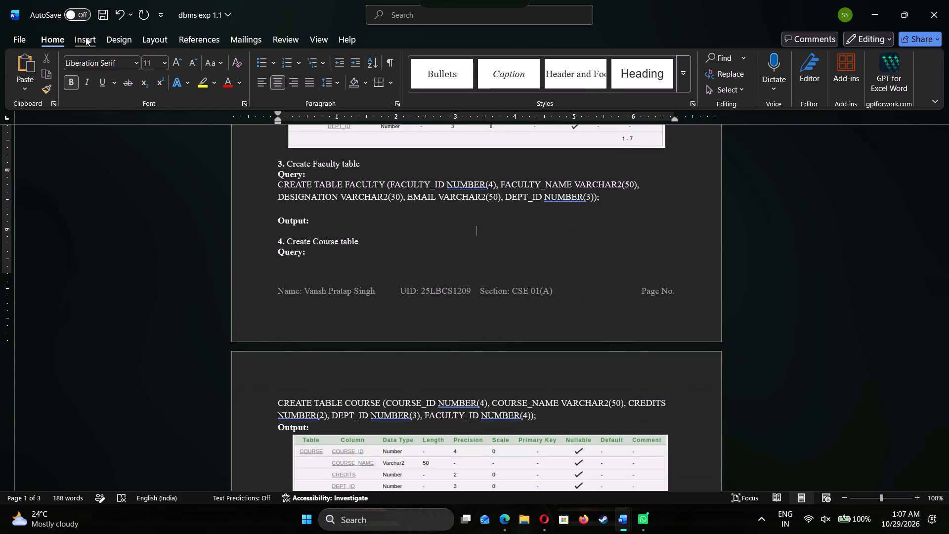
pyautogui.click(86, 38)
pyautogui.click(136, 85)
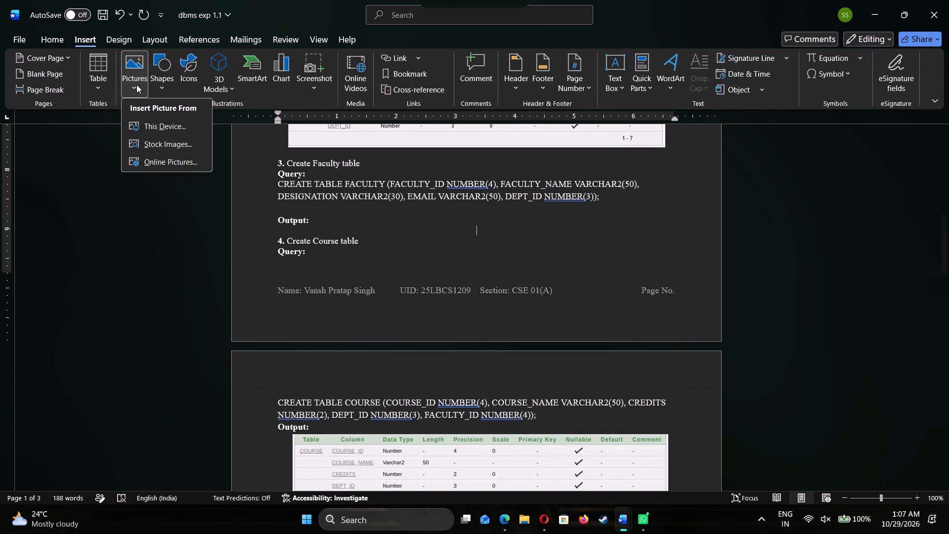
pyautogui.click(144, 123)
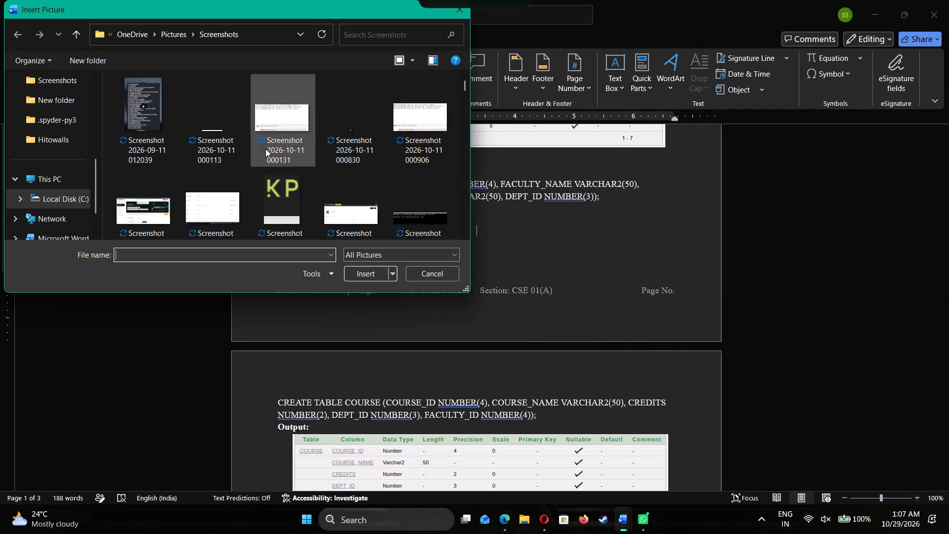
pyautogui.scroll(-7, 265, 149)
pyautogui.scroll(1, 265, 149)
pyautogui.scroll(-1, 265, 149)
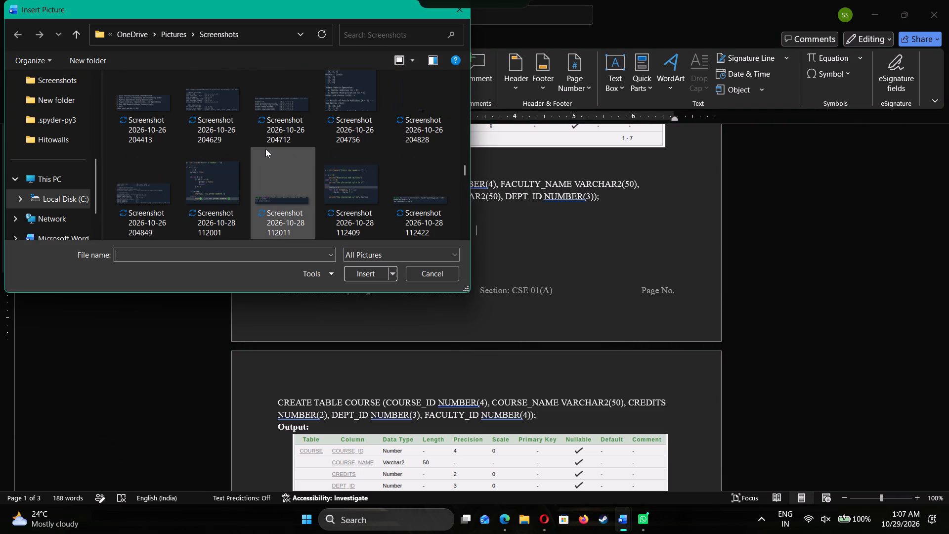
pyautogui.scroll(-2, 265, 149)
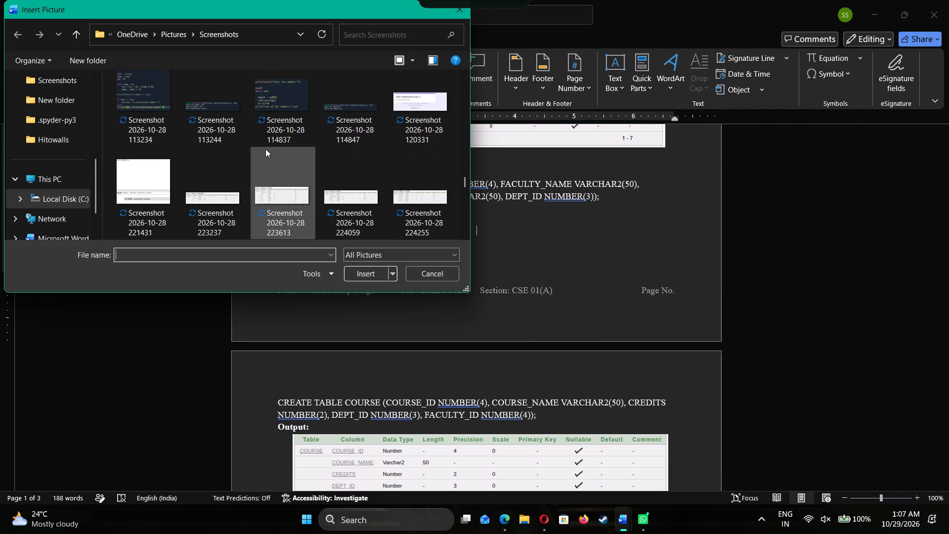
pyautogui.click(367, 186)
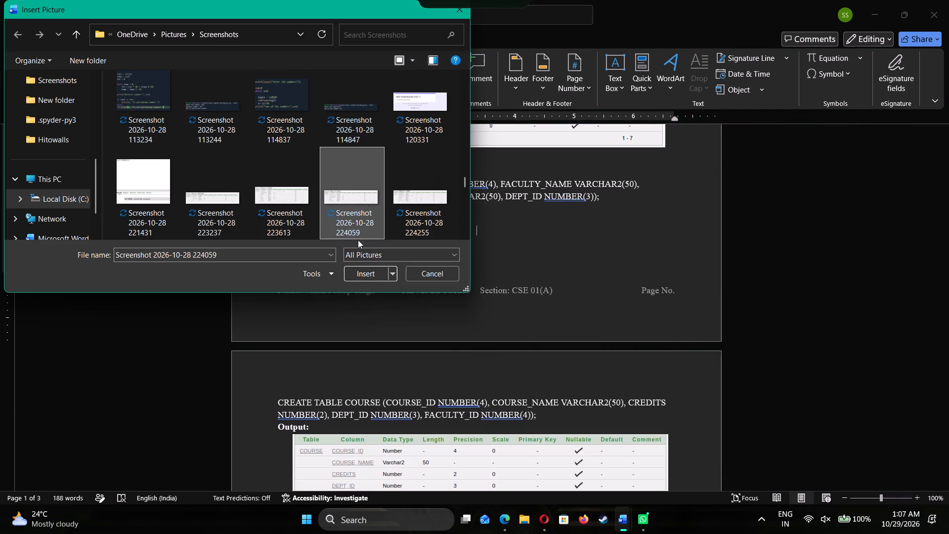
pyautogui.click(363, 279)
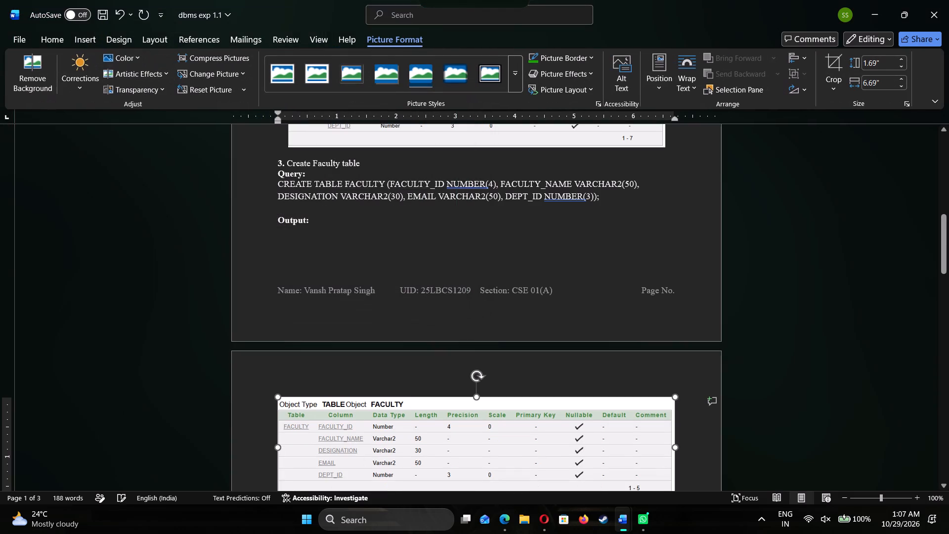
# Shrink the Faculty output picture proportionally to somewhat narrower than the text and add a blank line below it.
pyautogui.scroll(-1, 363, 279)
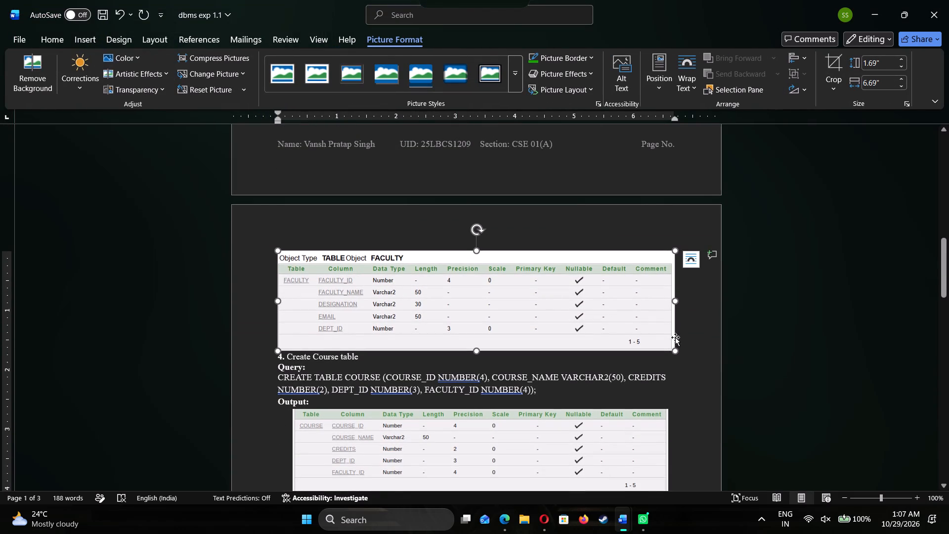
pyautogui.moveTo(674, 351); pyautogui.dragTo(638, 336)
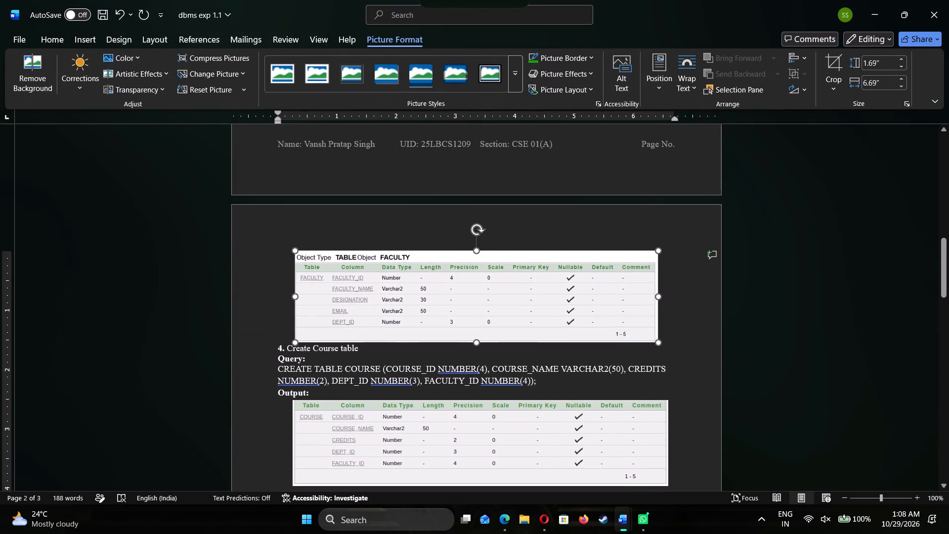
pyautogui.moveTo(638, 336); pyautogui.dragTo(621, 324)
pyautogui.click(673, 316)
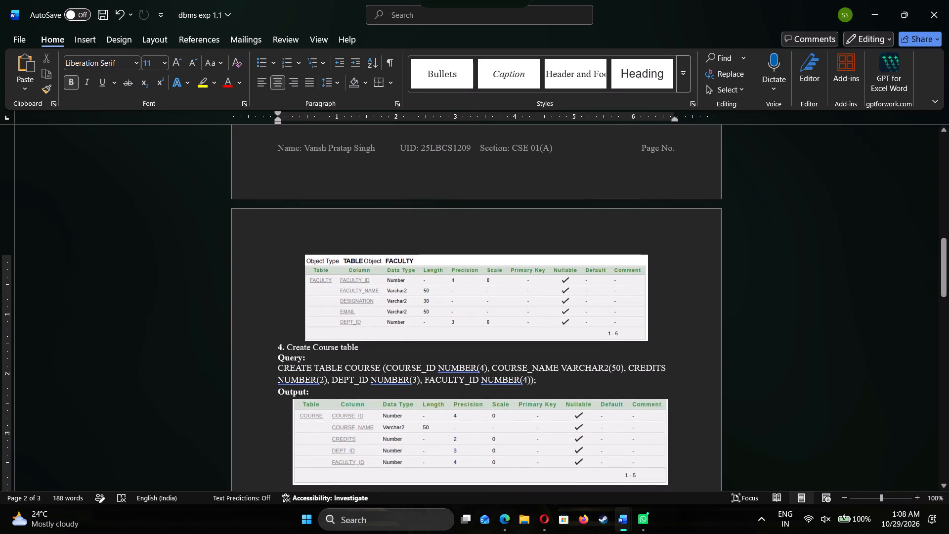
pyautogui.click(668, 314)
pyautogui.press('Return')
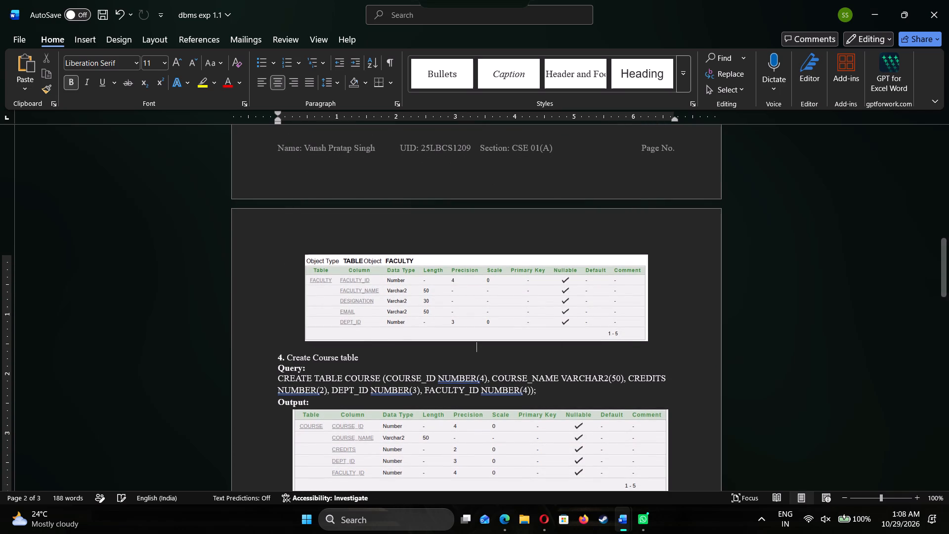
# Add a blank line before and after the Output heading in section 4, Create Course table.
pyautogui.scroll(-1, 666, 320)
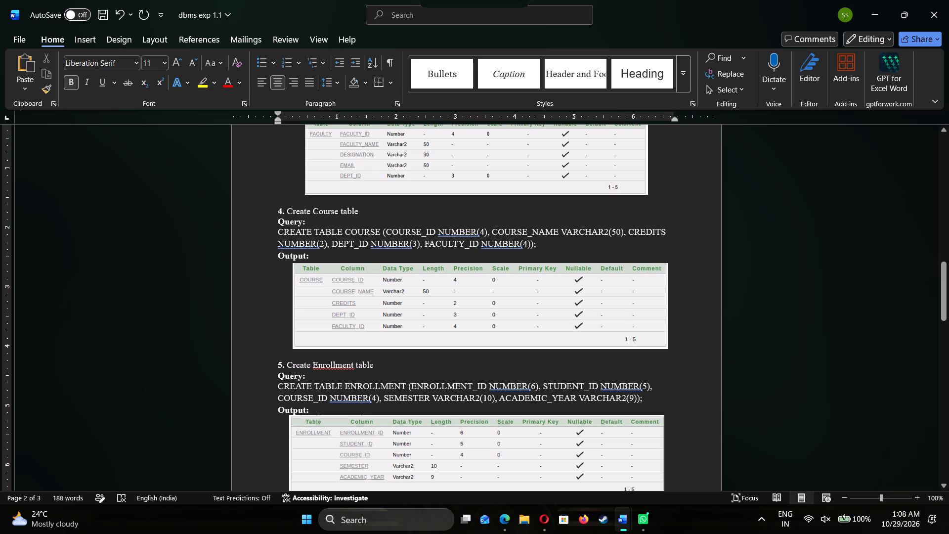
pyautogui.click(542, 244)
pyautogui.press('Return')
pyautogui.click(363, 267)
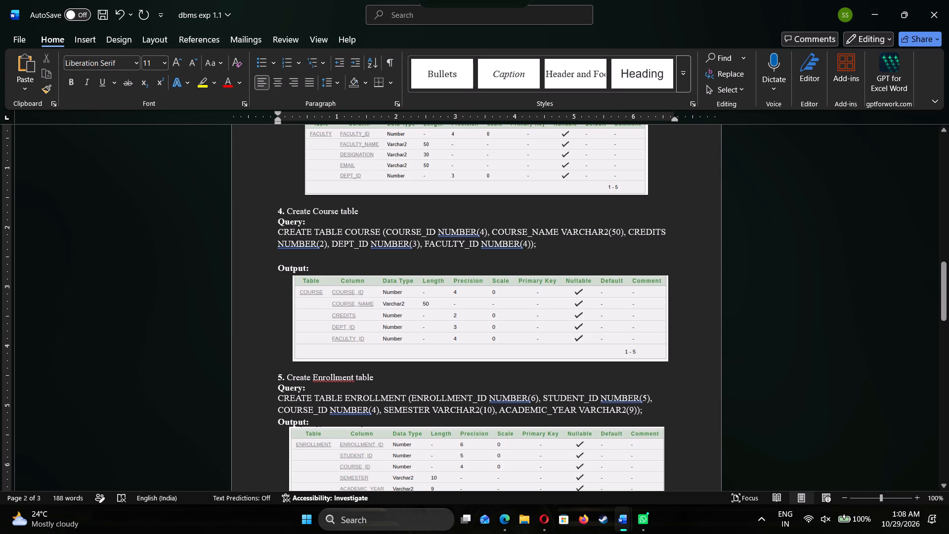
pyautogui.press('Return')
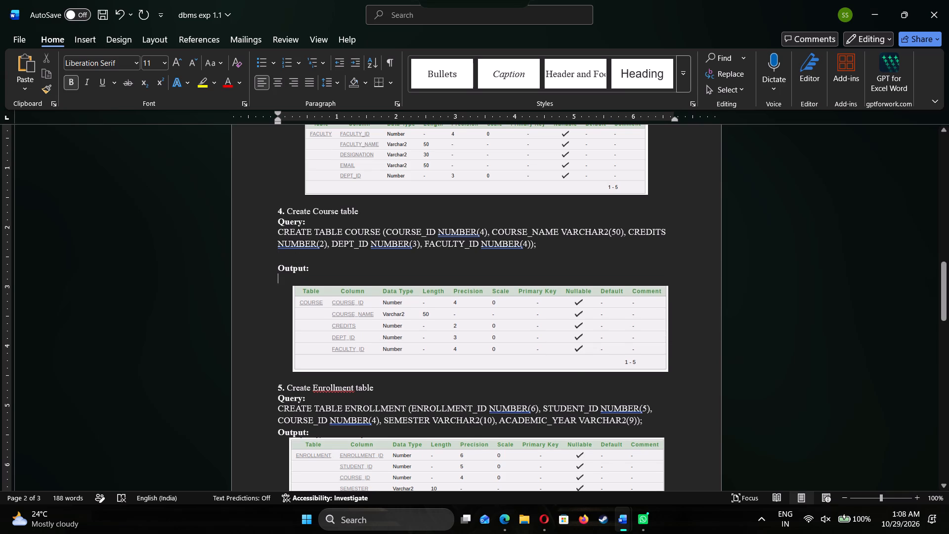
# Delete the existing output picture in section 4, Create Course table.
pyautogui.click(682, 367)
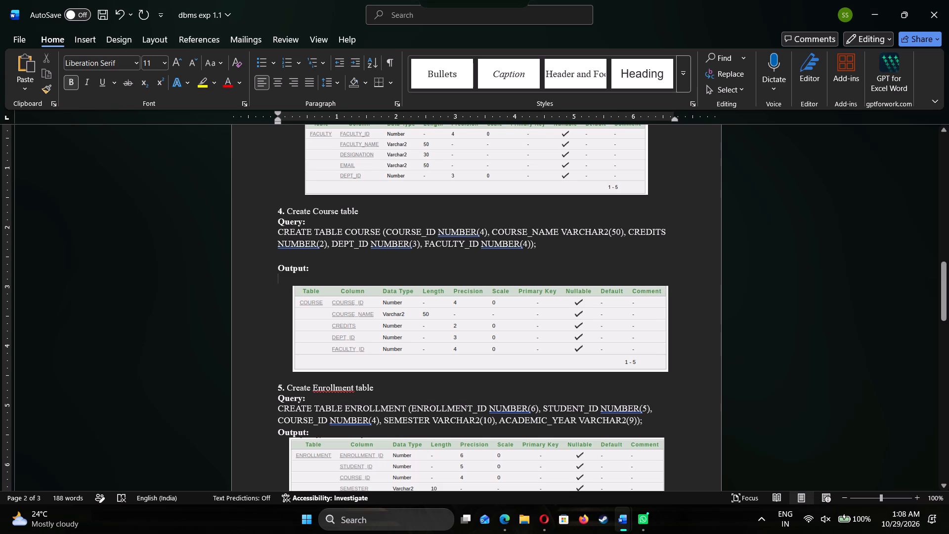
pyautogui.click(682, 367)
pyautogui.click(657, 362)
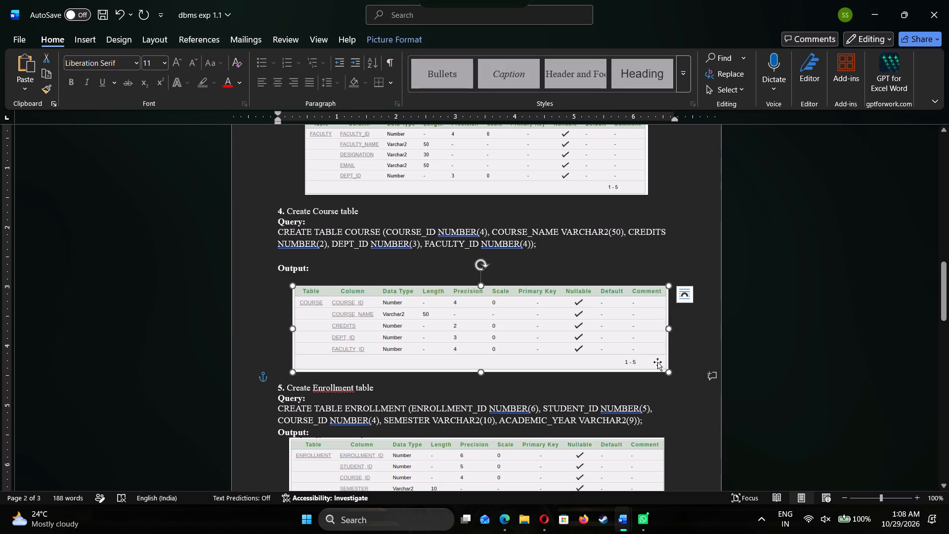
pyautogui.press('BackSpace')
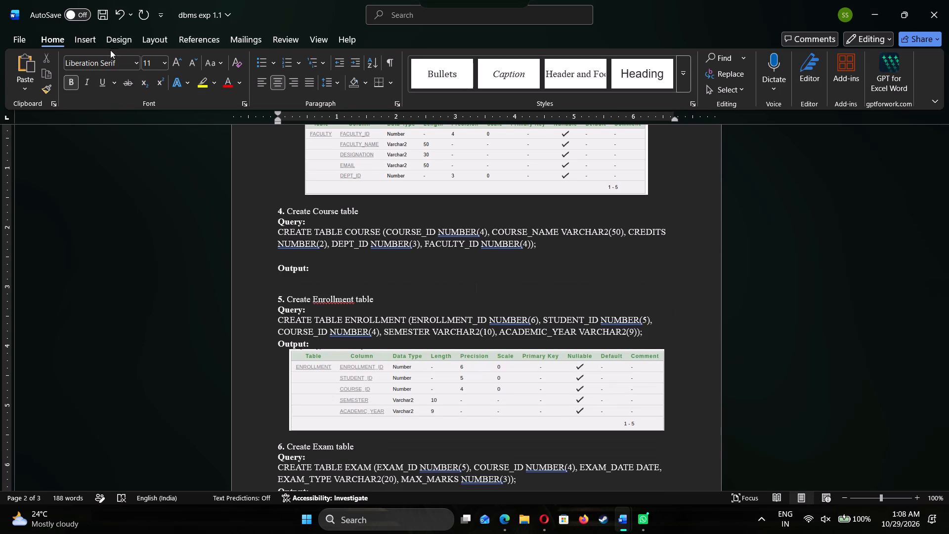
pyautogui.click(92, 42)
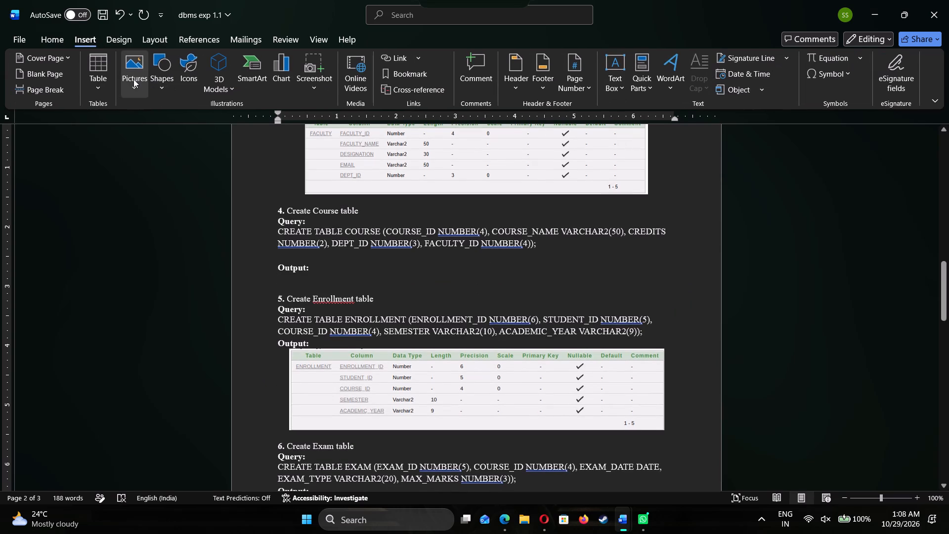
pyautogui.click(136, 86)
pyautogui.click(152, 129)
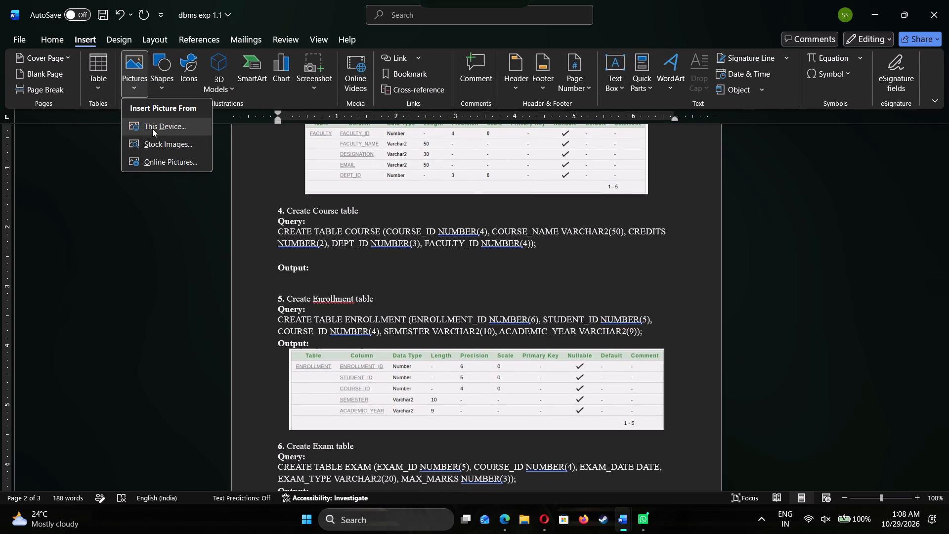
pyautogui.scroll(-2, 264, 166)
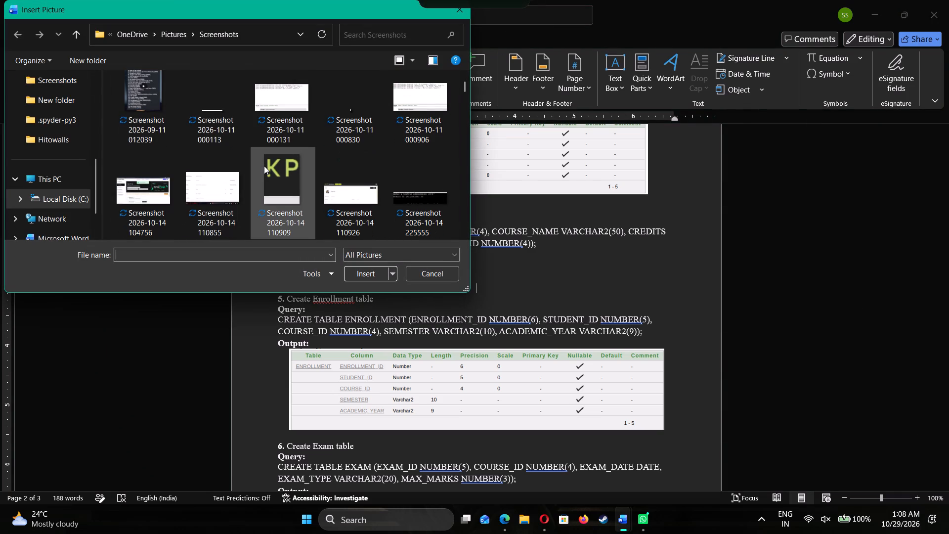
pyautogui.scroll(-3, 264, 166)
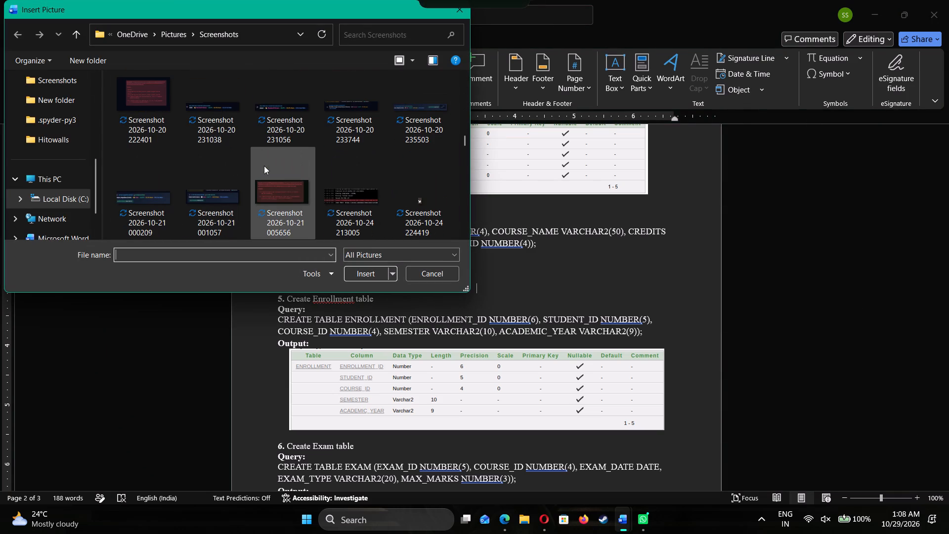
pyautogui.scroll(-3, 264, 166)
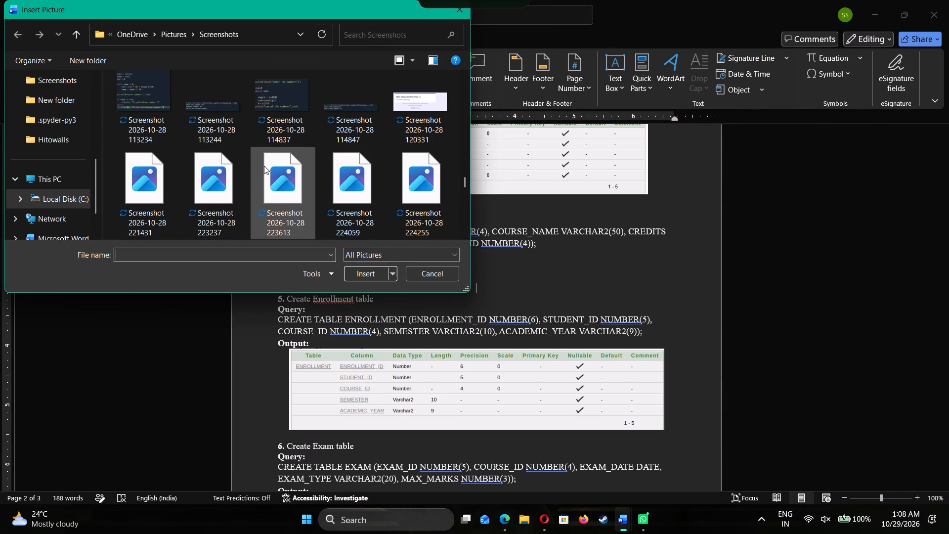
pyautogui.scroll(-1, 264, 166)
pyautogui.scroll(2, 264, 166)
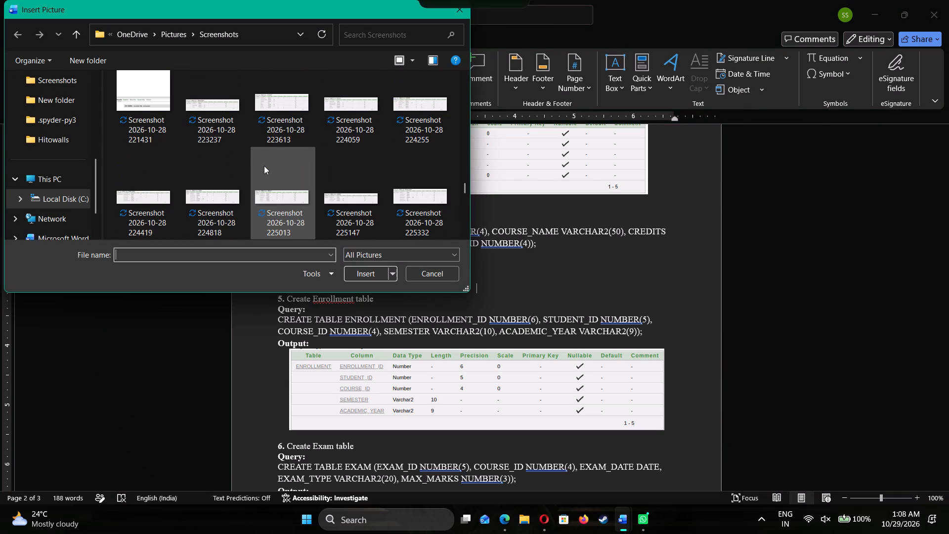
pyautogui.scroll(2, 264, 166)
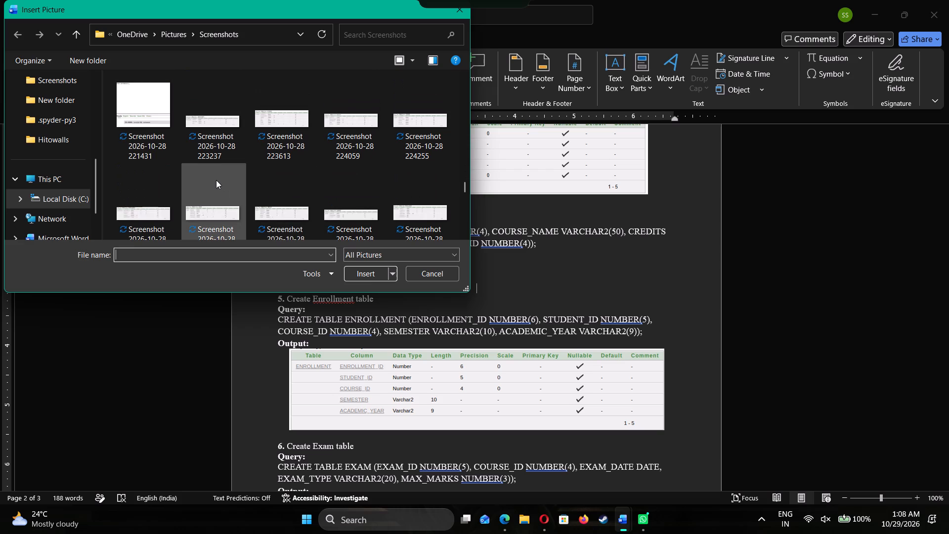
pyautogui.click(405, 147)
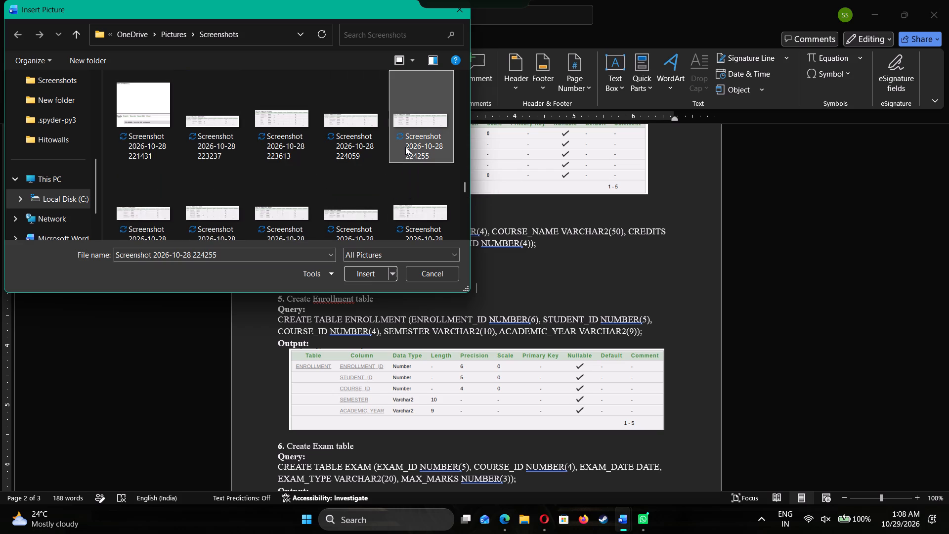
pyautogui.click(357, 276)
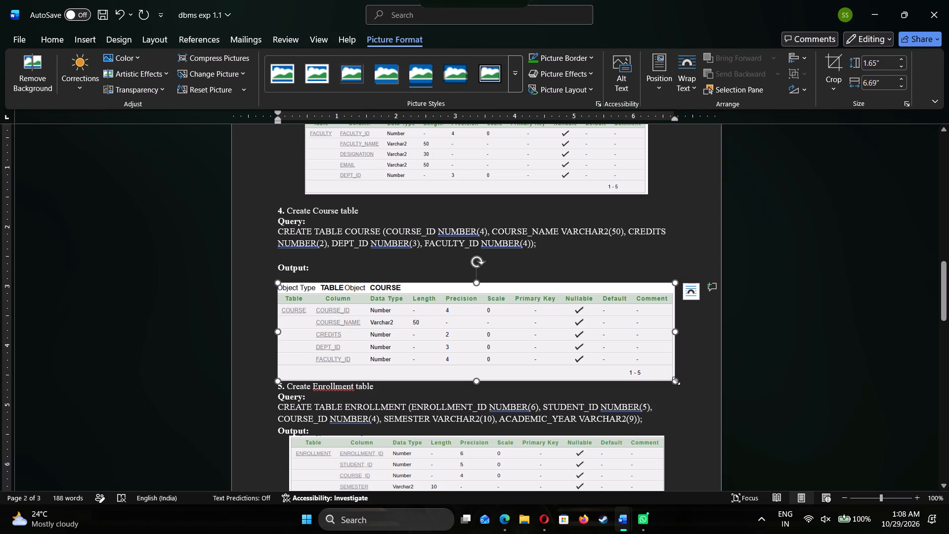
# Shrink the new Course output picture proportionally to slightly narrower than the text and add a blank line below it.
pyautogui.moveTo(675, 381); pyautogui.dragTo(666, 375)
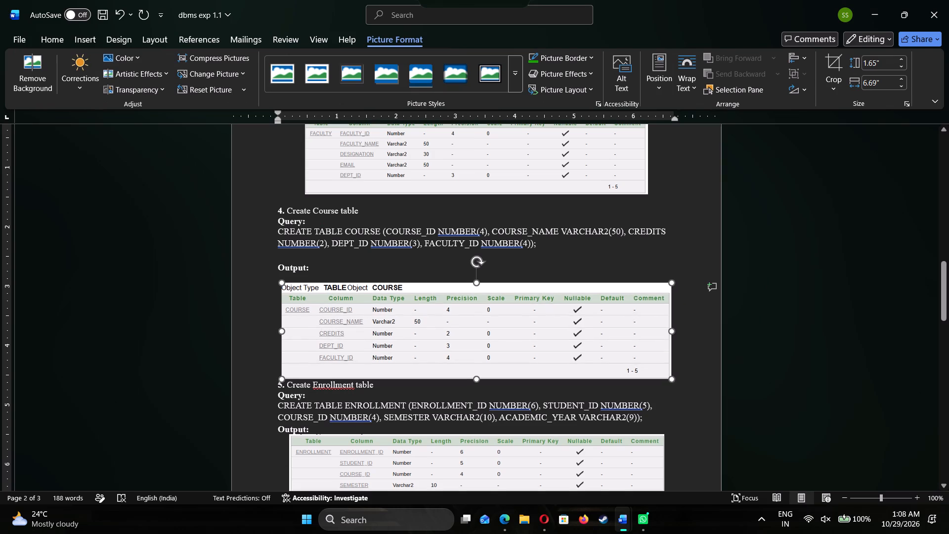
pyautogui.moveTo(666, 375); pyautogui.dragTo(644, 366)
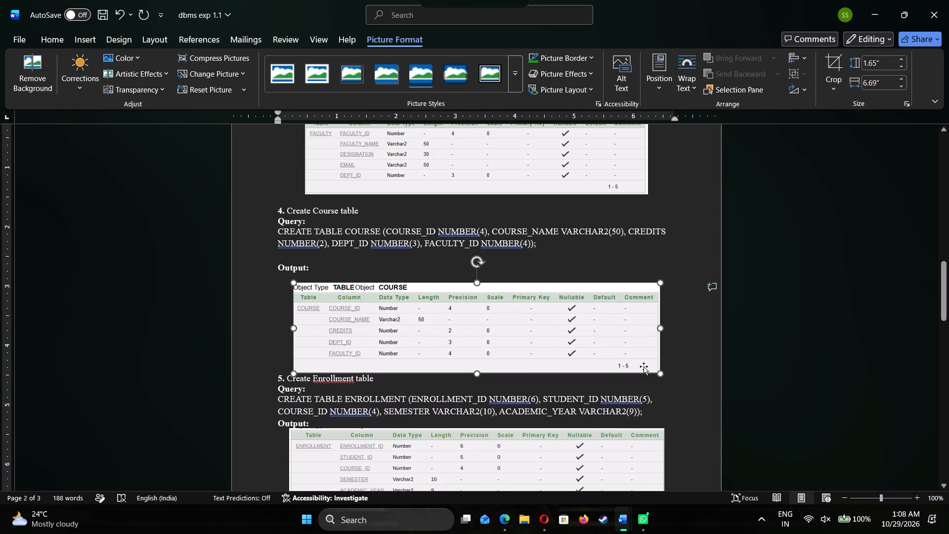
pyautogui.click(678, 360)
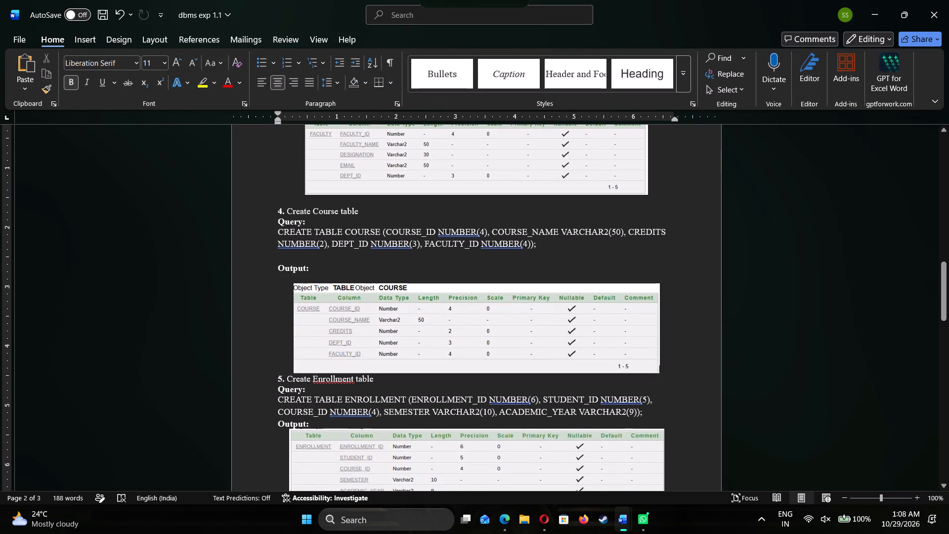
pyautogui.press('Return')
# Add a blank line before and after the Output heading in section 5, Create Enrollment table.
pyautogui.scroll(-1, 678, 360)
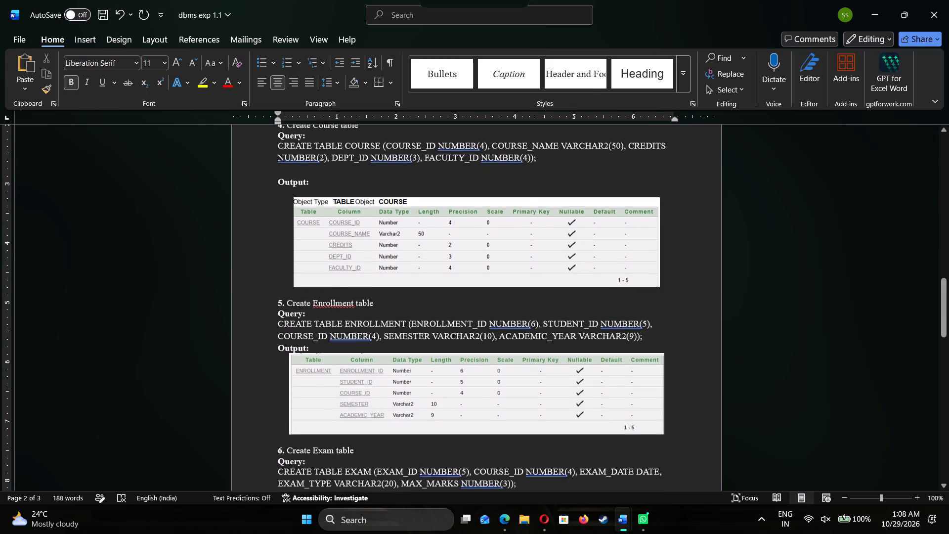
pyautogui.scroll(-1, 678, 360)
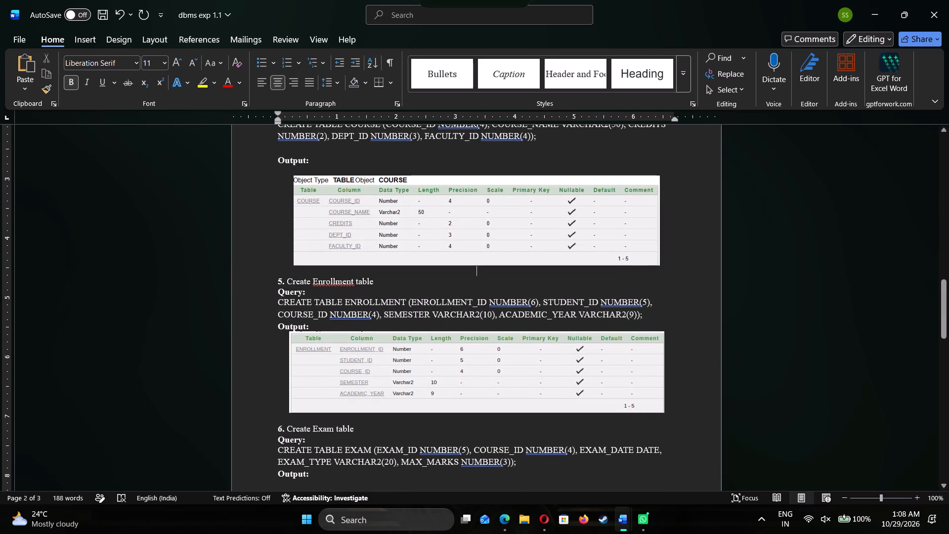
pyautogui.click(646, 312)
pyautogui.press('Return')
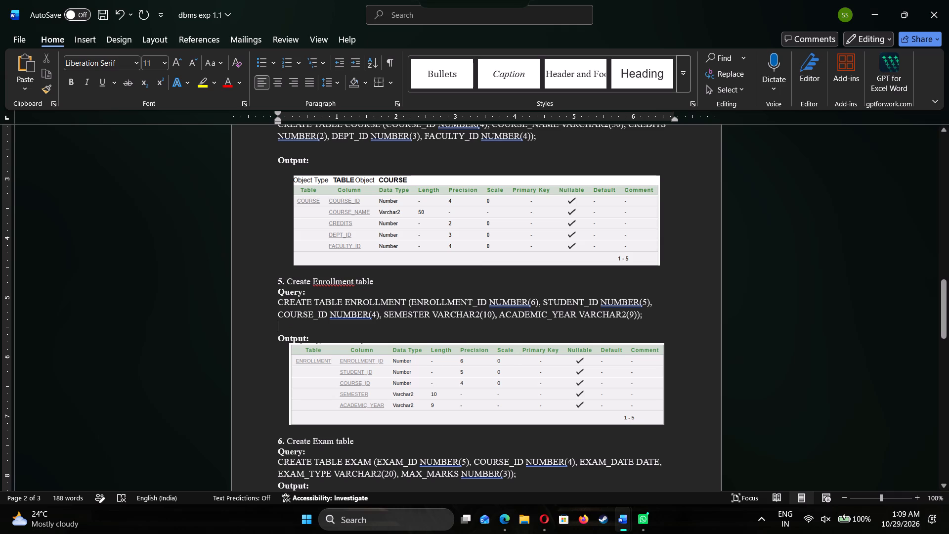
pyautogui.click(392, 335)
pyautogui.press('Return')
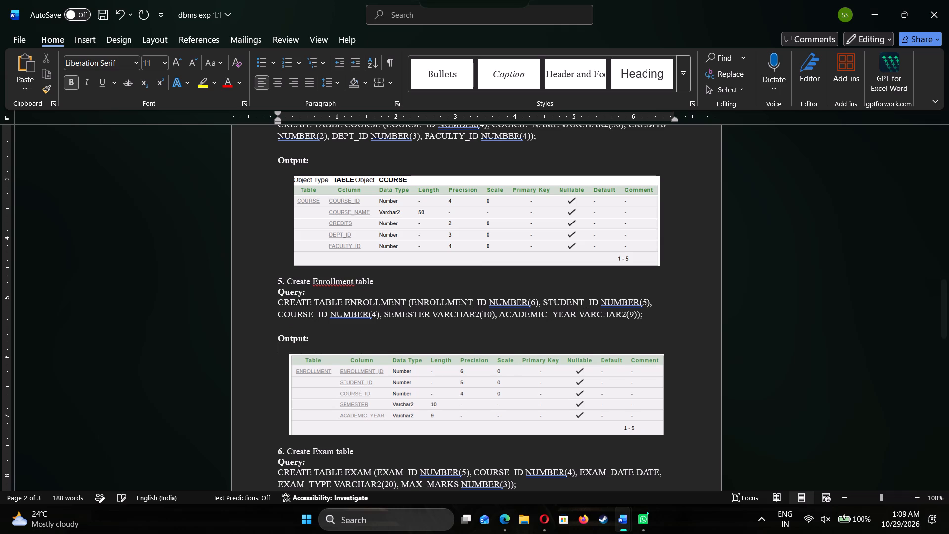
# Select the existing output picture in section 5, Create Enrollment table.
pyautogui.scroll(-1, 392, 335)
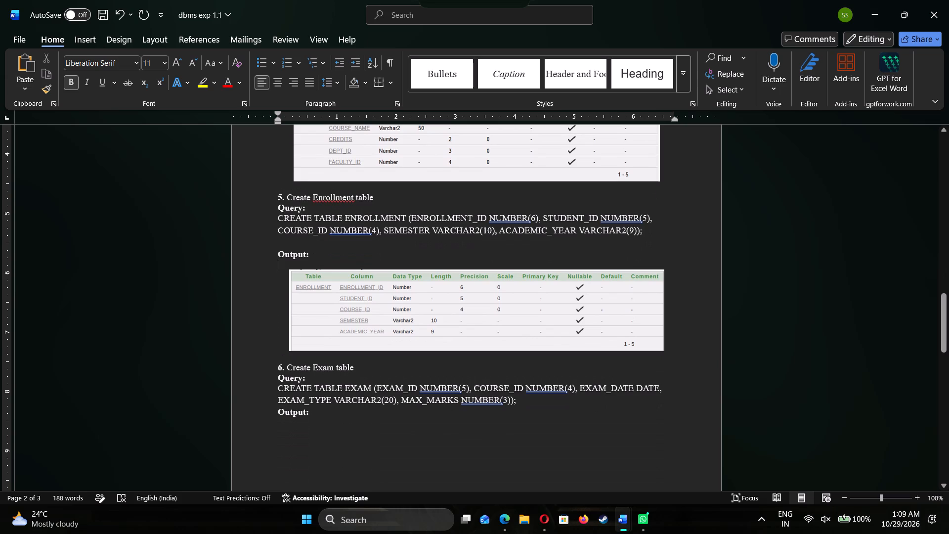
pyautogui.click(478, 339)
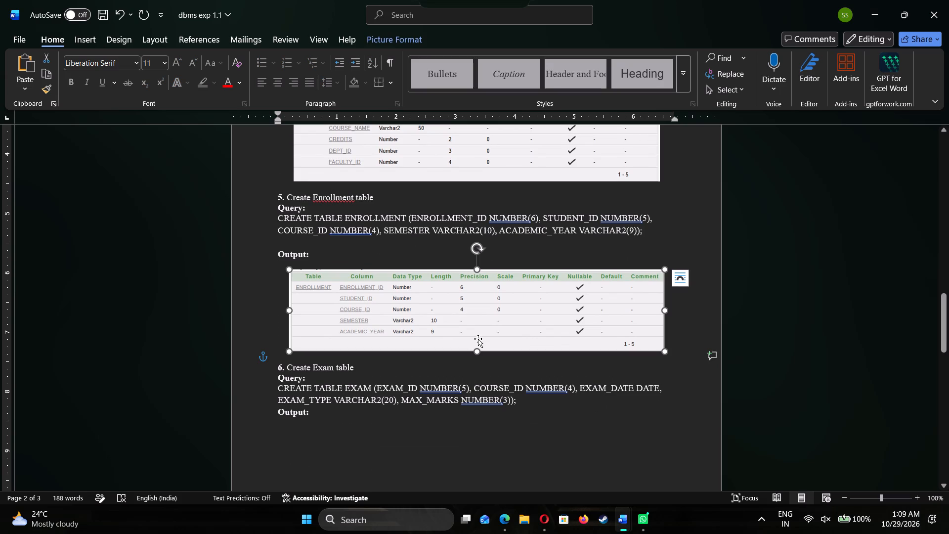
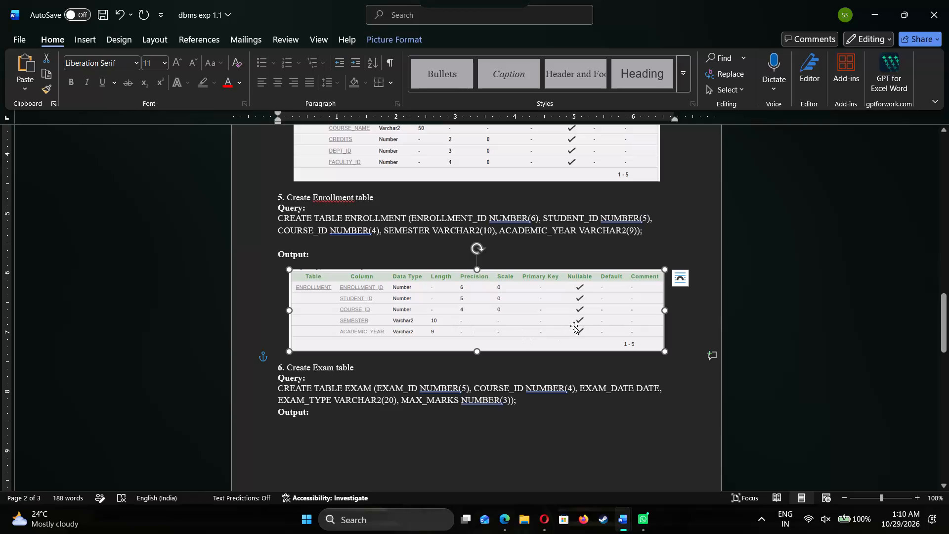
pyautogui.press('BackSpace')
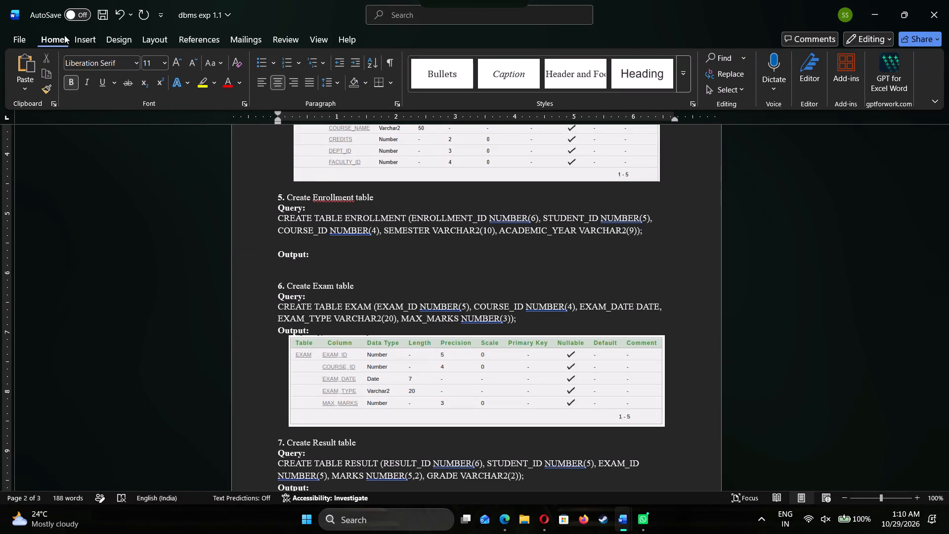
pyautogui.click(79, 38)
pyautogui.click(126, 91)
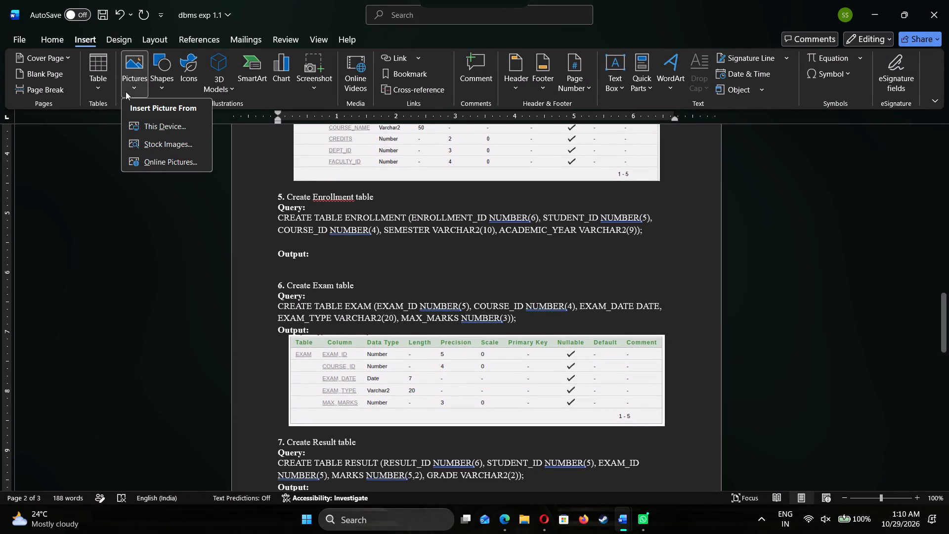
pyautogui.click(144, 130)
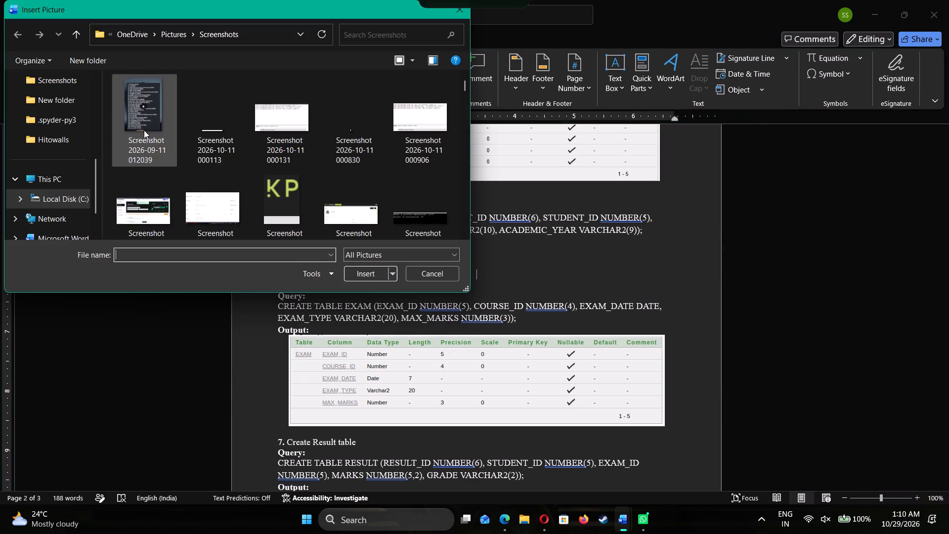
pyautogui.scroll(-4, 227, 145)
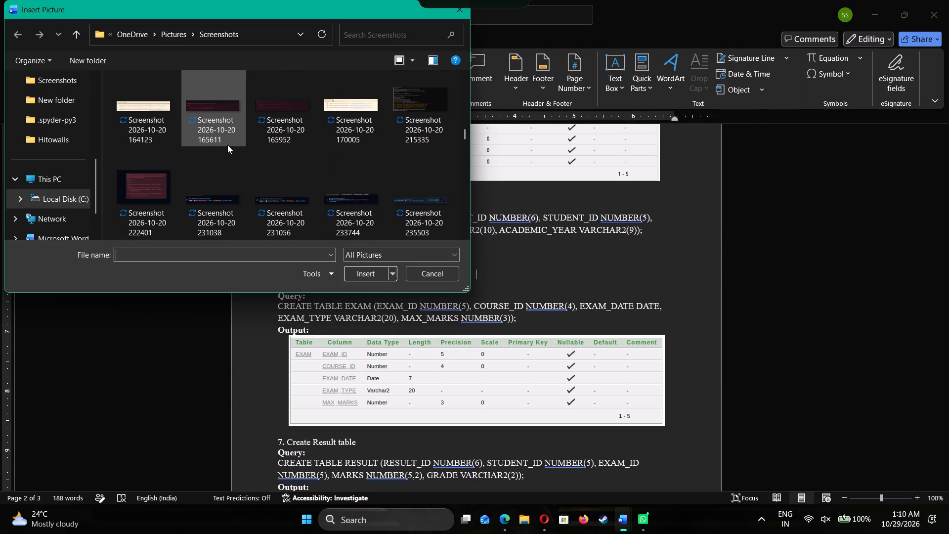
pyautogui.scroll(-1, 227, 145)
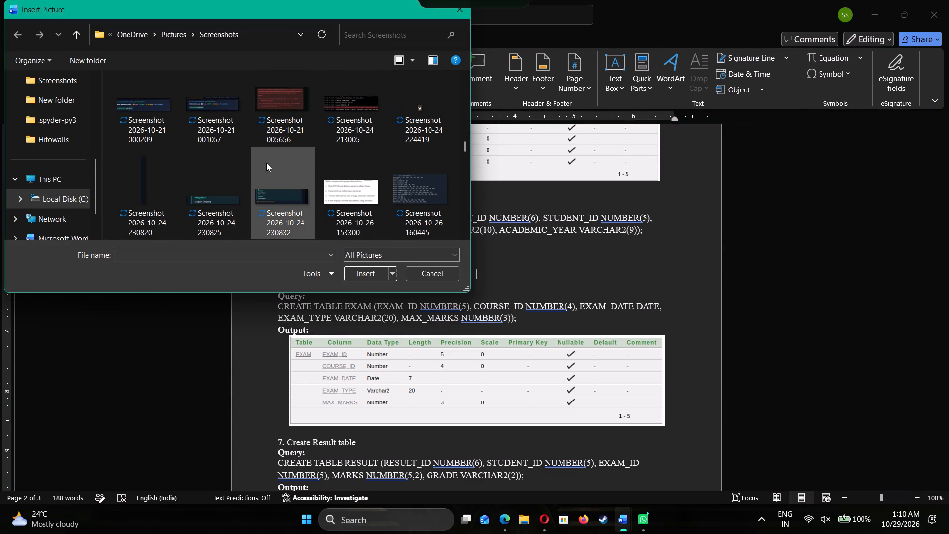
pyautogui.scroll(-3, 266, 163)
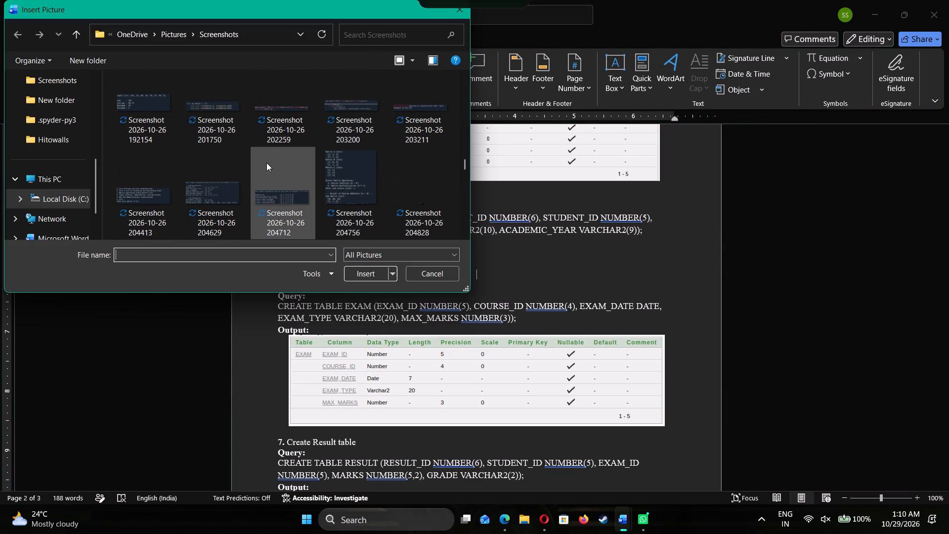
pyautogui.scroll(-1, 266, 163)
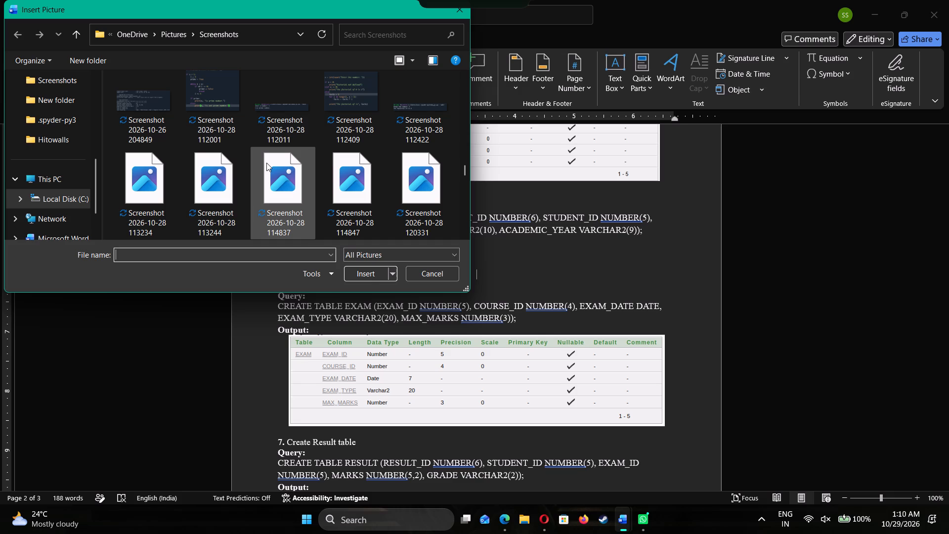
pyautogui.scroll(-1, 243, 186)
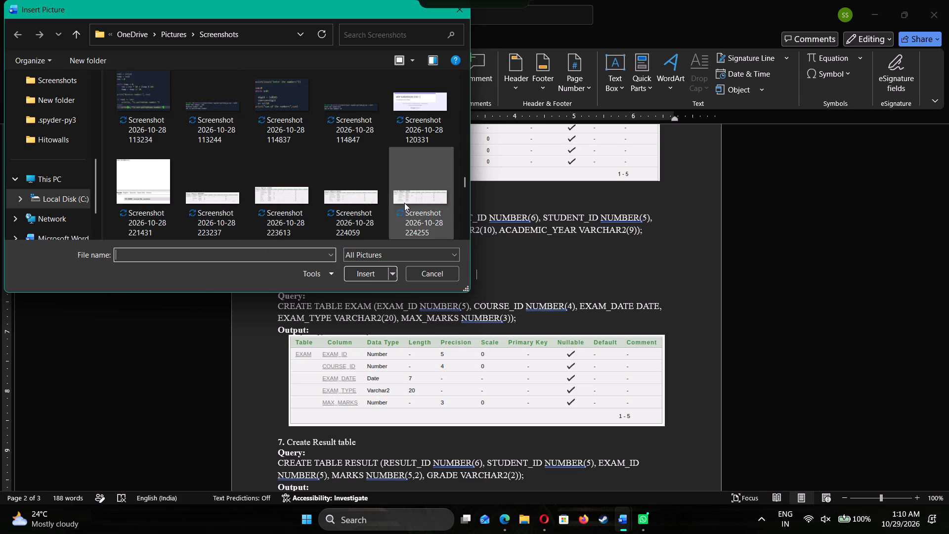
pyautogui.scroll(-1, 404, 203)
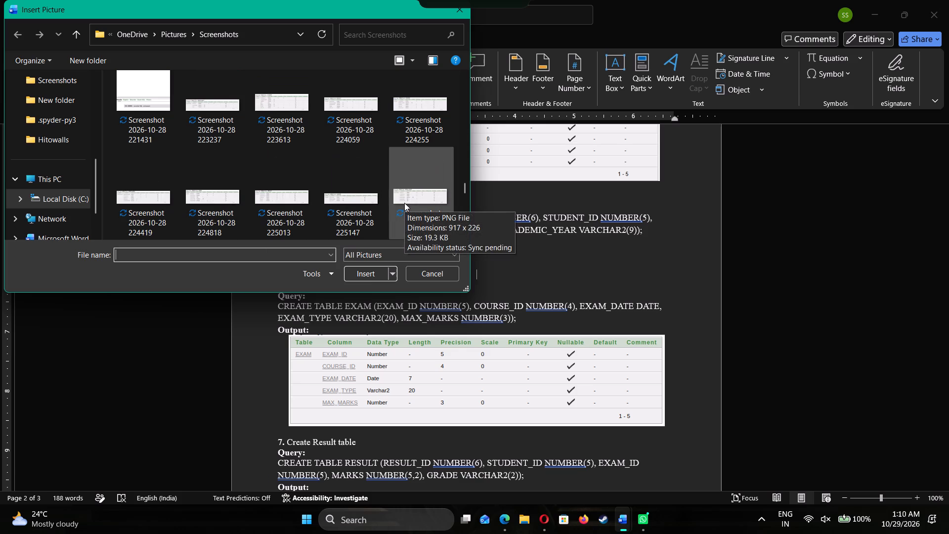
pyautogui.scroll(1, 404, 203)
pyautogui.click(466, 185)
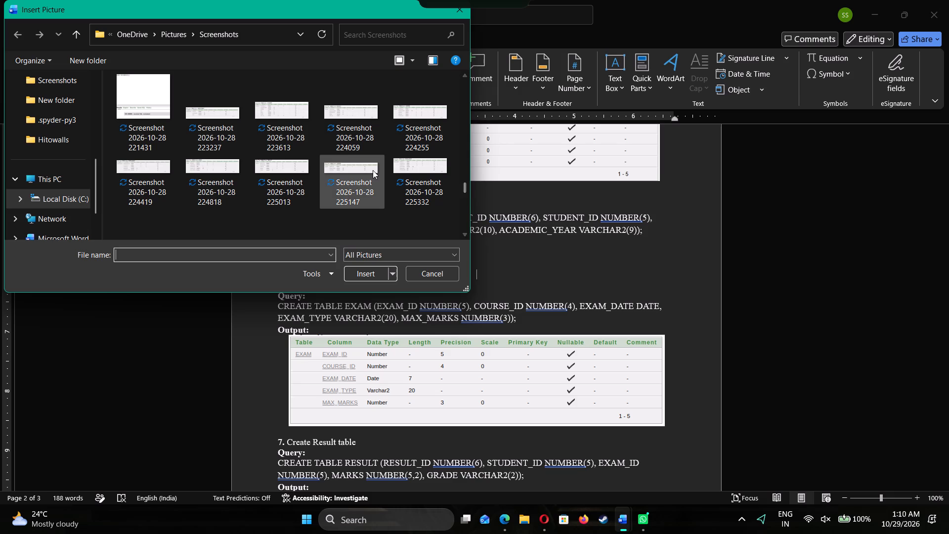
pyautogui.click(158, 170)
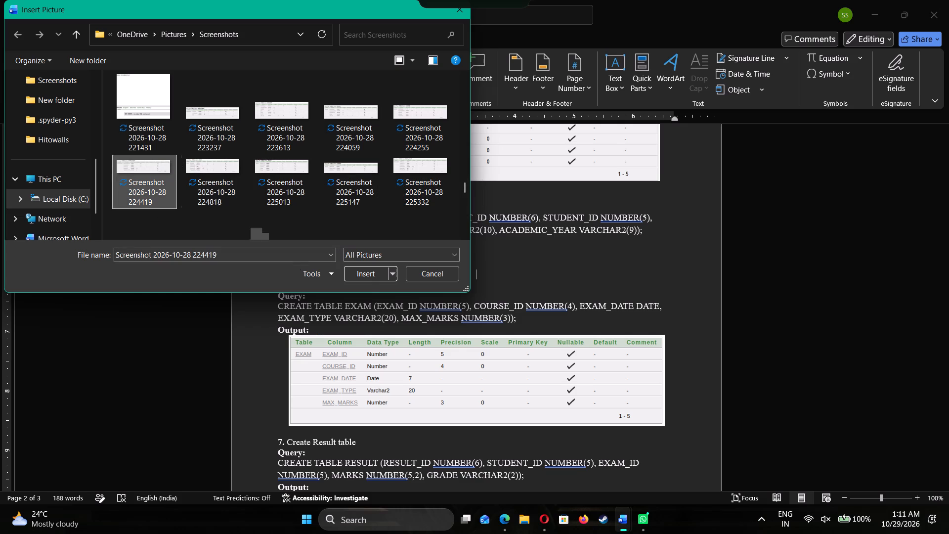
pyautogui.click(367, 276)
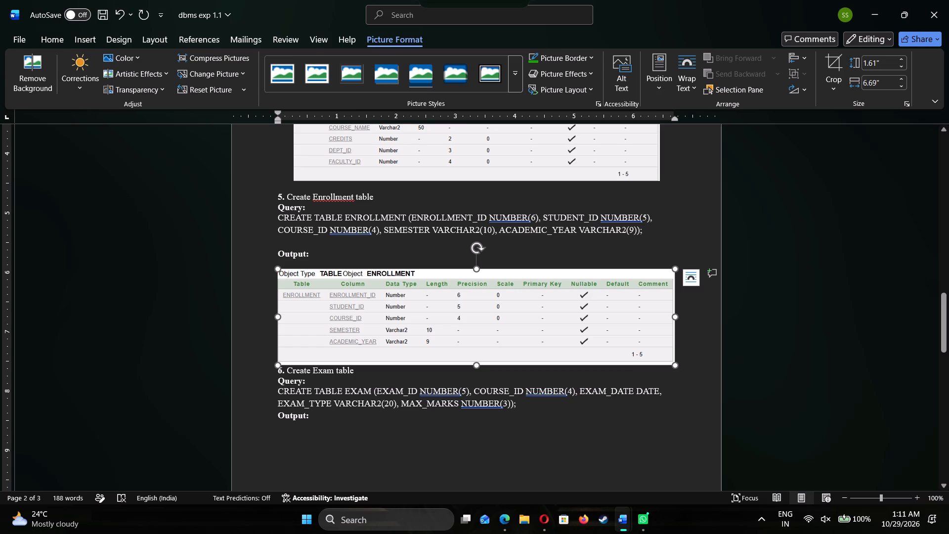
# Shrink the new Enrollment output picture proportionally to slightly narrower than the text and add a blank line below it.
pyautogui.moveTo(672, 364); pyautogui.dragTo(660, 361)
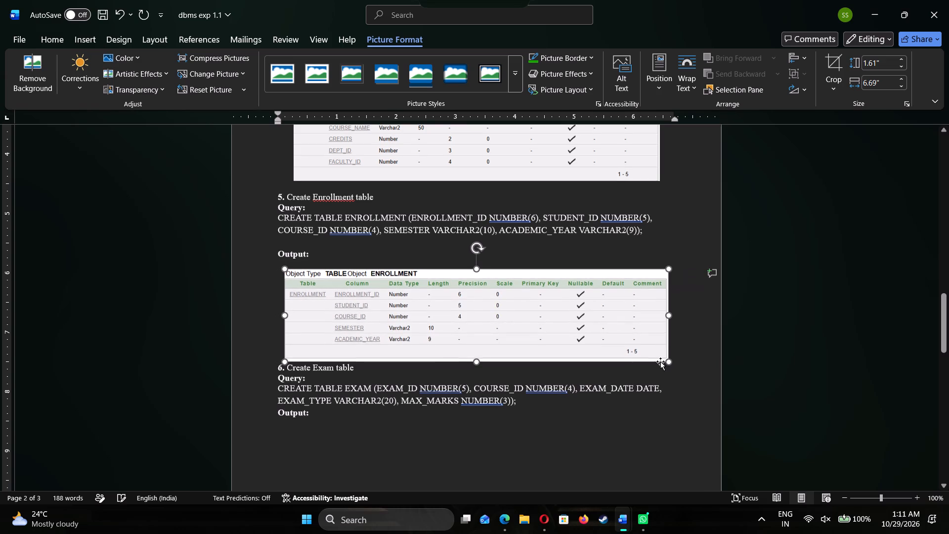
pyautogui.click(680, 355)
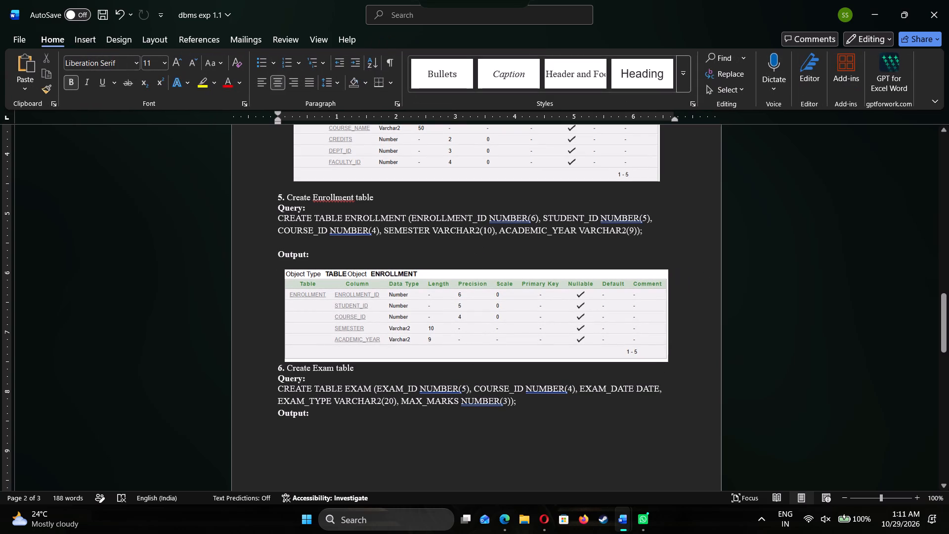
pyautogui.press('Return')
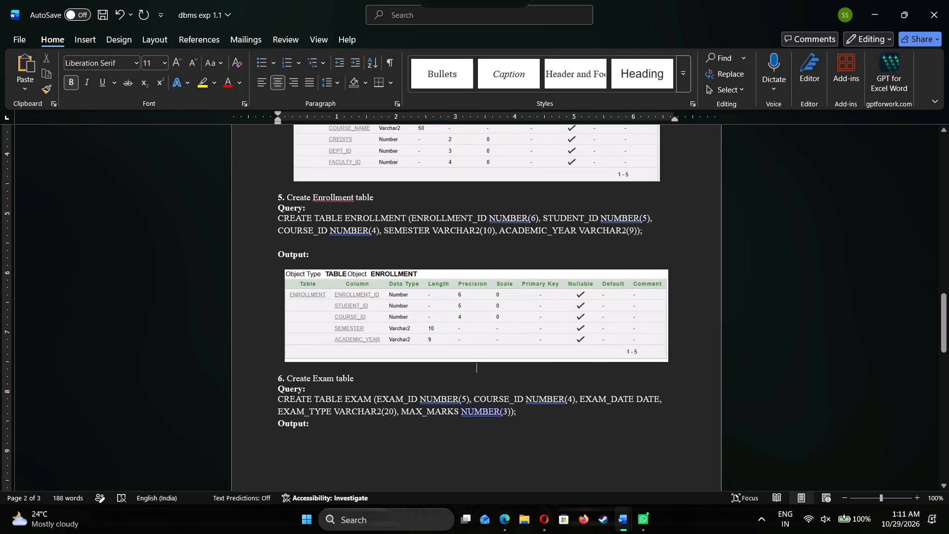
# Add a blank line between the query and the Output heading in section 6, Create Exam table.
pyautogui.click(524, 415)
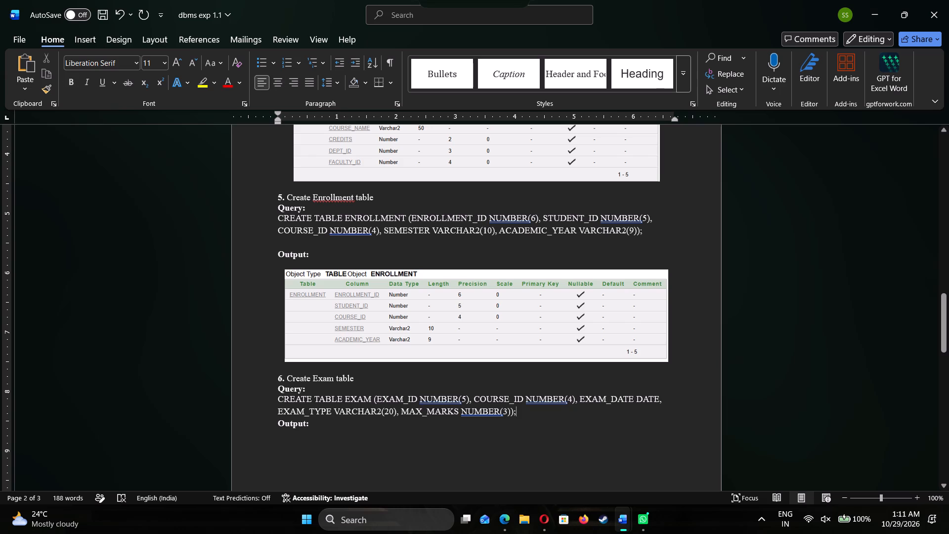
pyautogui.press('Return')
pyautogui.scroll(-1, 524, 415)
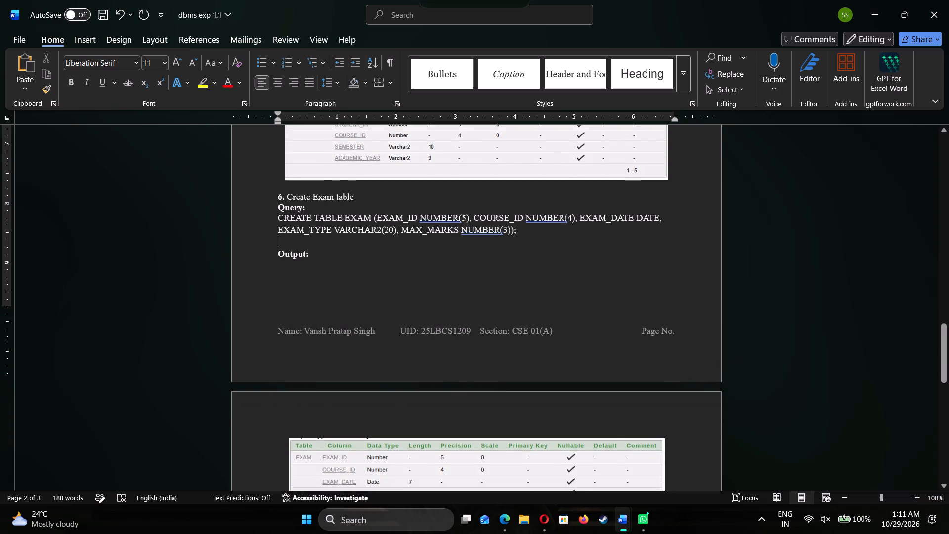
pyautogui.scroll(-2, 524, 415)
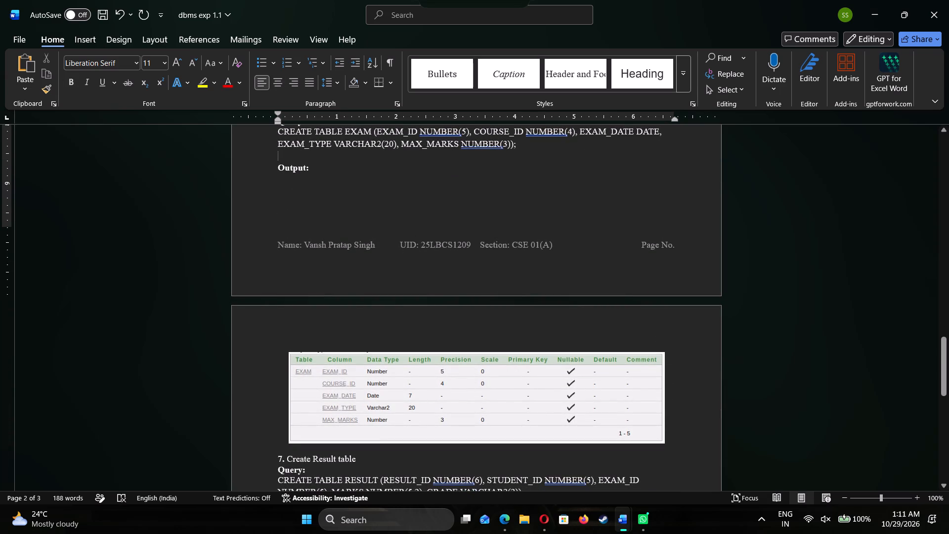
pyautogui.click(676, 431)
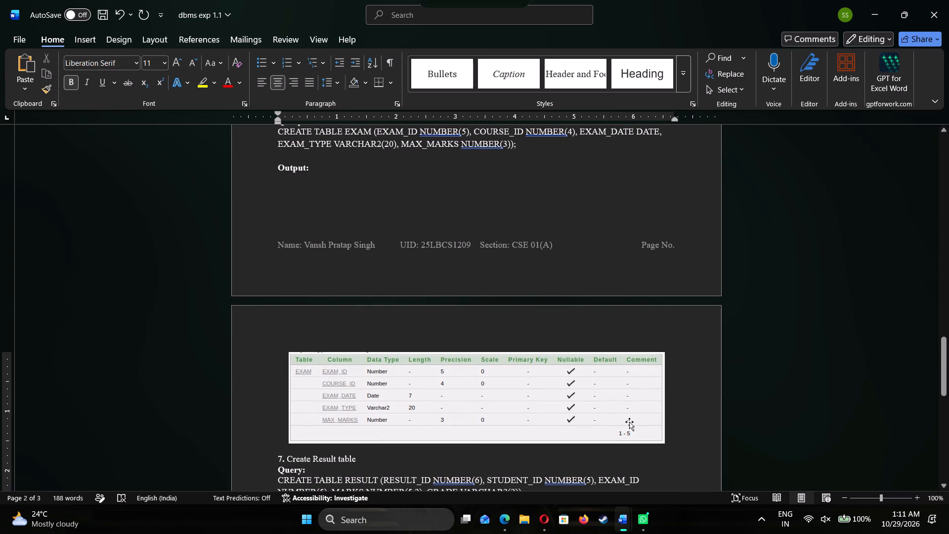
pyautogui.click(629, 422)
pyautogui.press('BackSpace')
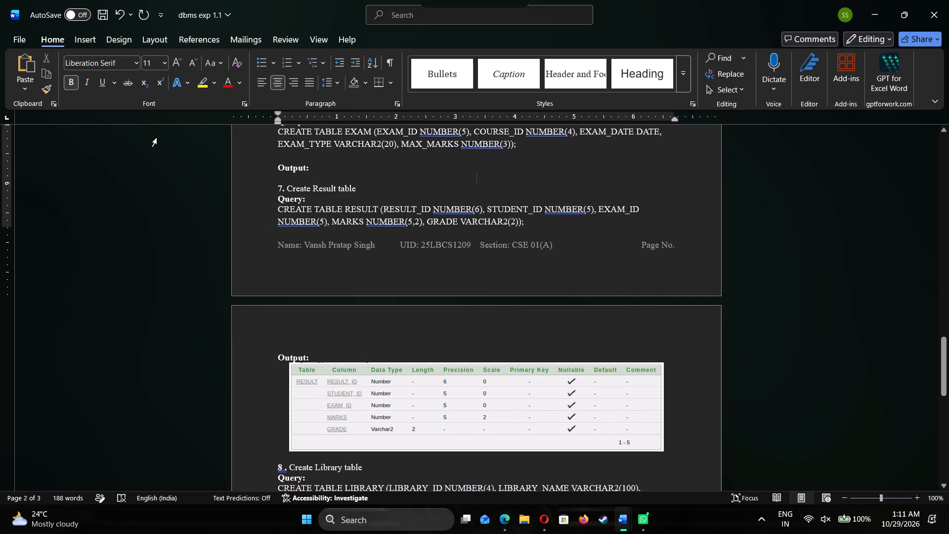
pyautogui.click(92, 38)
pyautogui.click(138, 87)
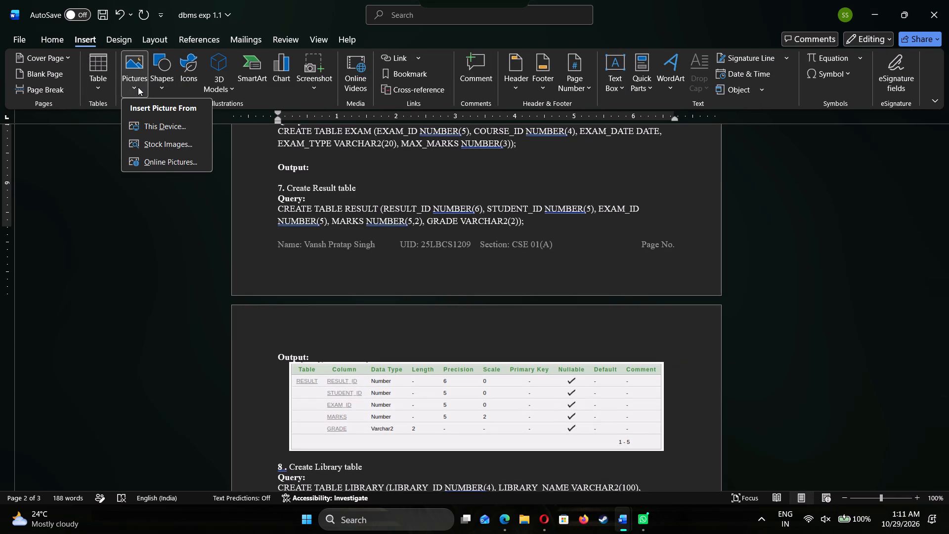
pyautogui.click(151, 122)
pyautogui.scroll(-1, 317, 161)
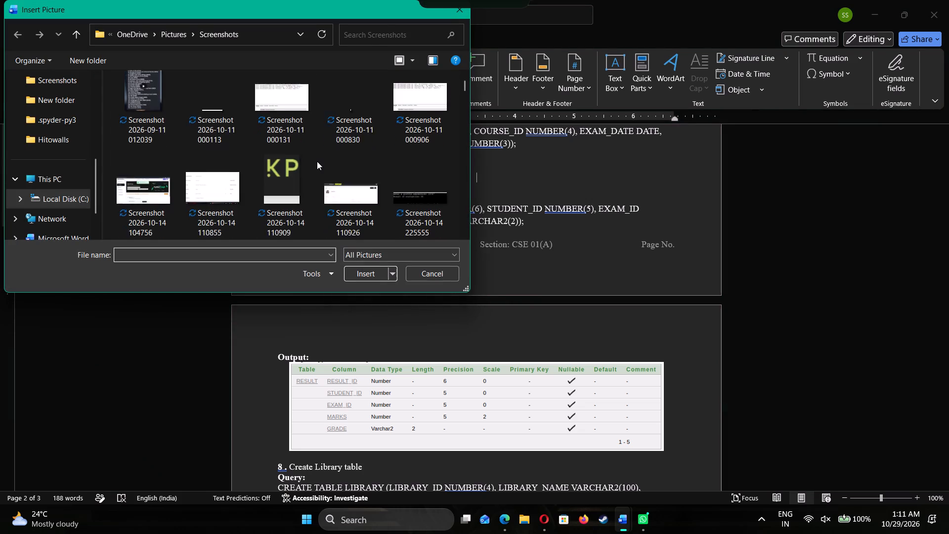
pyautogui.scroll(-7, 317, 161)
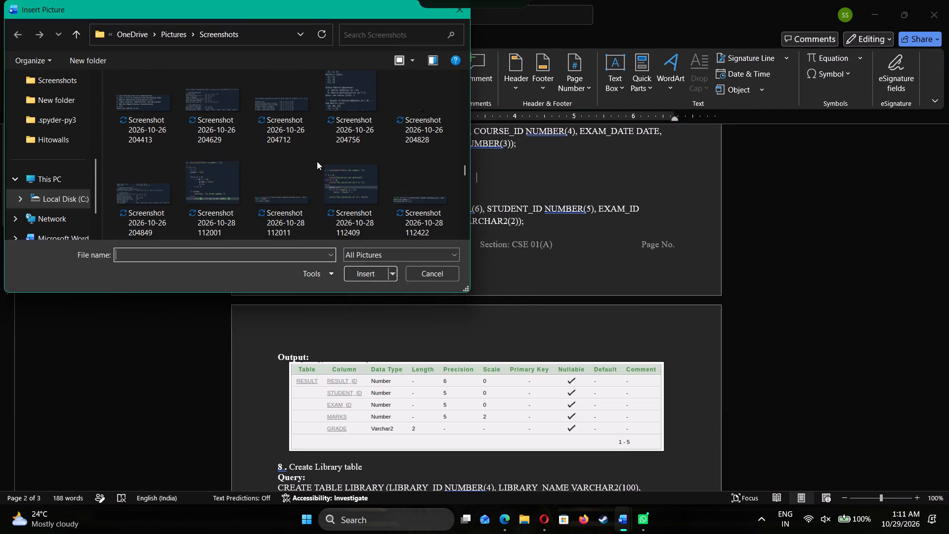
pyautogui.scroll(-2, 317, 161)
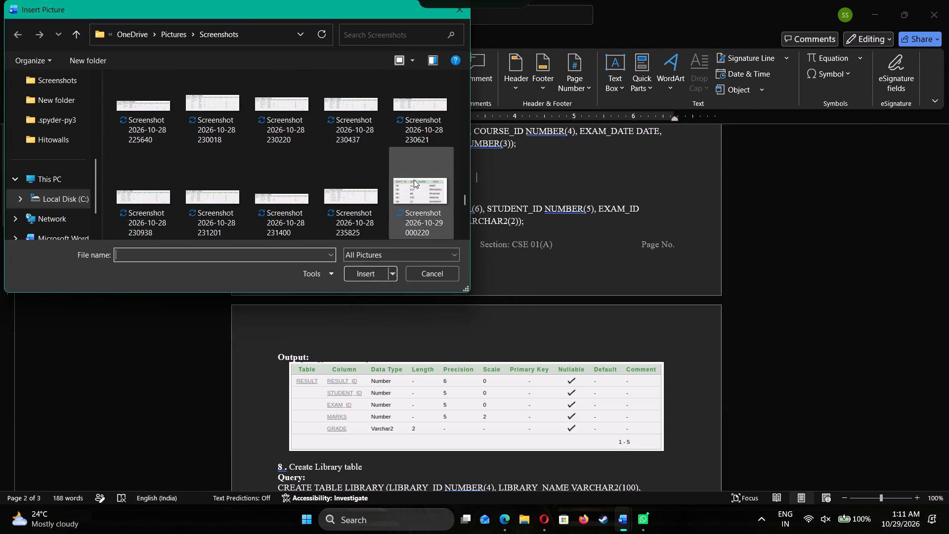
pyautogui.moveTo(465, 201); pyautogui.dragTo(465, 197)
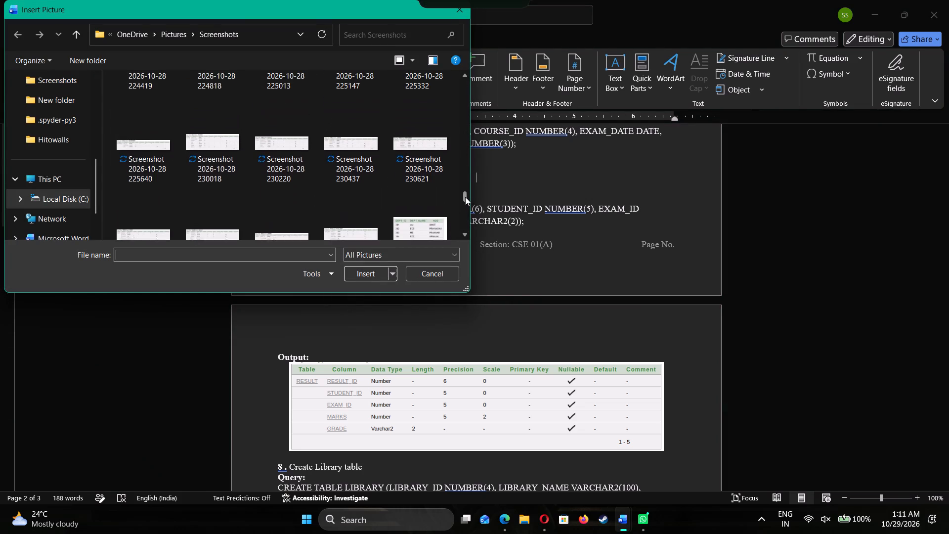
pyautogui.moveTo(465, 197); pyautogui.dragTo(467, 187)
pyautogui.click(231, 181)
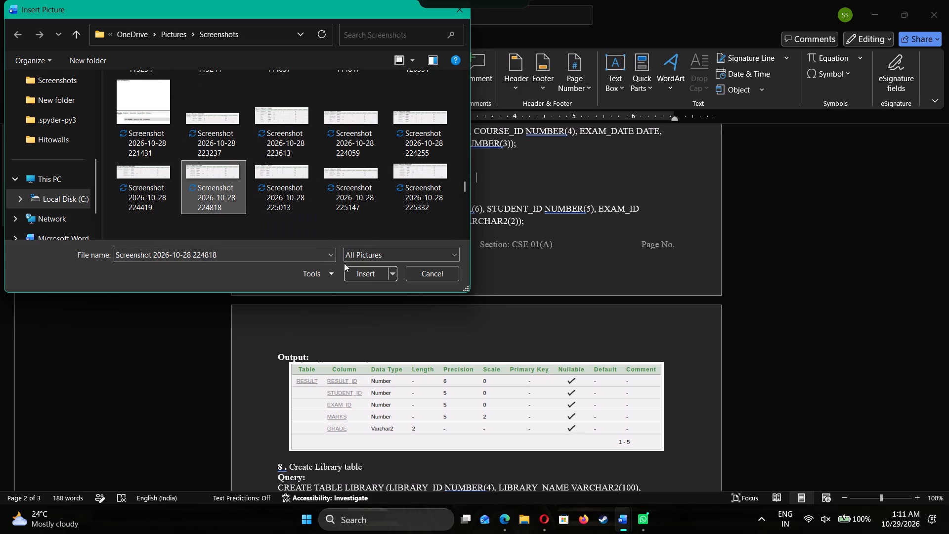
pyautogui.click(361, 271)
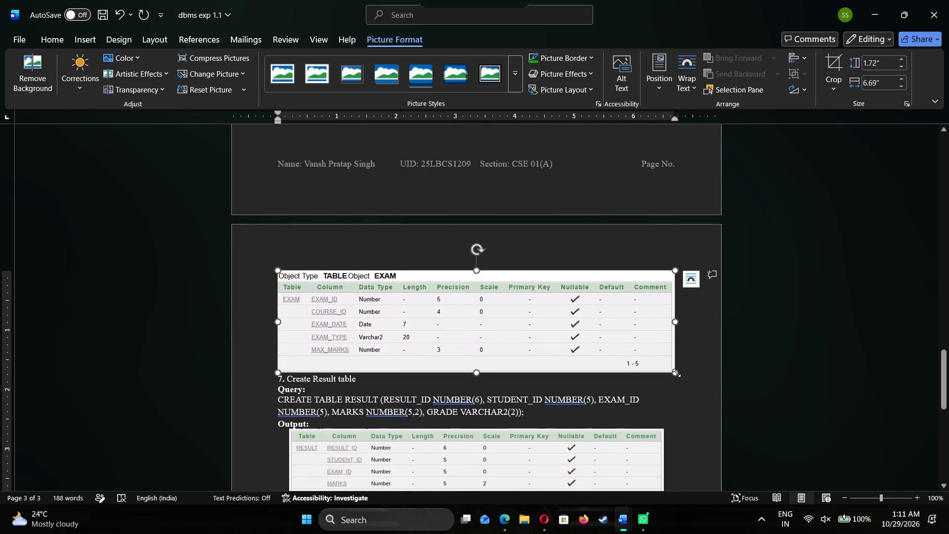
# Shrink the new Exam output picture proportionally to somewhat narrower than the text and add a blank line below it.
pyautogui.moveTo(673, 374); pyautogui.dragTo(648, 361)
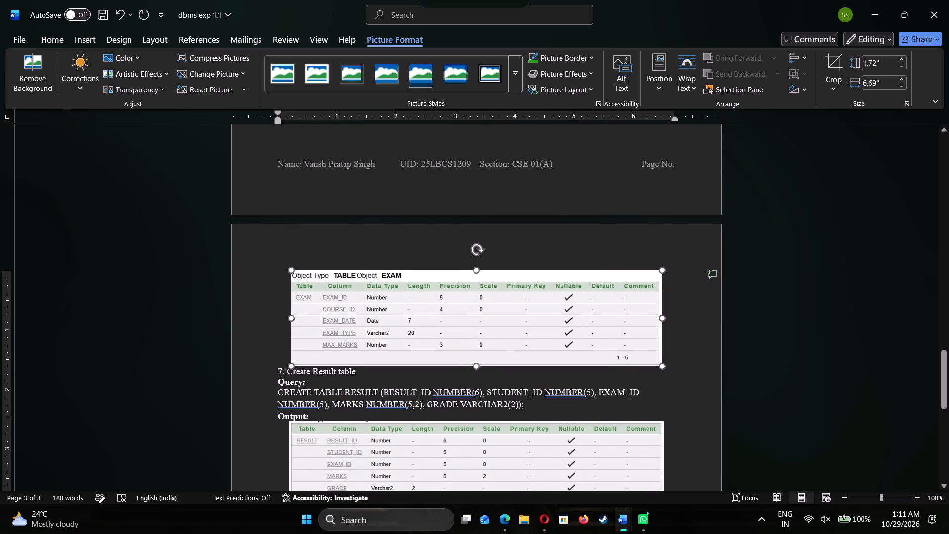
pyautogui.moveTo(648, 361); pyautogui.dragTo(641, 357)
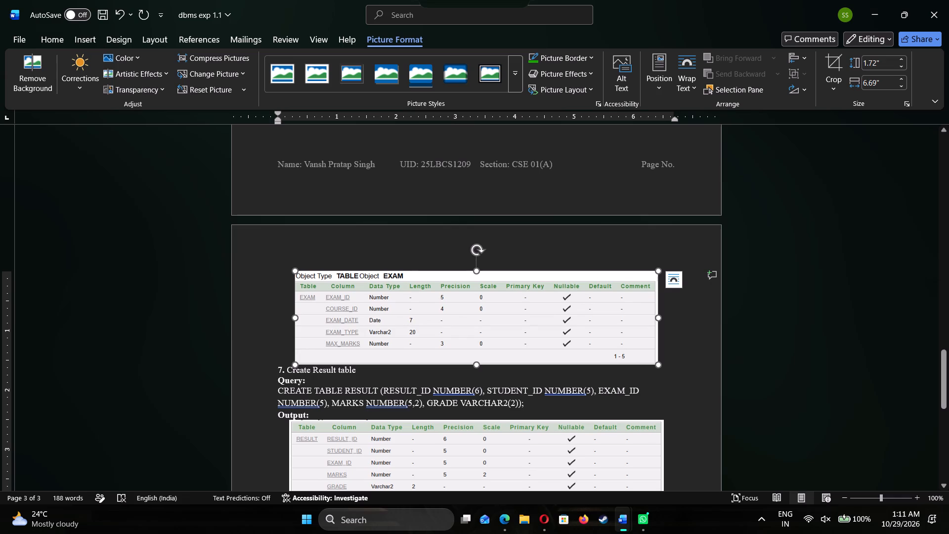
pyautogui.click(680, 345)
pyautogui.press('Return')
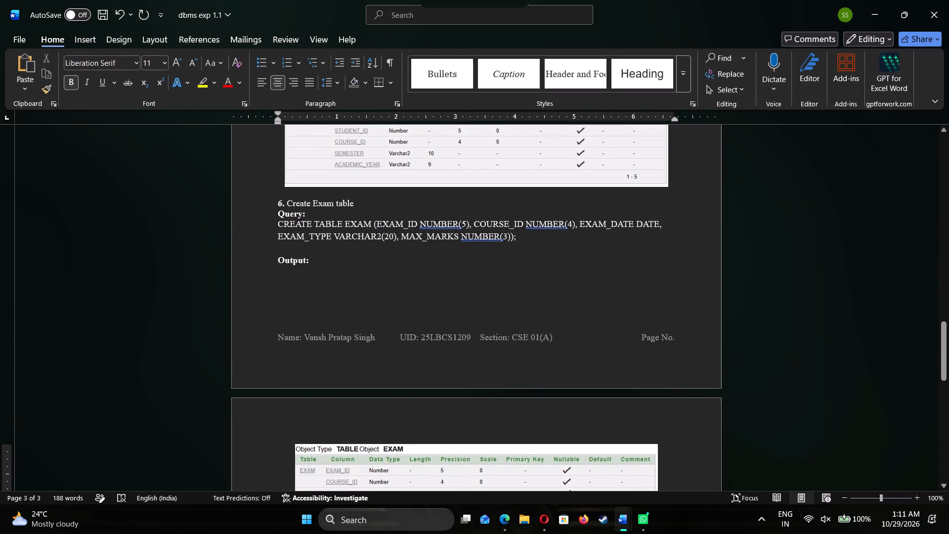
# Add a blank line before and after the Output heading in section 7, Create Result table.
pyautogui.scroll(-1, 680, 345)
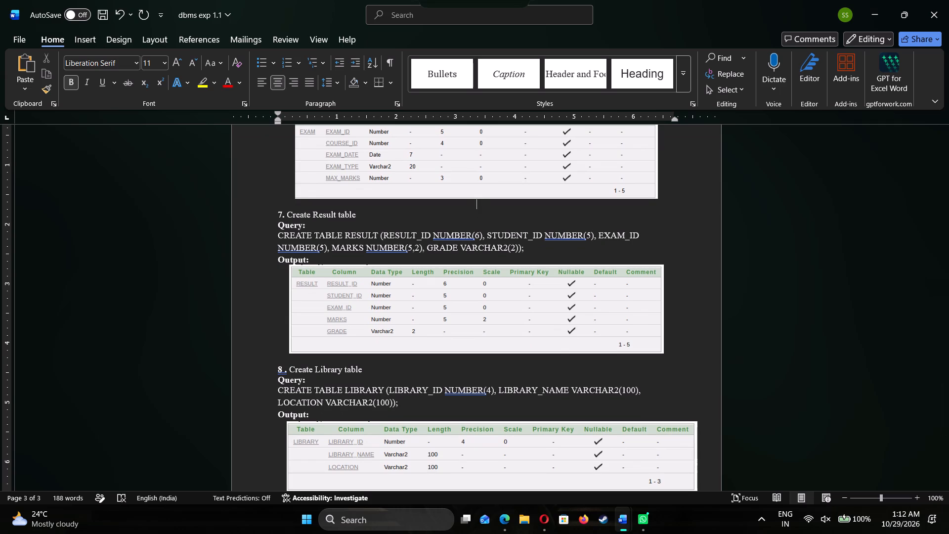
pyautogui.click(534, 245)
pyautogui.press('Return')
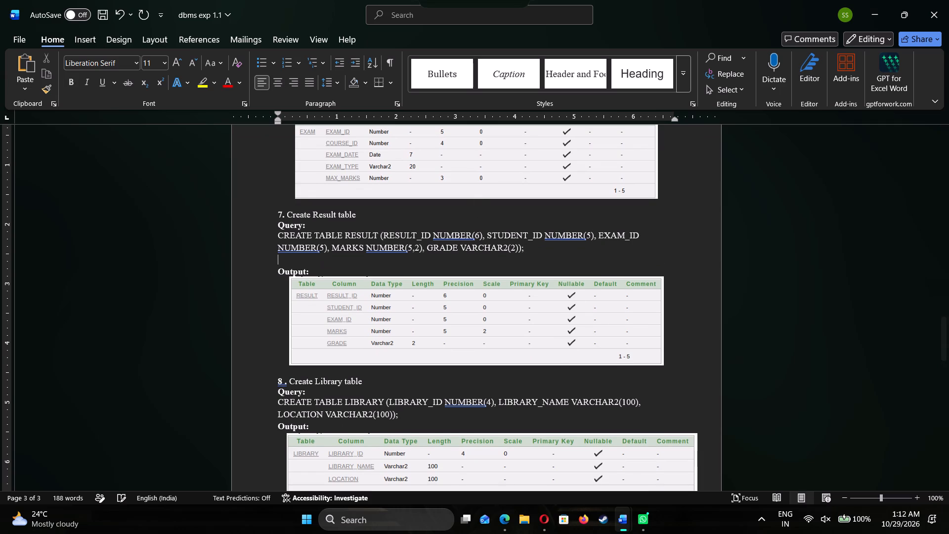
pyautogui.click(329, 272)
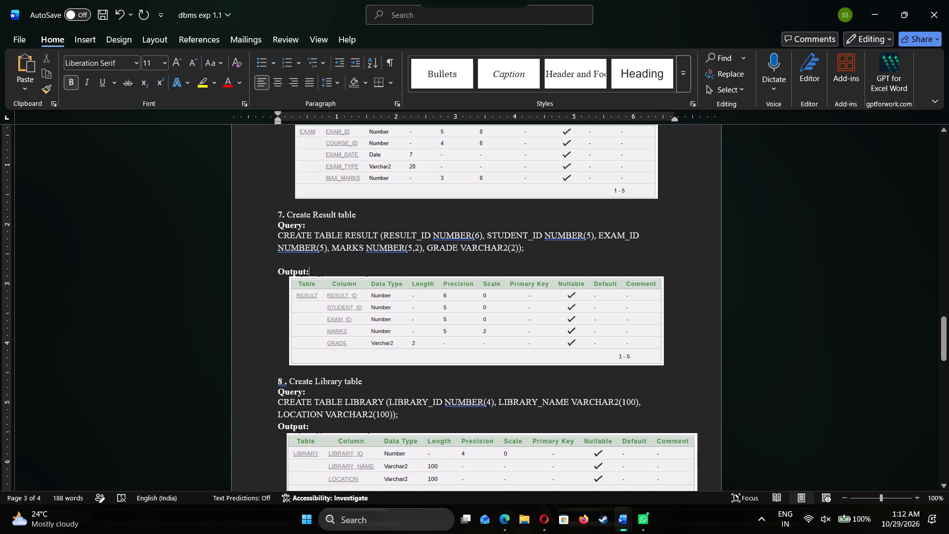
pyautogui.press('Return')
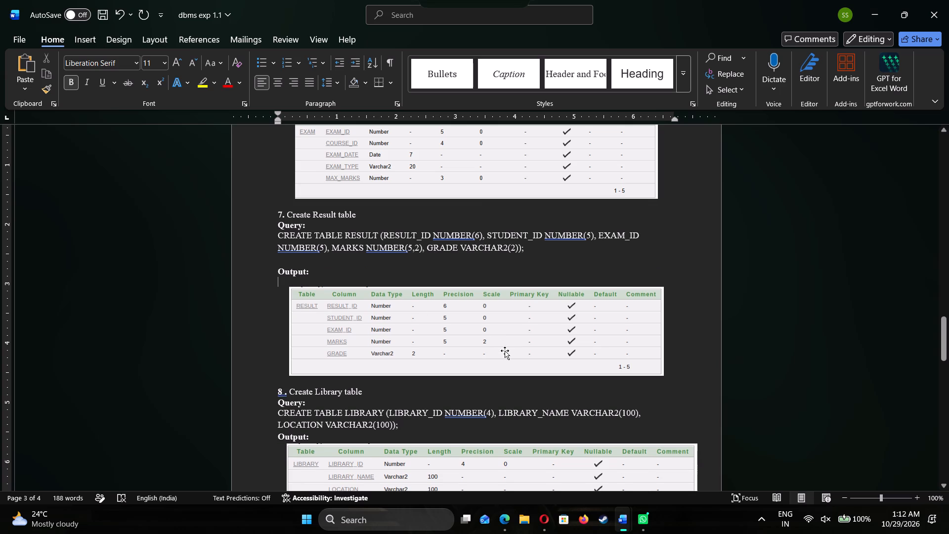
pyautogui.click(505, 351)
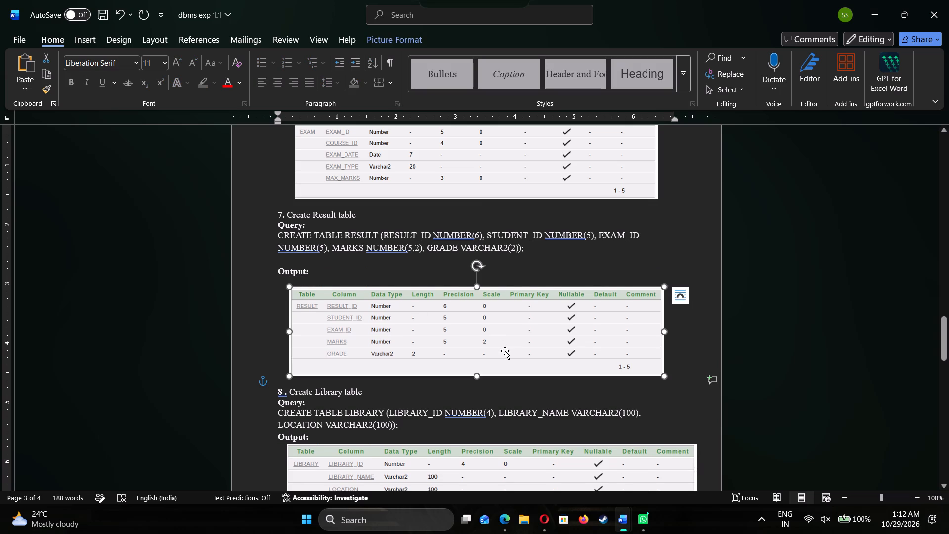
pyautogui.press('BackSpace')
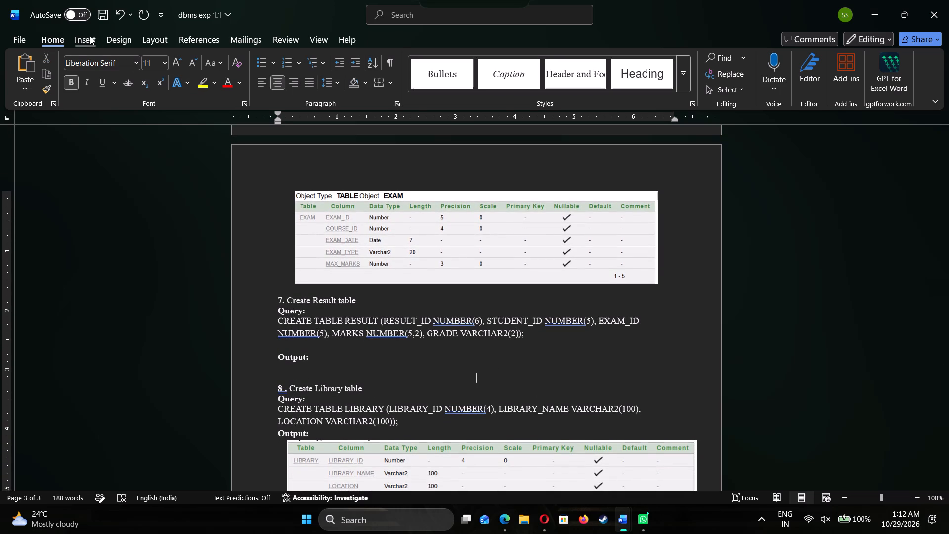
pyautogui.click(90, 36)
pyautogui.click(134, 85)
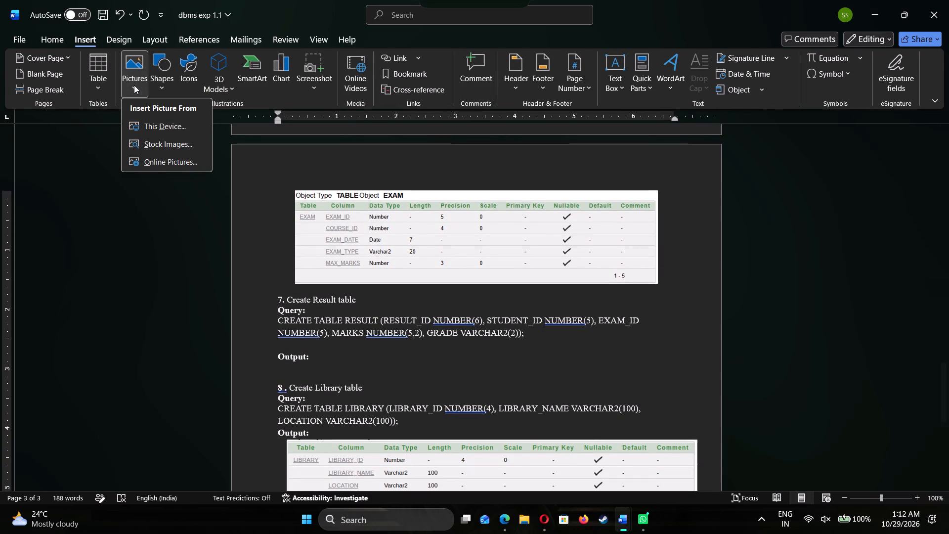
pyautogui.click(147, 119)
pyautogui.scroll(-18, 305, 186)
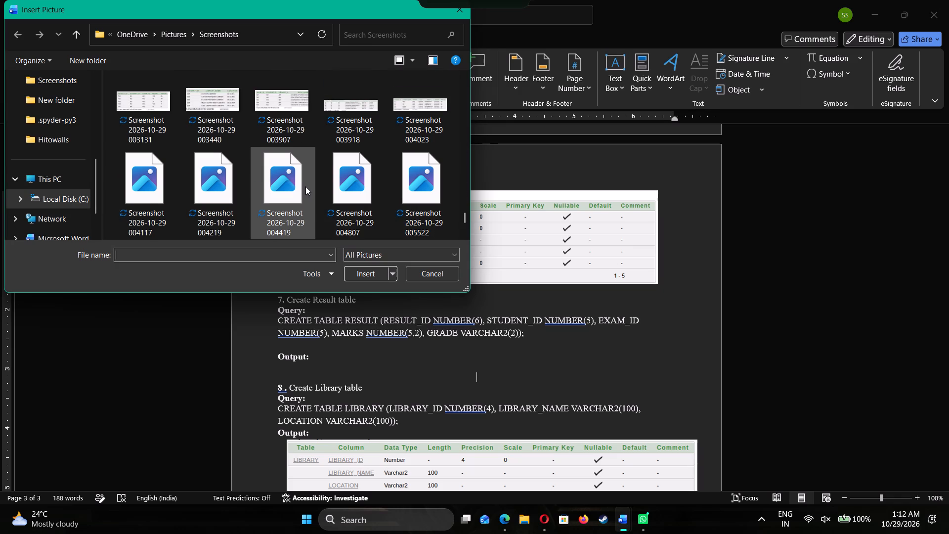
pyautogui.scroll(2, 305, 186)
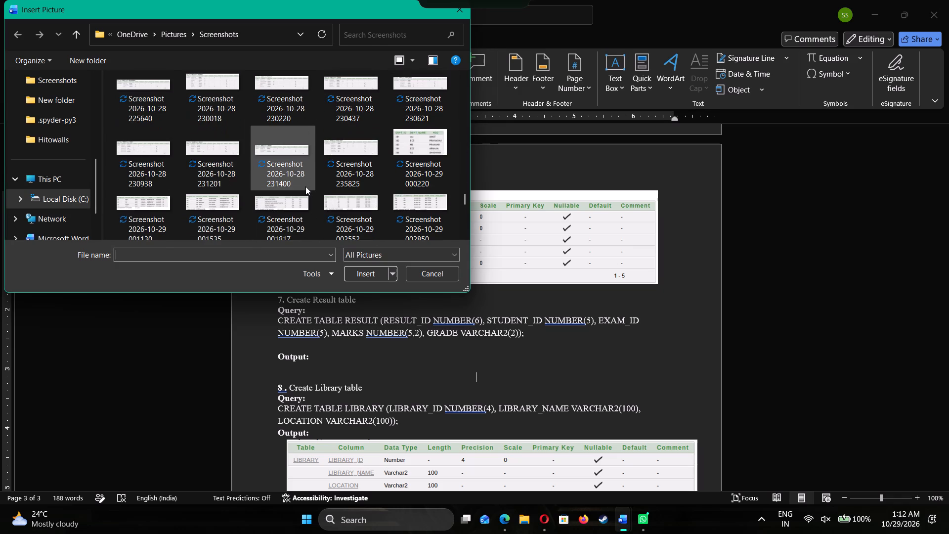
pyautogui.moveTo(465, 199); pyautogui.dragTo(466, 190)
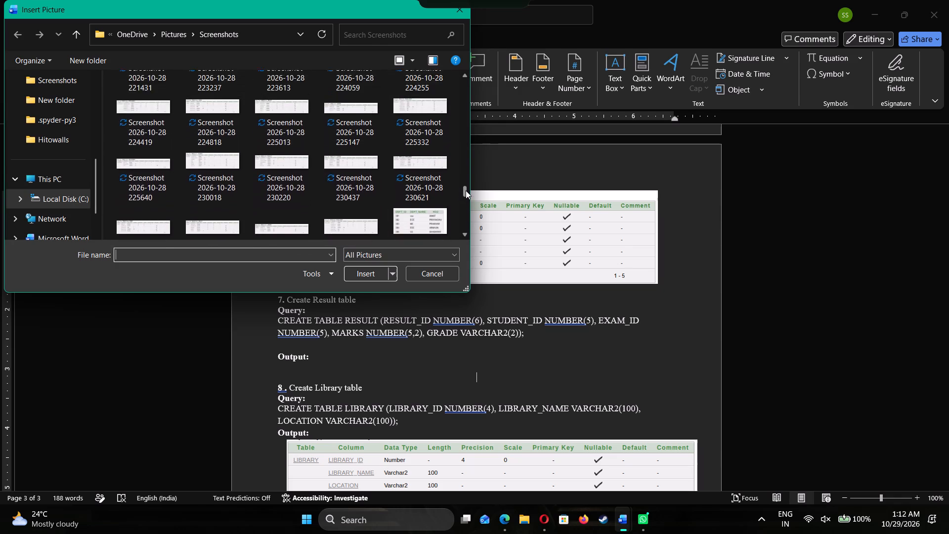
pyautogui.moveTo(466, 190); pyautogui.dragTo(466, 184)
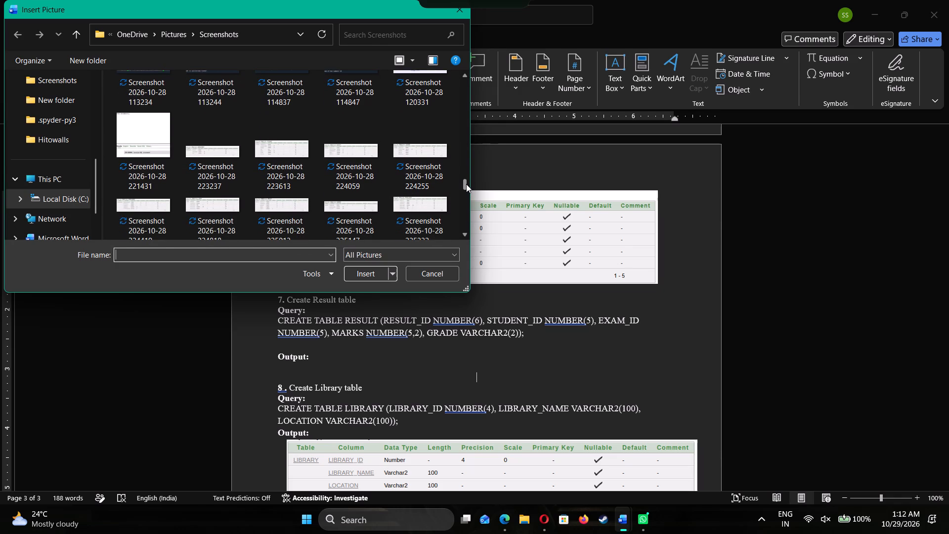
pyautogui.moveTo(466, 184); pyautogui.dragTo(467, 185)
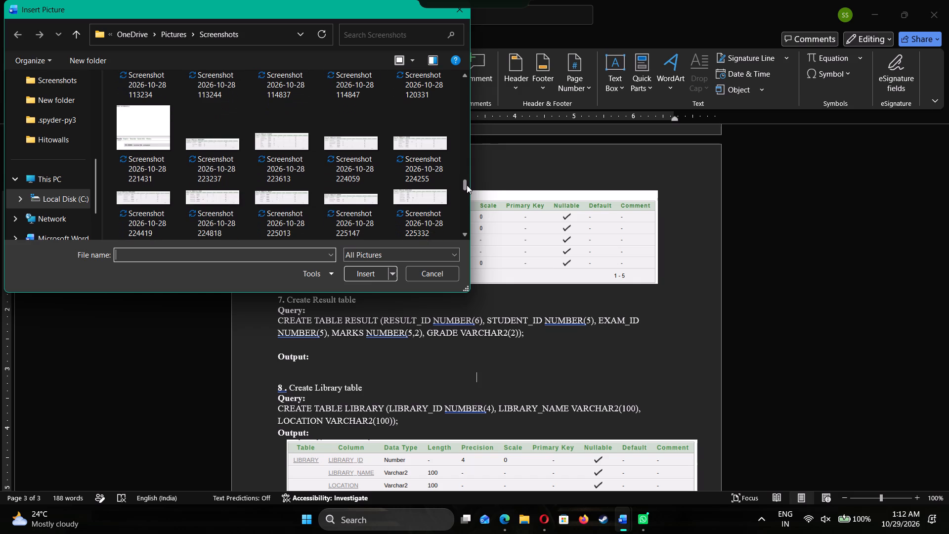
pyautogui.moveTo(467, 185); pyautogui.dragTo(467, 185)
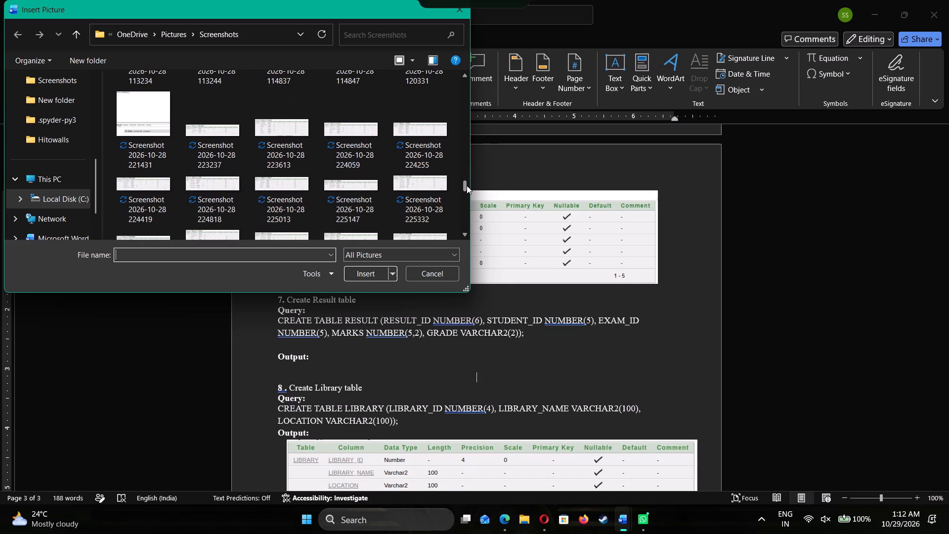
pyautogui.moveTo(467, 185); pyautogui.dragTo(467, 186)
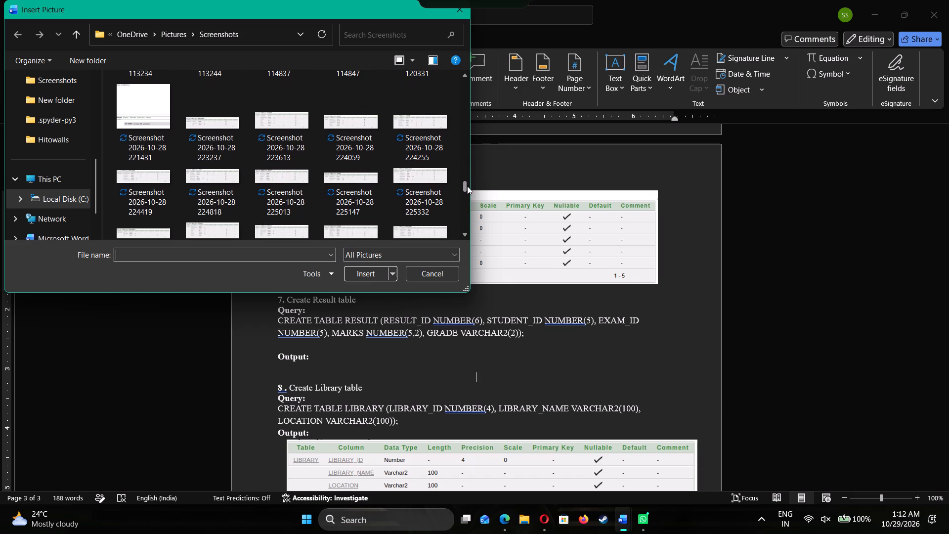
pyautogui.click(275, 188)
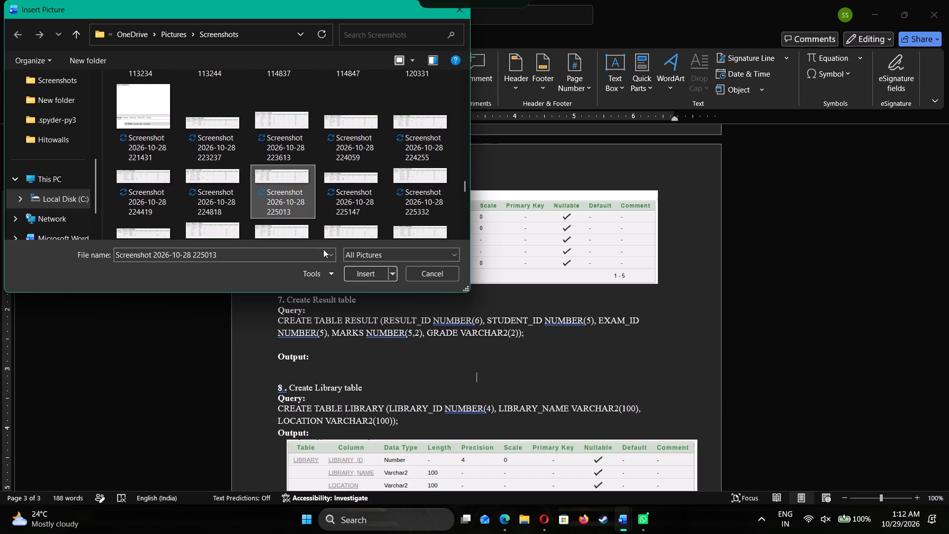
pyautogui.click(359, 273)
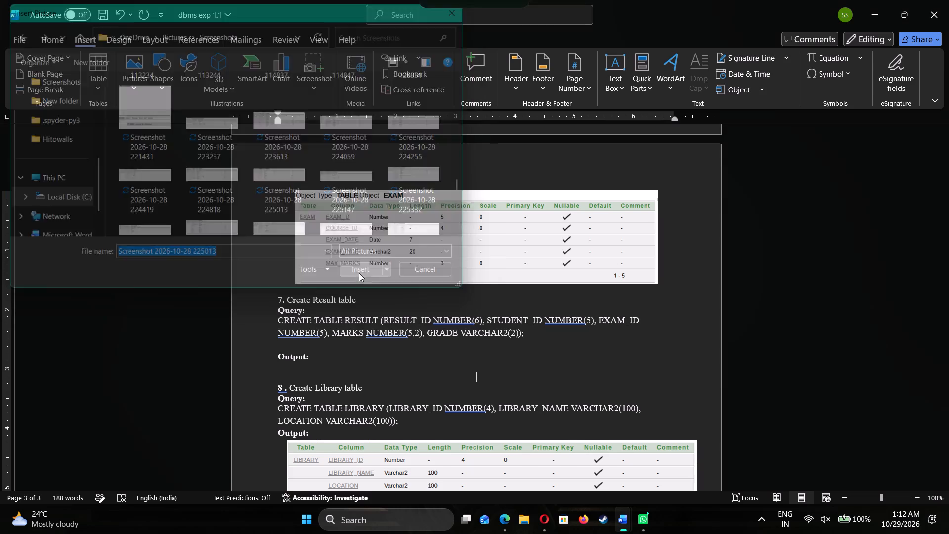
# Shrink the new Result output picture proportionally to somewhat narrower than the text and add a blank line below it.
pyautogui.scroll(-1, 516, 345)
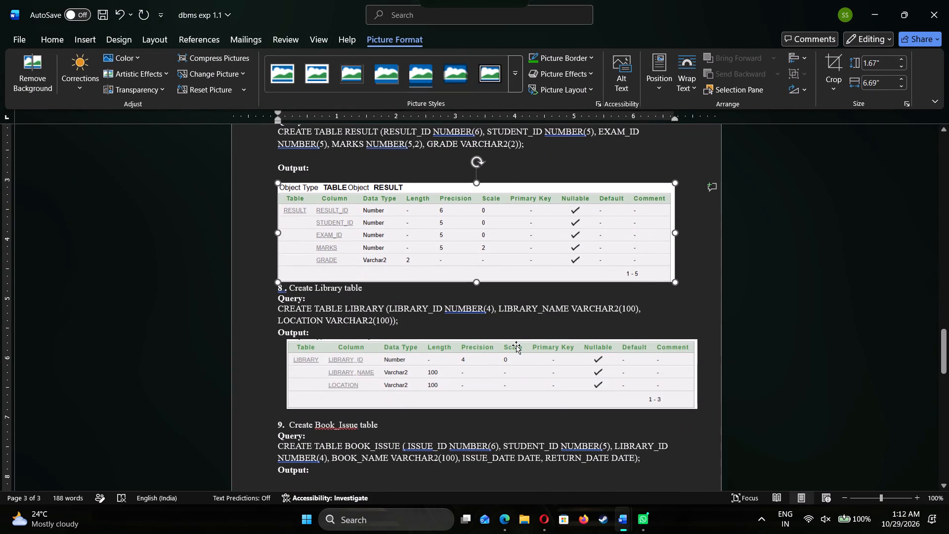
pyautogui.moveTo(676, 281); pyautogui.dragTo(671, 280)
pyautogui.moveTo(671, 280); pyautogui.dragTo(643, 271)
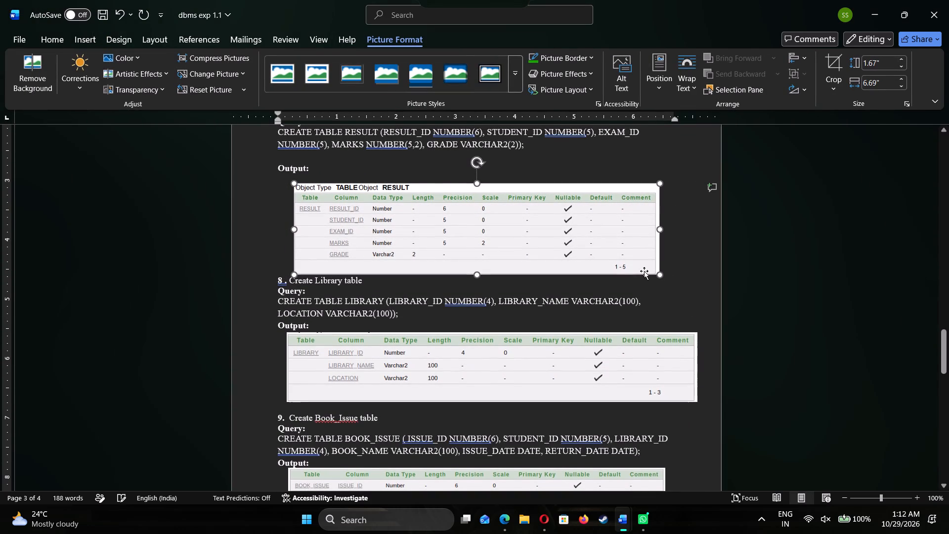
pyautogui.click(674, 268)
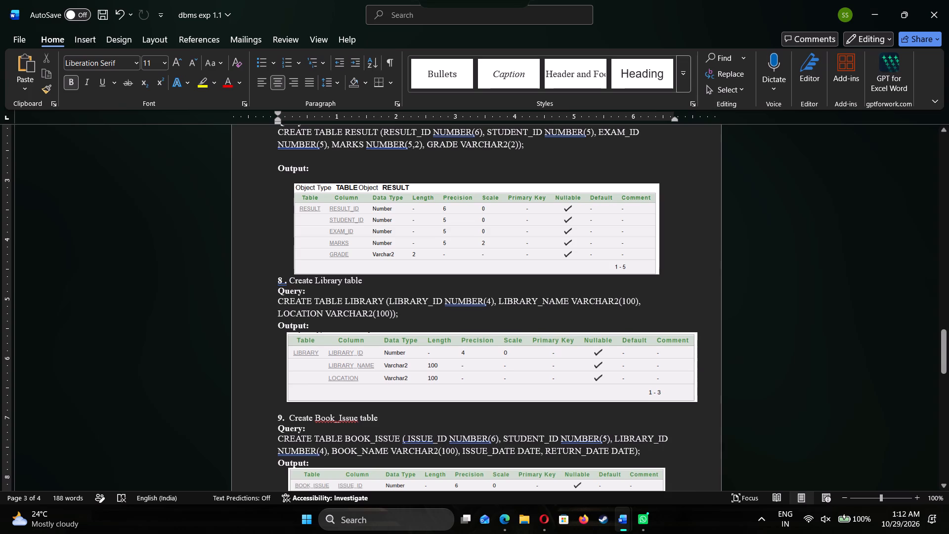
pyautogui.press('Return')
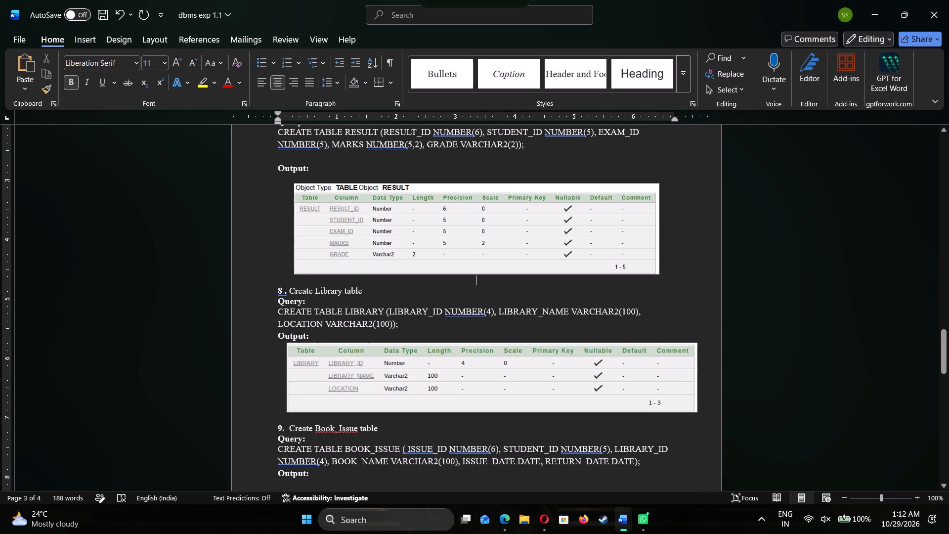
# Add a blank line before and after the Output heading in section 8, Create Library table.
pyautogui.click(418, 326)
pyautogui.press('Return')
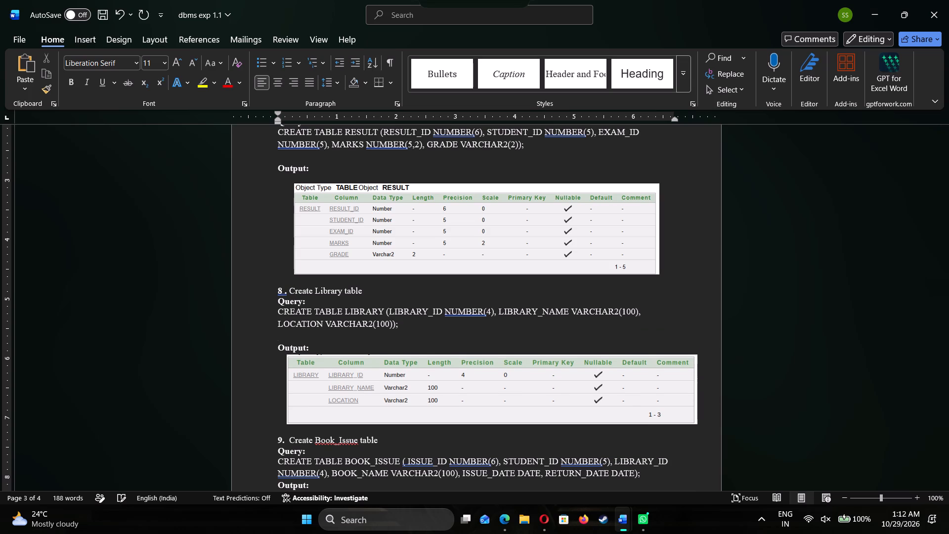
pyautogui.click(315, 347)
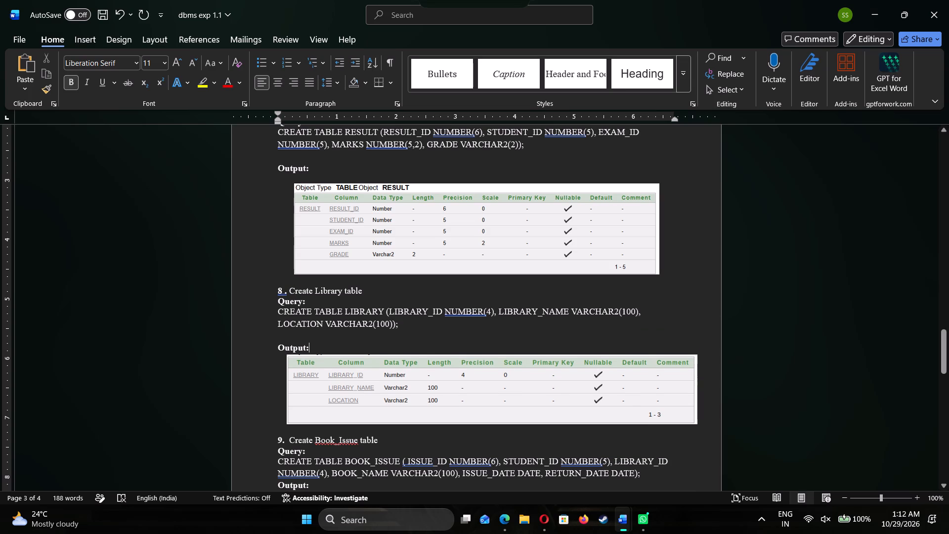
pyautogui.press('Return')
pyautogui.scroll(-1, 315, 347)
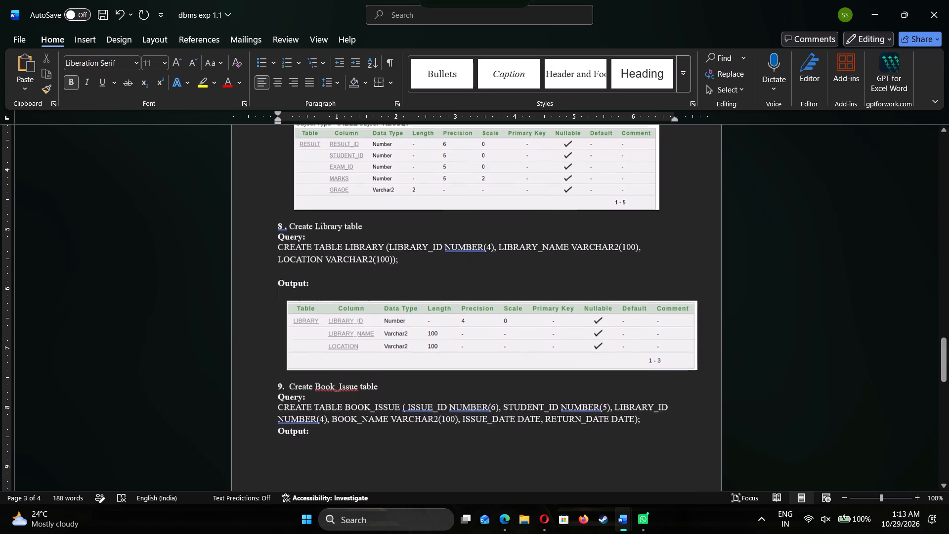
pyautogui.scroll(-1, 315, 347)
pyautogui.click(476, 346)
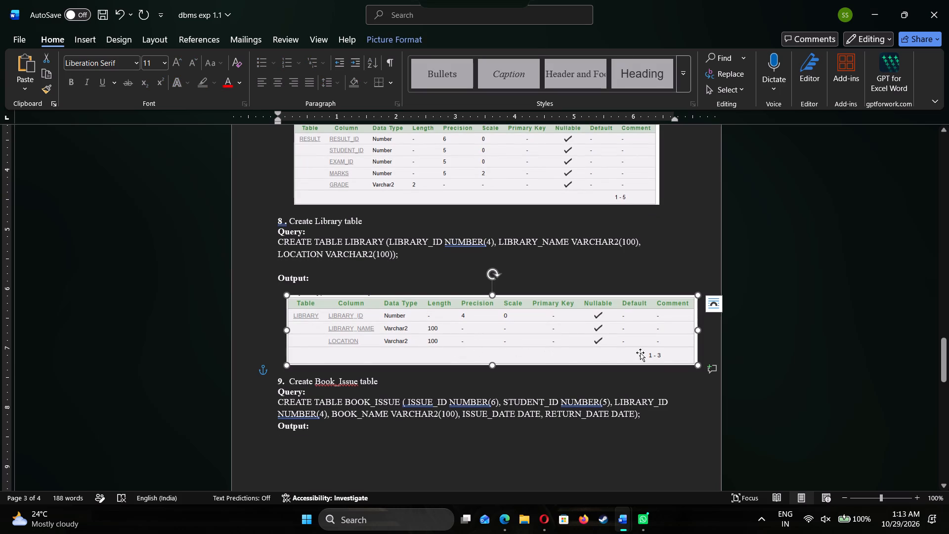
pyautogui.press('BackSpace')
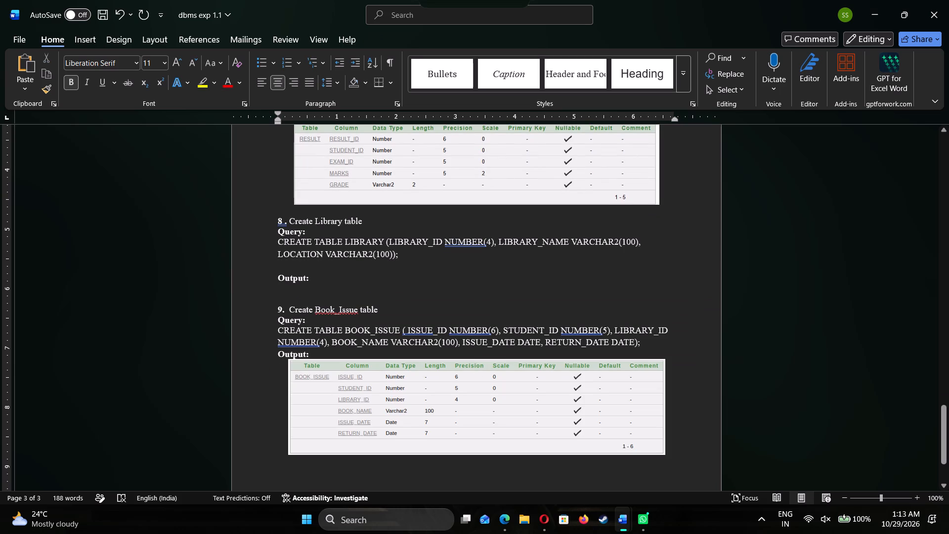
pyautogui.click(83, 34)
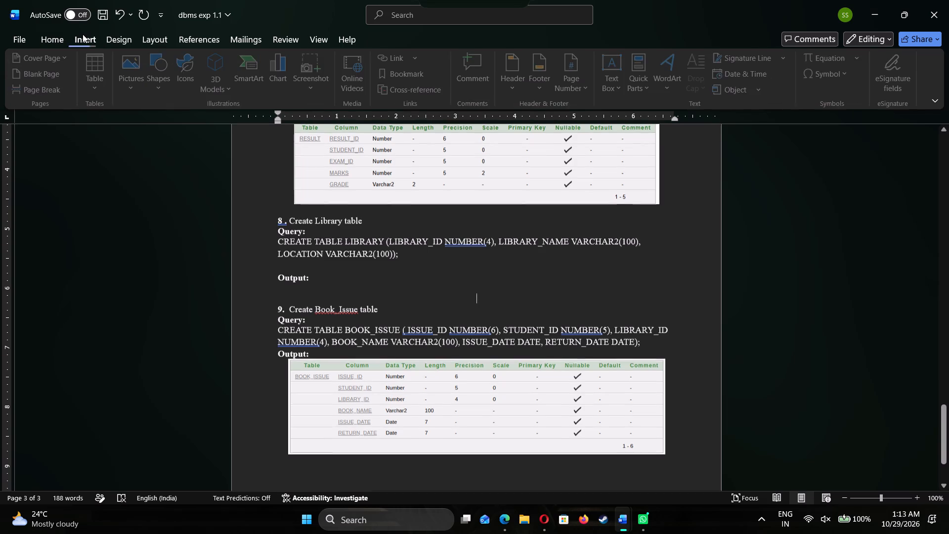
pyautogui.click(143, 92)
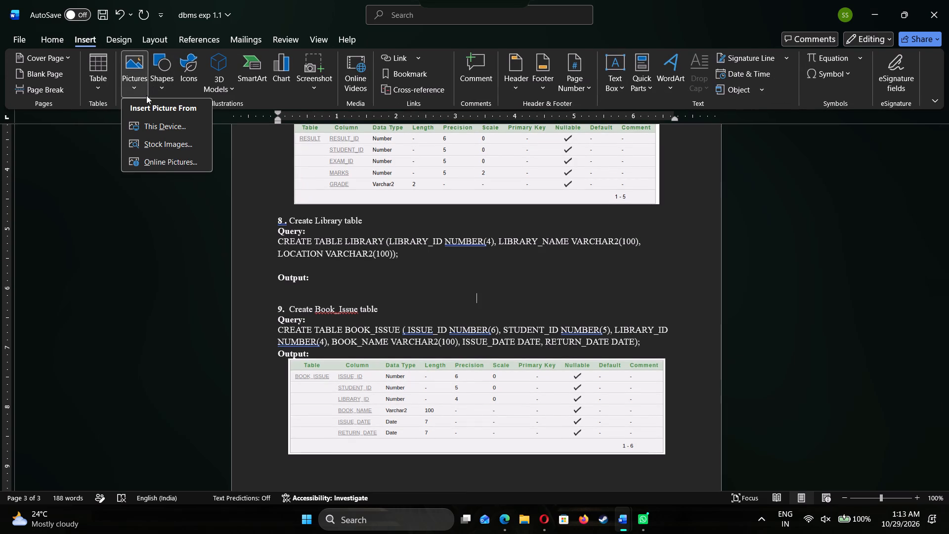
pyautogui.click(152, 129)
pyautogui.scroll(-7, 235, 169)
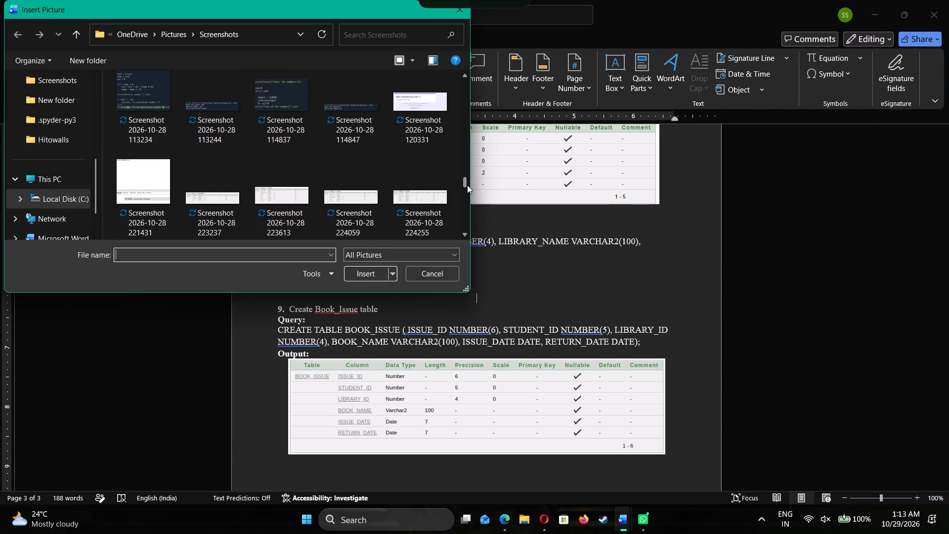
pyautogui.moveTo(467, 185); pyautogui.dragTo(469, 192)
pyautogui.click(365, 189)
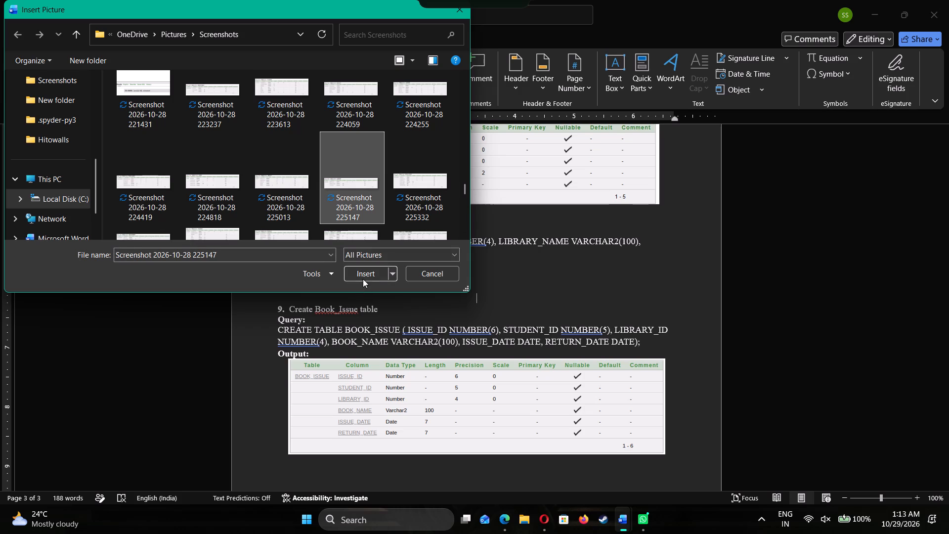
pyautogui.click(364, 278)
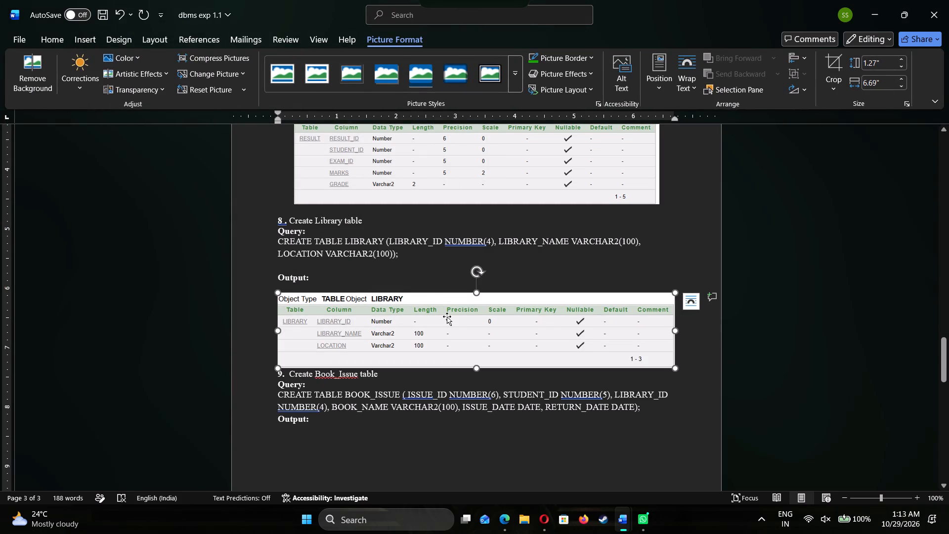
# Add a blank line below the new Library output picture and shrink the picture proportionally to slightly narrower than the text.
pyautogui.click(684, 359)
pyautogui.press('Return')
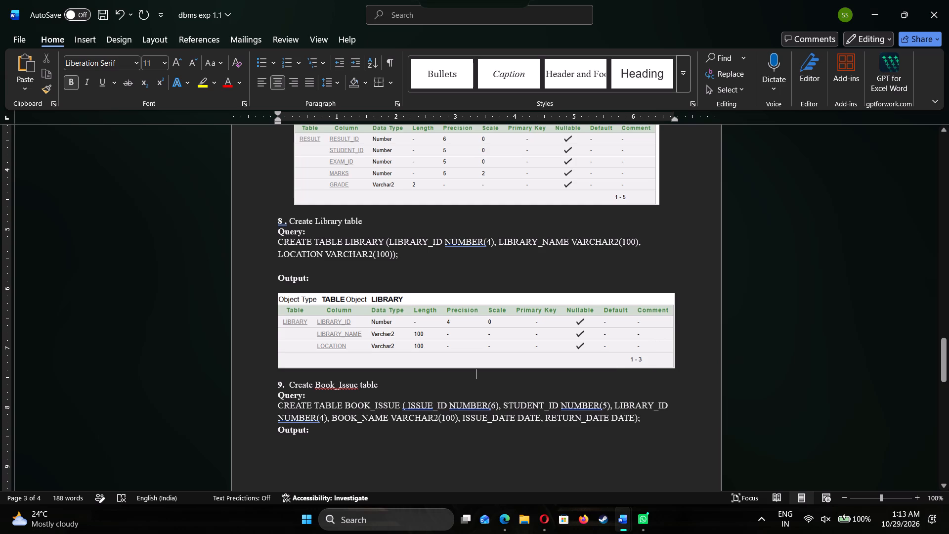
pyautogui.click(673, 365)
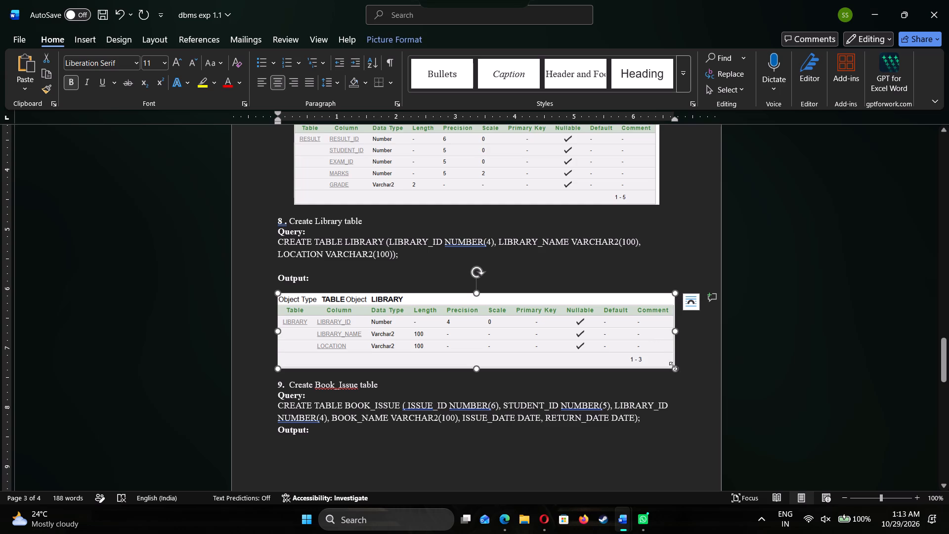
pyautogui.moveTo(675, 368); pyautogui.dragTo(656, 360)
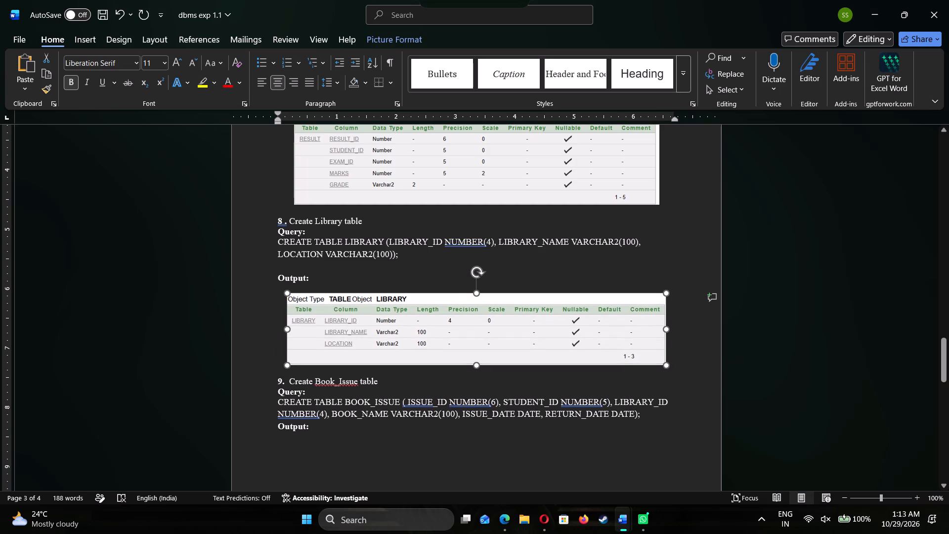
pyautogui.moveTo(656, 360); pyautogui.dragTo(656, 360)
pyautogui.click(681, 356)
# Add a blank line between the query and the Output heading in section 9, Create Book_Issue table.
pyautogui.scroll(-1, 681, 356)
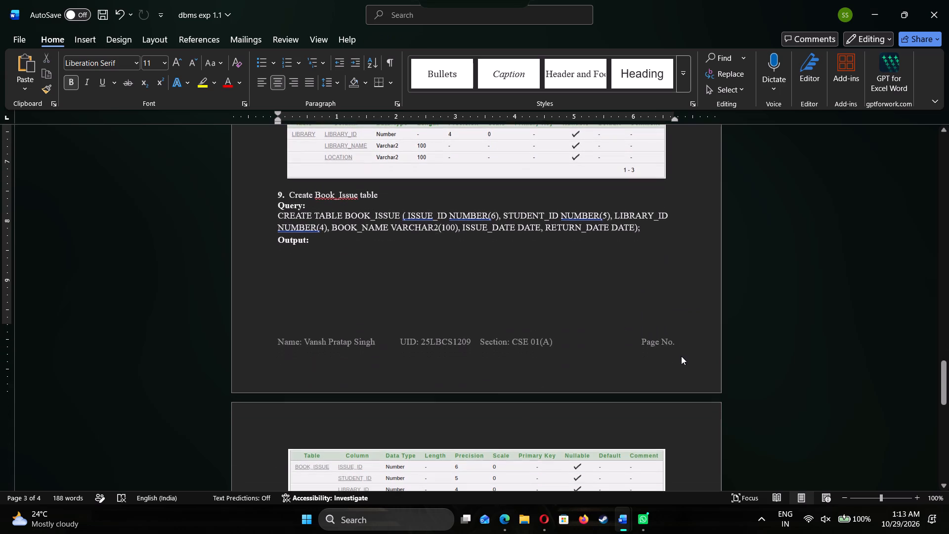
pyautogui.click(654, 226)
pyautogui.press('Return')
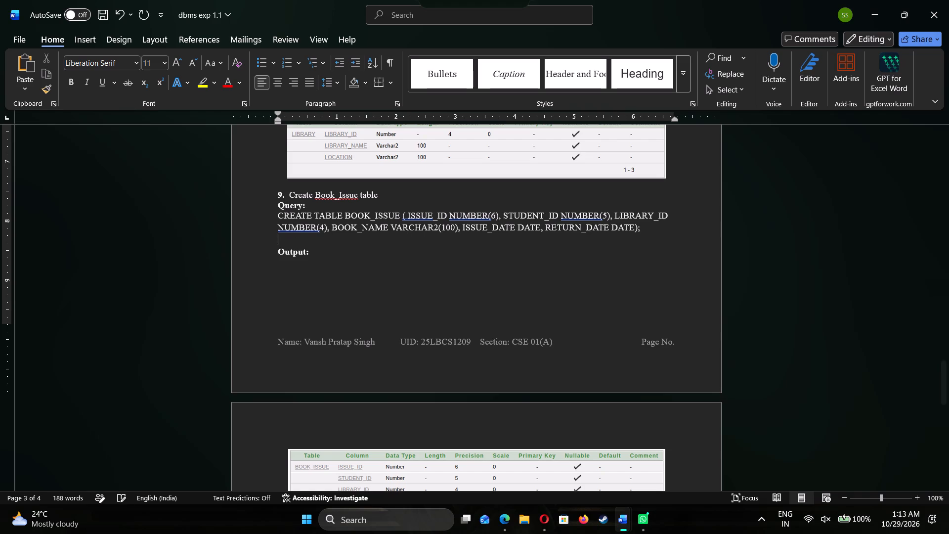
# Delete the existing Book_Issue output picture in section 9 and start inserting a replacement picture in its place.
pyautogui.scroll(-3, 654, 226)
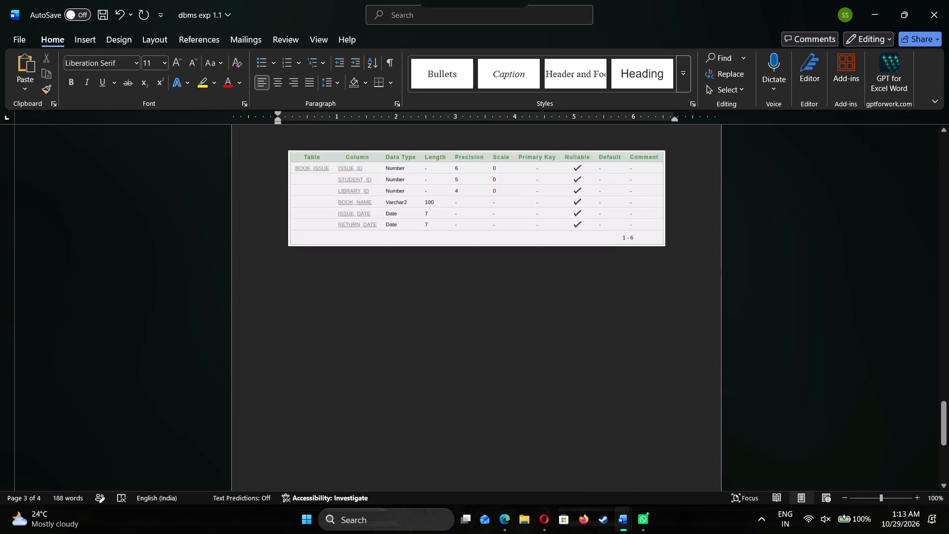
pyautogui.scroll(-4, 654, 226)
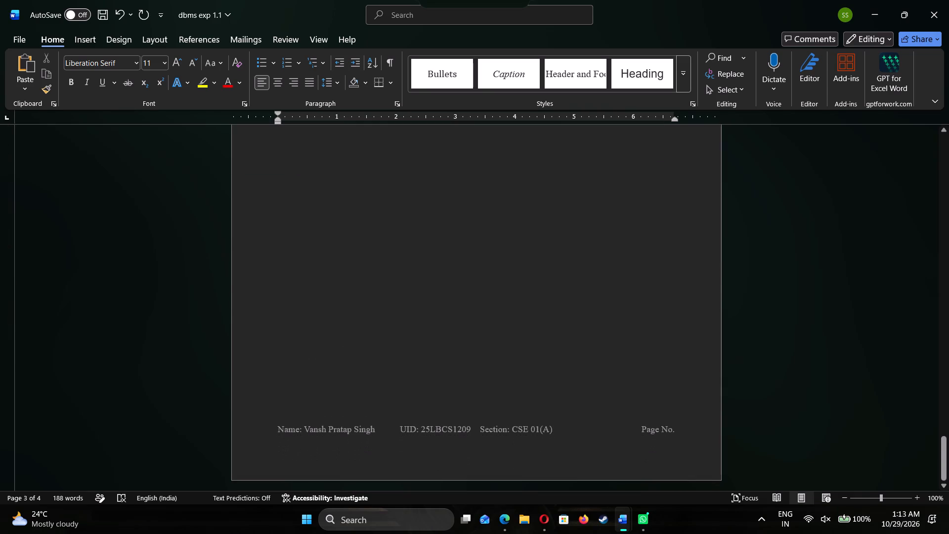
pyautogui.scroll(2, 654, 226)
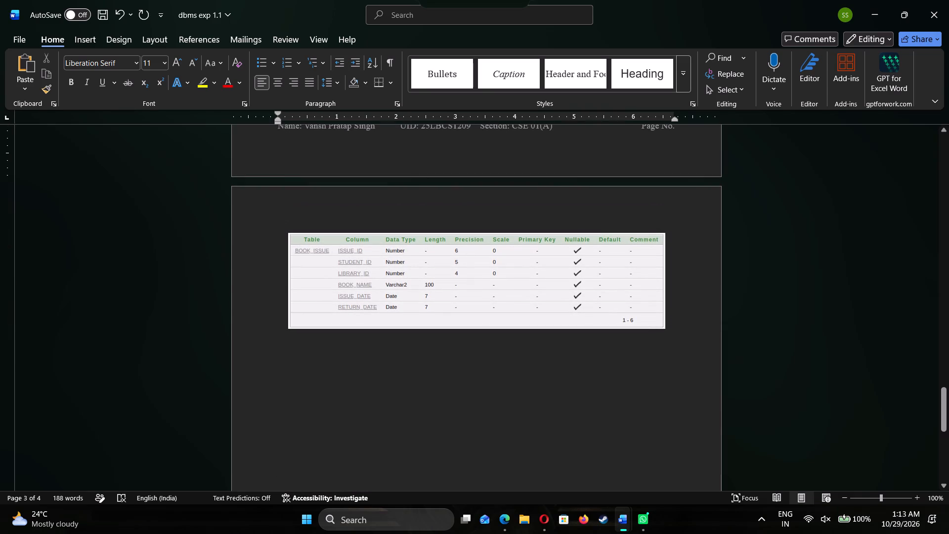
pyautogui.click(615, 289)
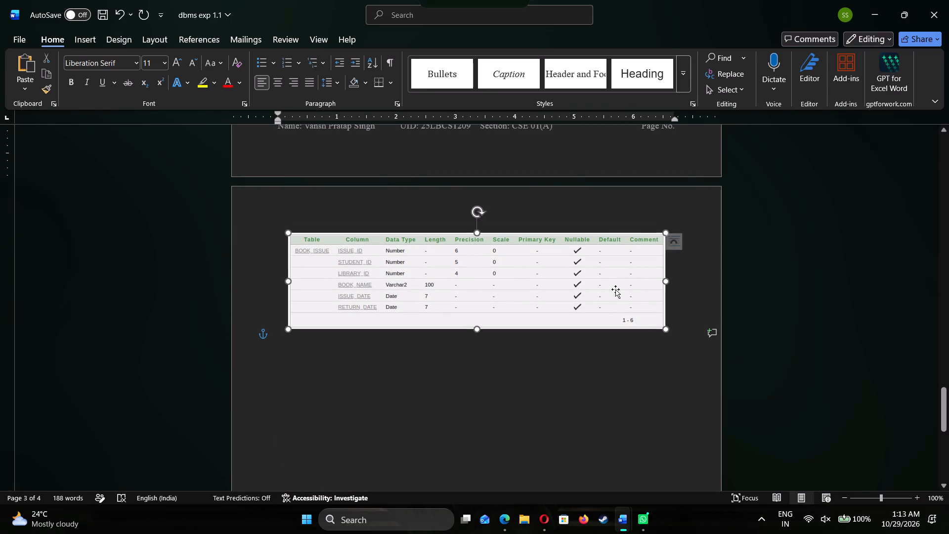
pyautogui.press('BackSpace')
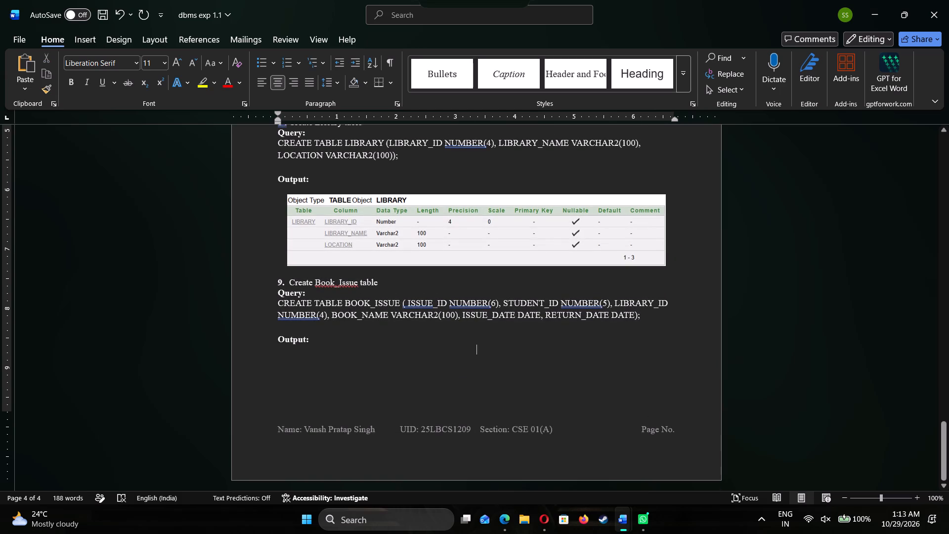
pyautogui.click(85, 37)
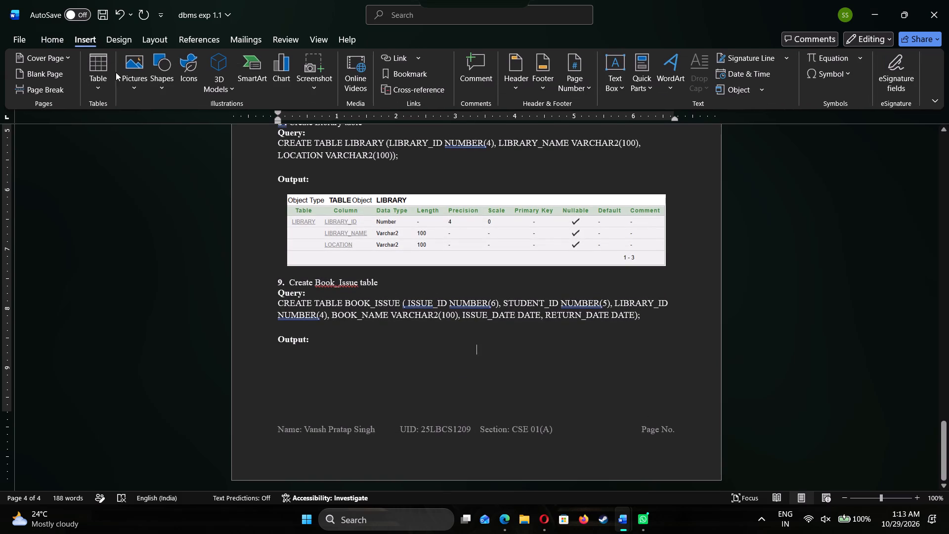
# Insert the Book_Issue table's output picture from the device's Screenshots folder below the Output heading in section 9.
pyautogui.click(131, 88)
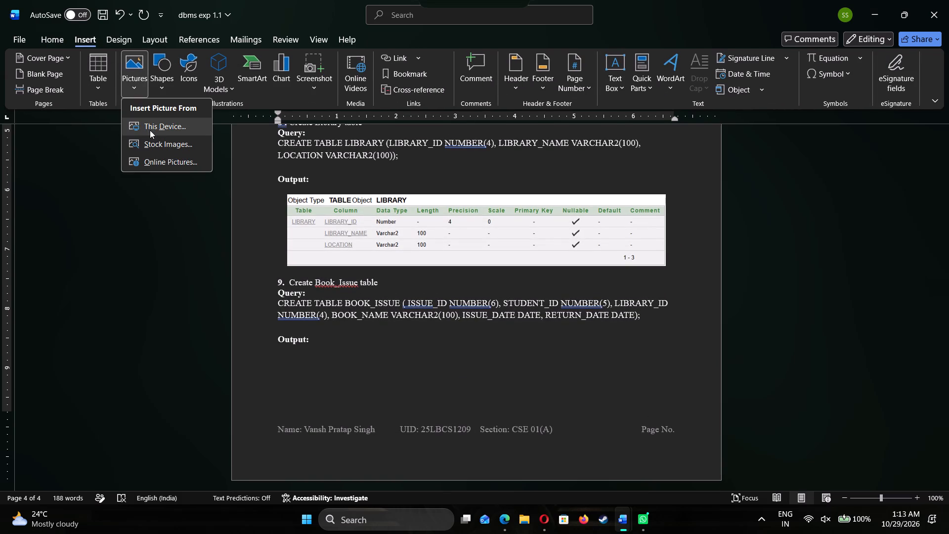
pyautogui.click(150, 130)
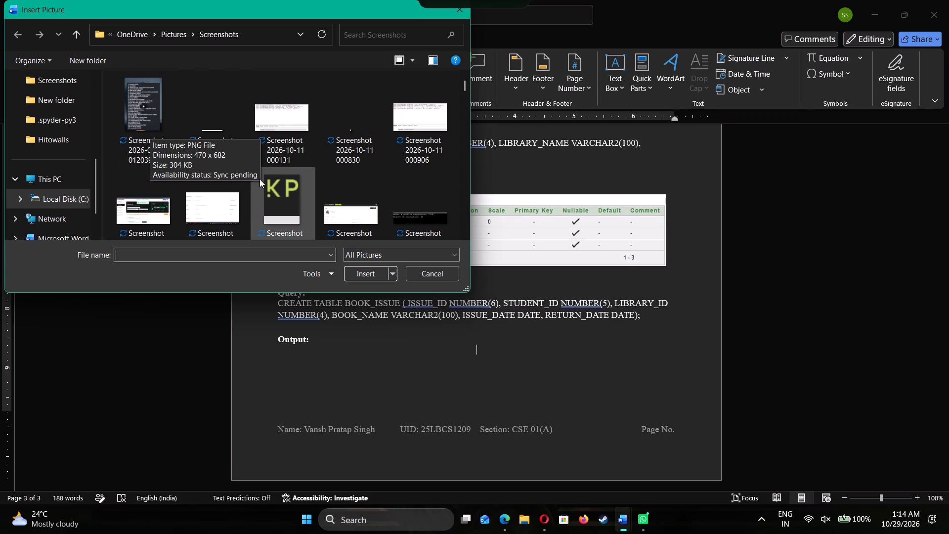
pyautogui.scroll(-2, 261, 178)
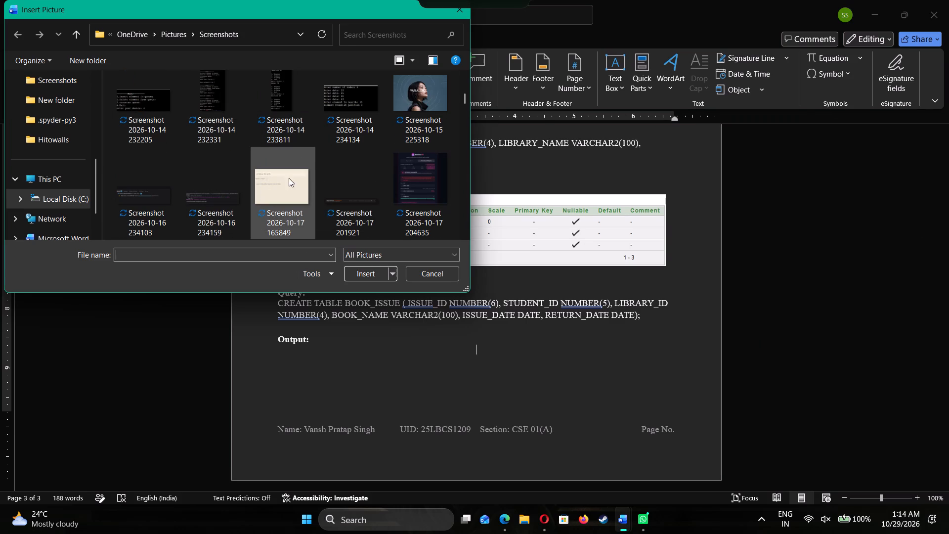
pyautogui.scroll(-3, 329, 175)
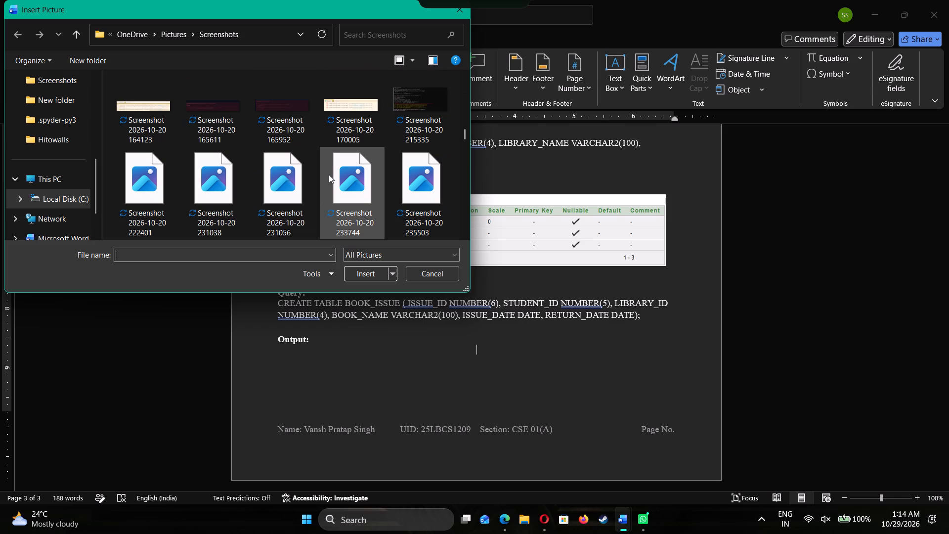
pyautogui.scroll(-4, 329, 175)
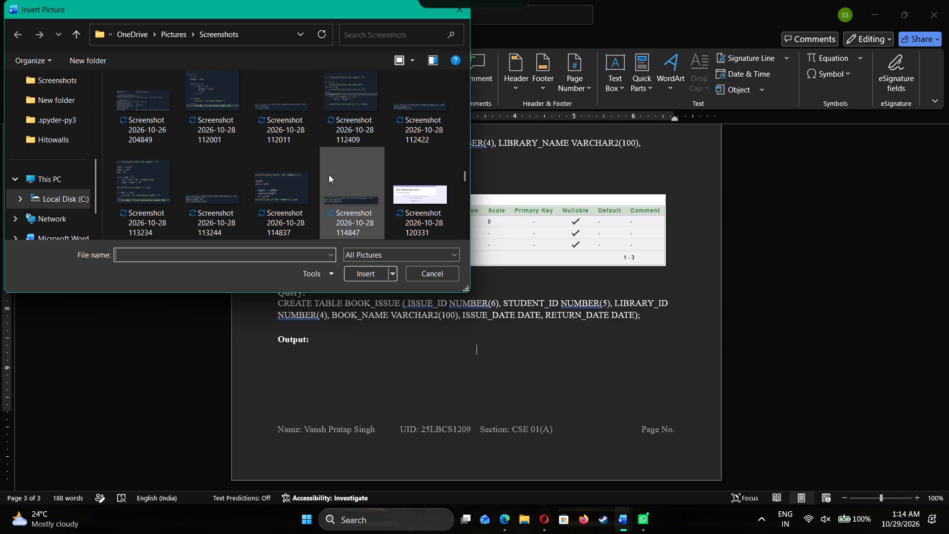
pyautogui.scroll(-1, 329, 175)
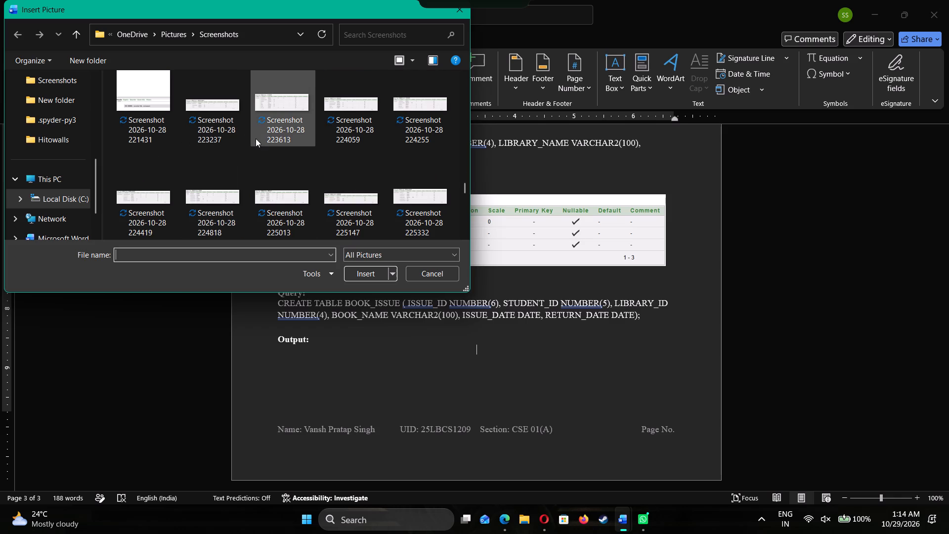
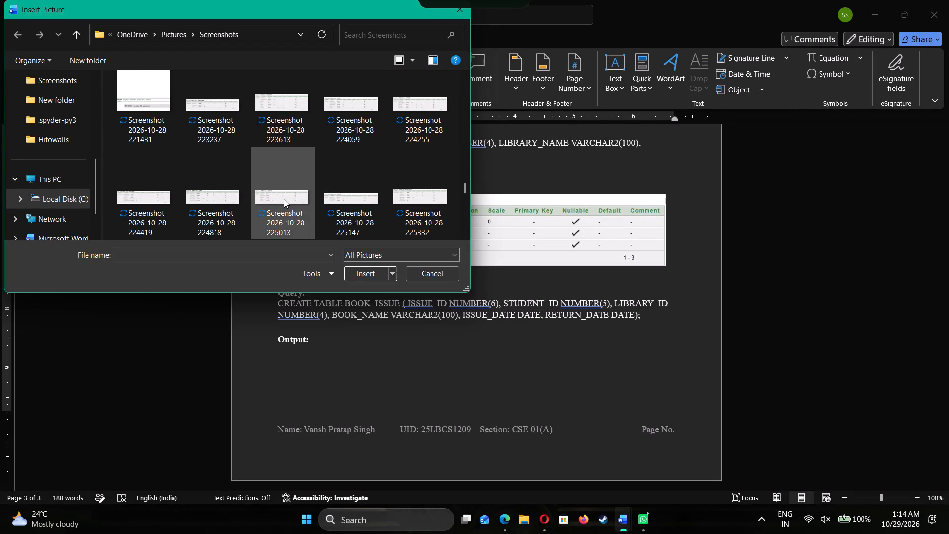
pyautogui.click(431, 199)
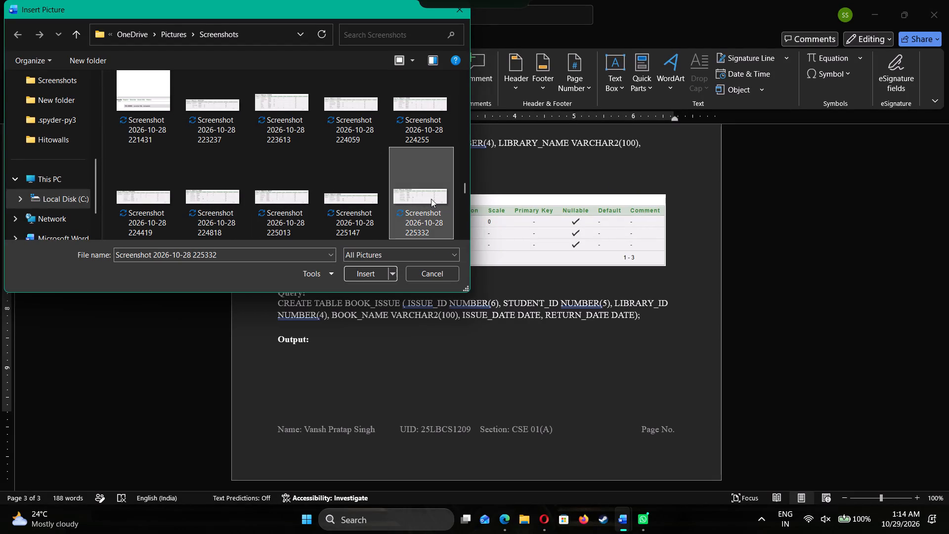
pyautogui.click(431, 199)
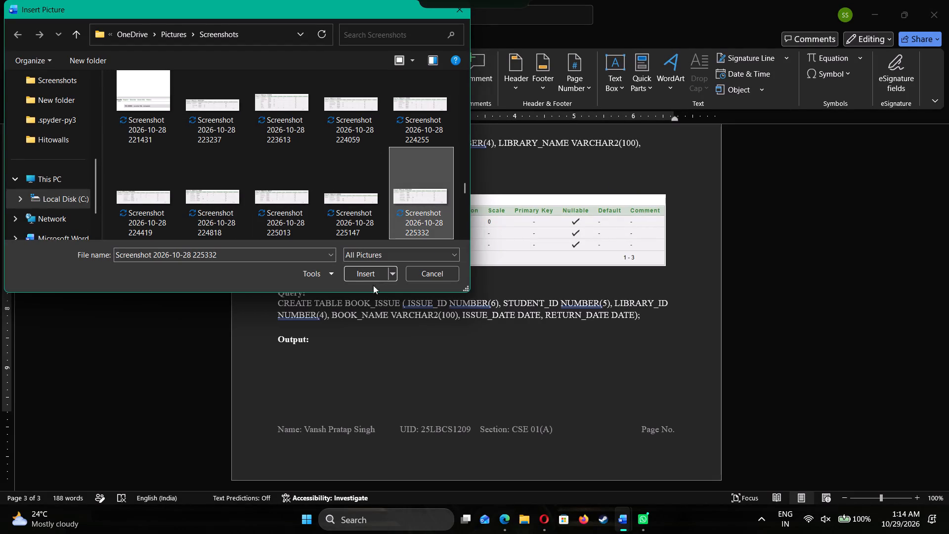
pyautogui.click(371, 273)
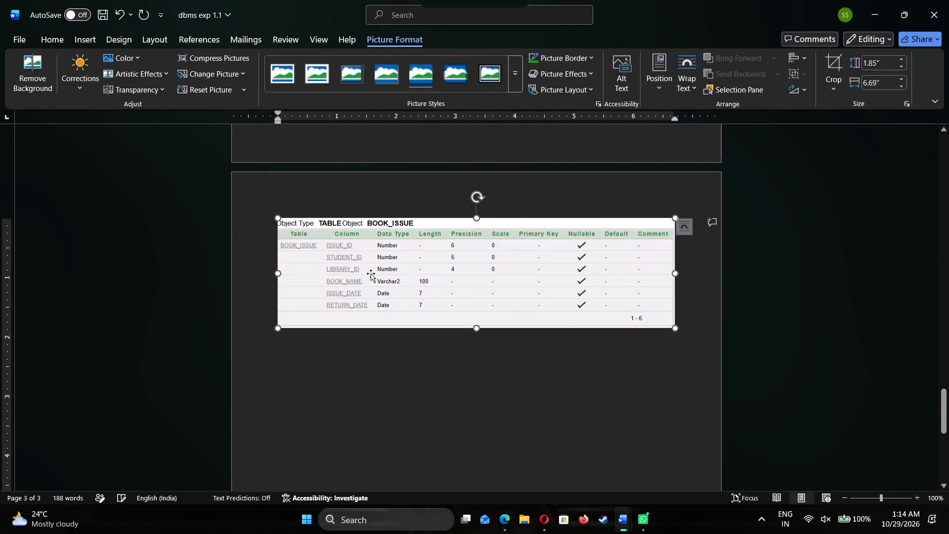
# Deselect the new Book_Issue picture and look back through the sections up to the Experiment – 1.1 title.
pyautogui.scroll(1, 564, 316)
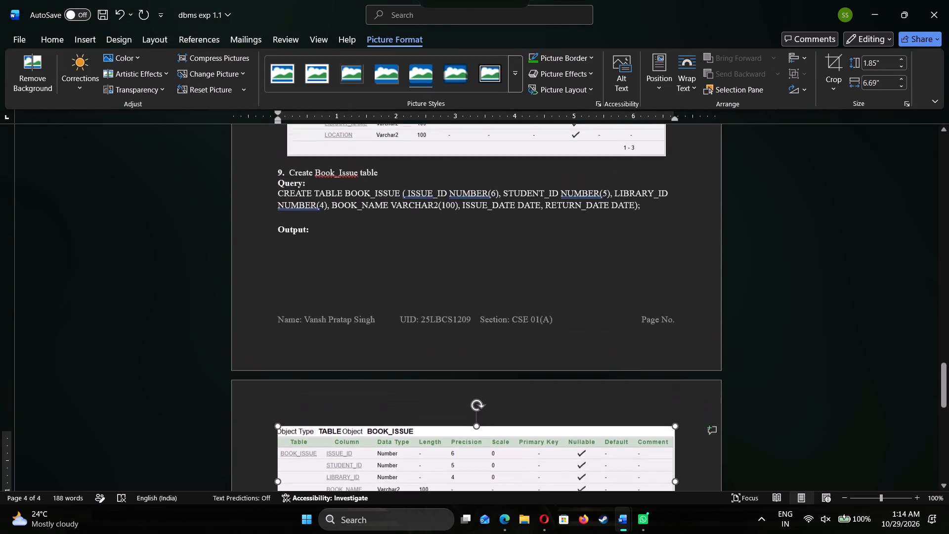
pyautogui.scroll(1, 564, 316)
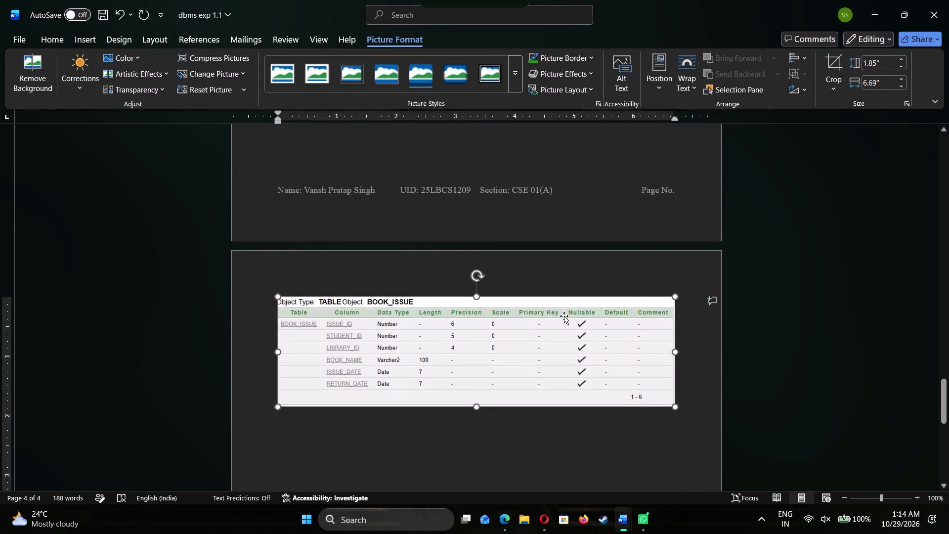
pyautogui.click(690, 383)
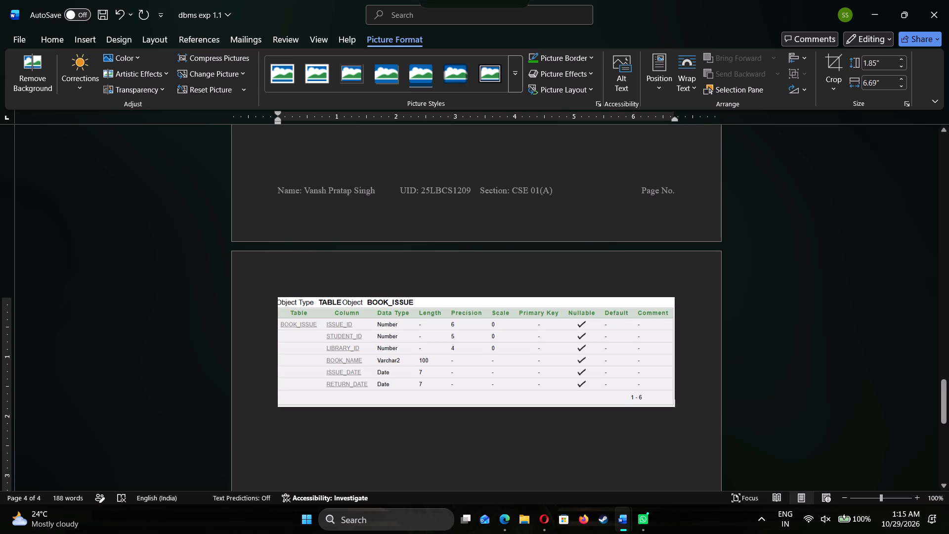
pyautogui.scroll(2, 690, 383)
pyautogui.scroll(-1, 690, 383)
pyautogui.scroll(1, 690, 383)
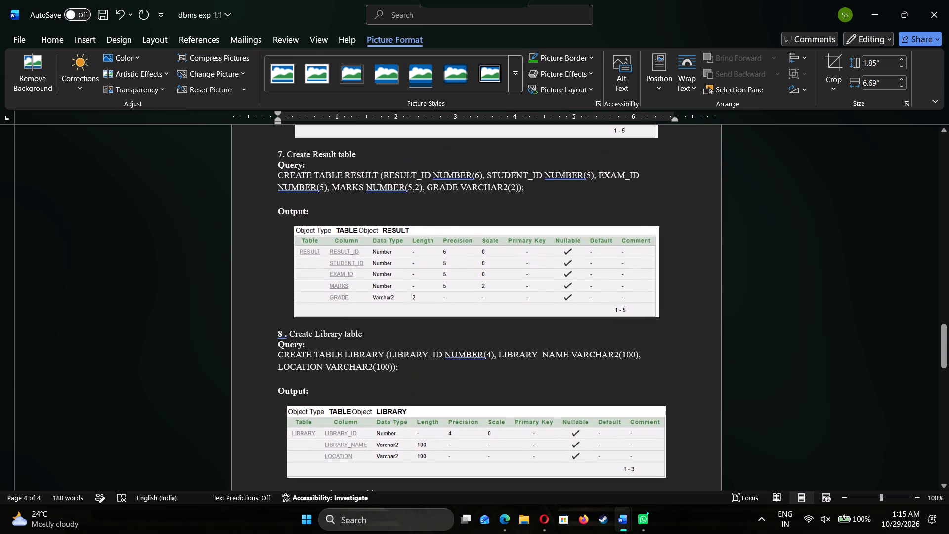
pyautogui.scroll(1, 690, 383)
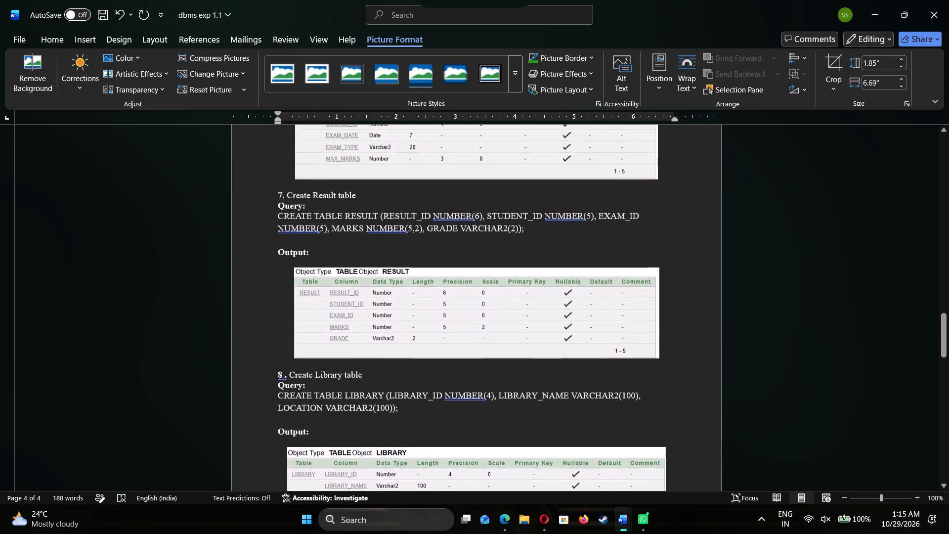
pyautogui.scroll(3, 690, 383)
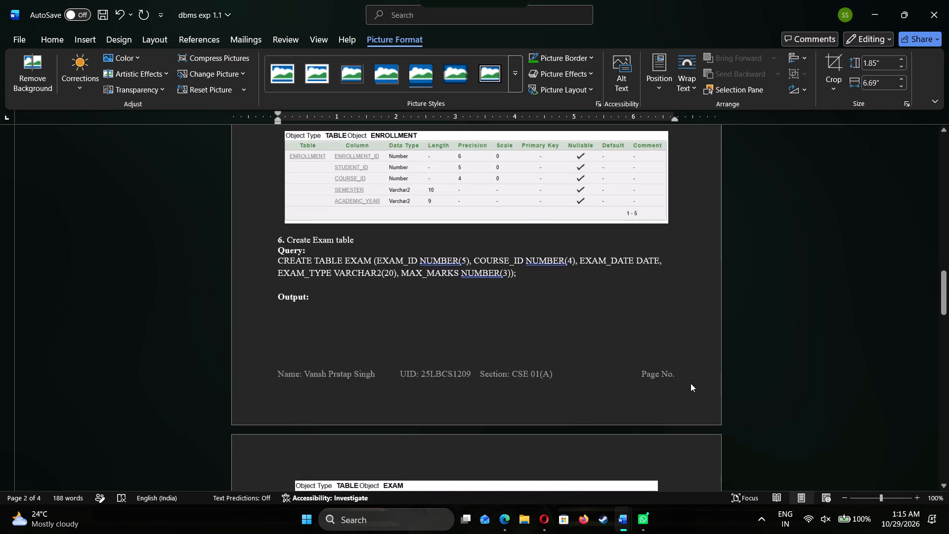
pyautogui.scroll(1, 690, 383)
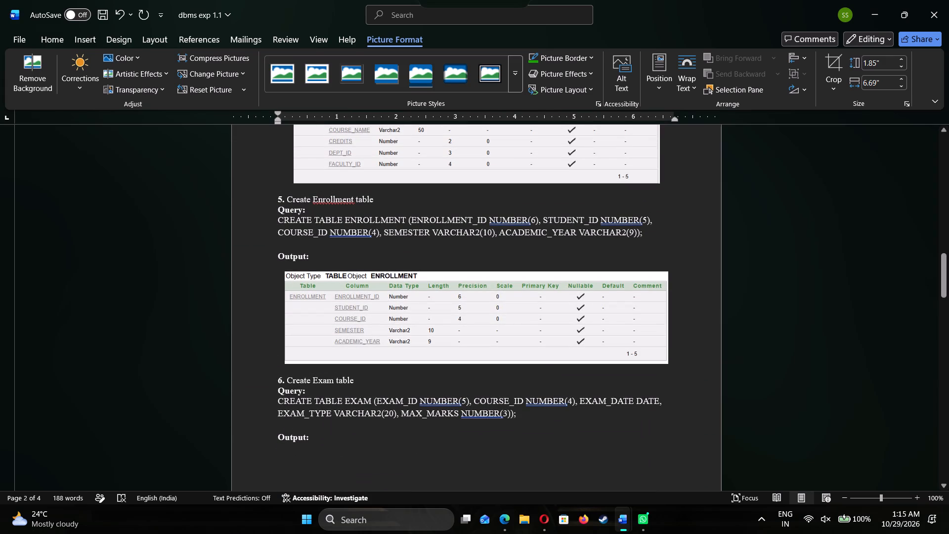
pyautogui.scroll(3, 690, 383)
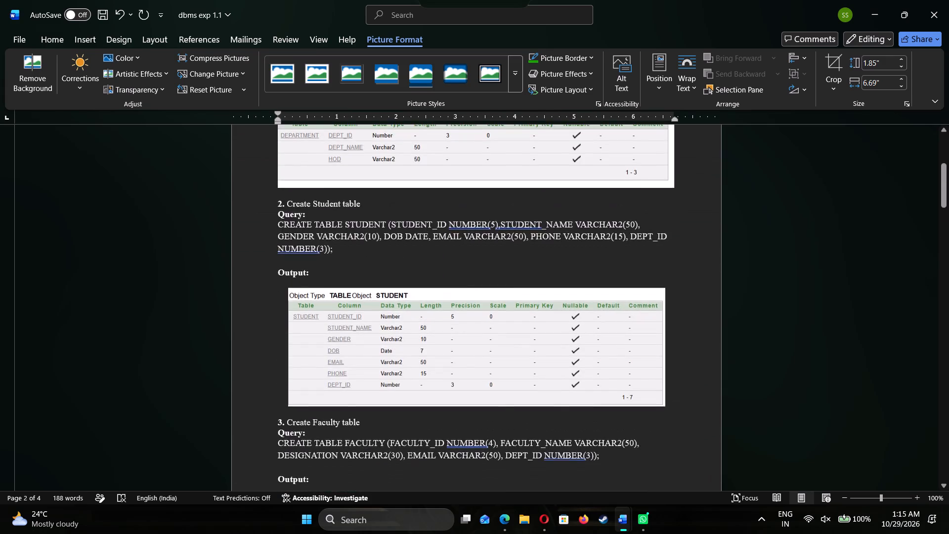
pyautogui.scroll(1, 690, 383)
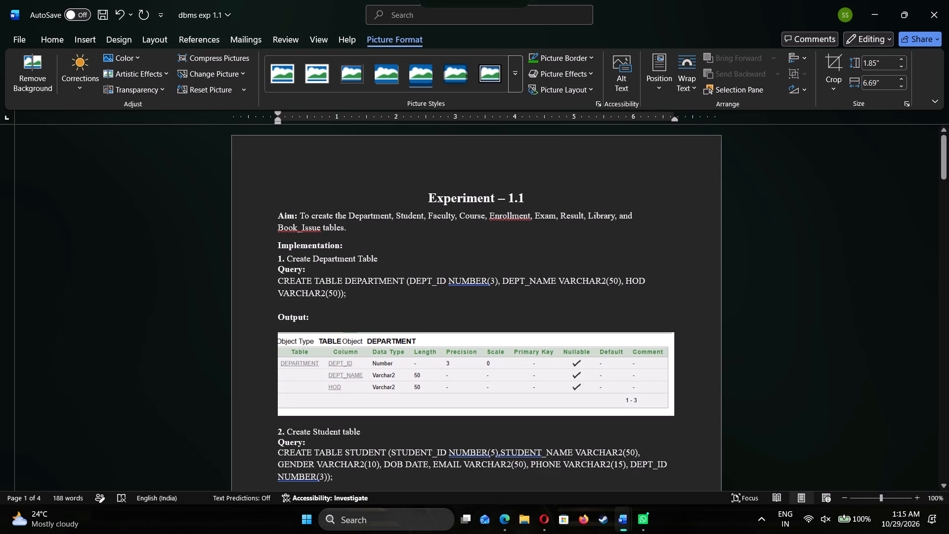
# Review the queries, output pictures and spacing from section 1, Create Department Table, through the Book_Issue picture on the last page.
pyautogui.scroll(-1, 363, 317)
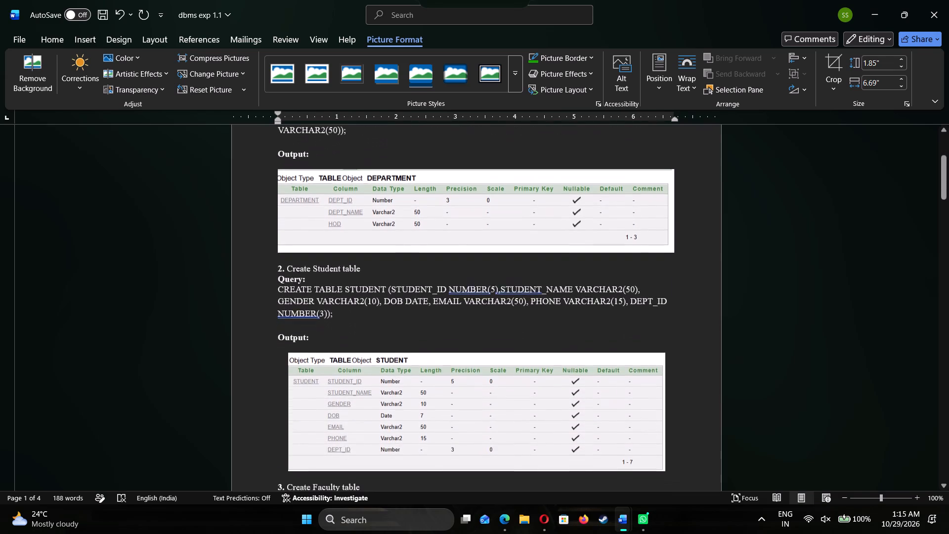
pyautogui.scroll(-2, 363, 317)
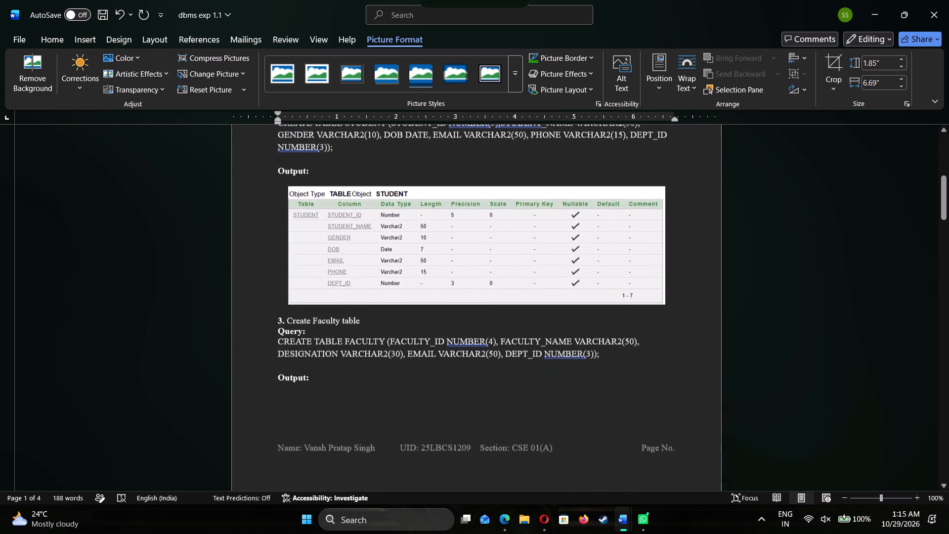
pyautogui.scroll(-1, 350, 318)
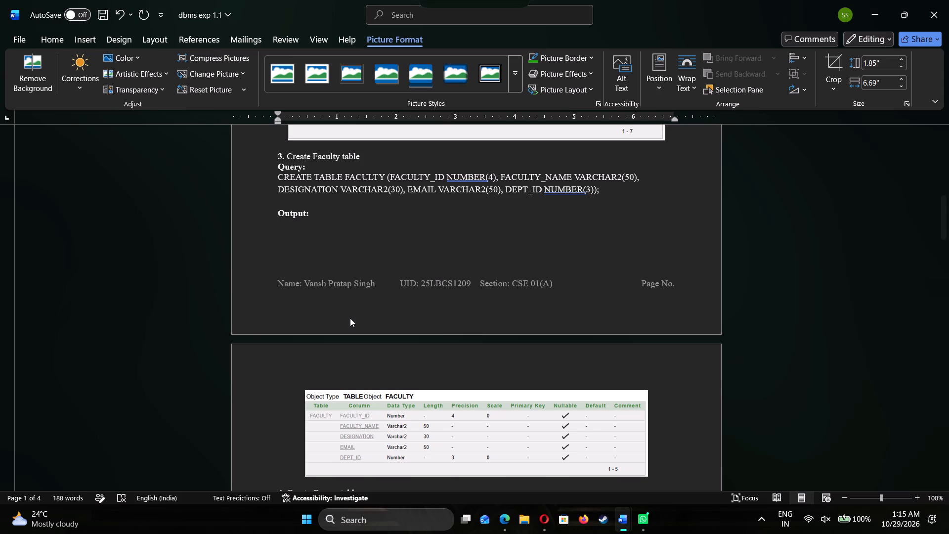
pyautogui.scroll(-1, 350, 318)
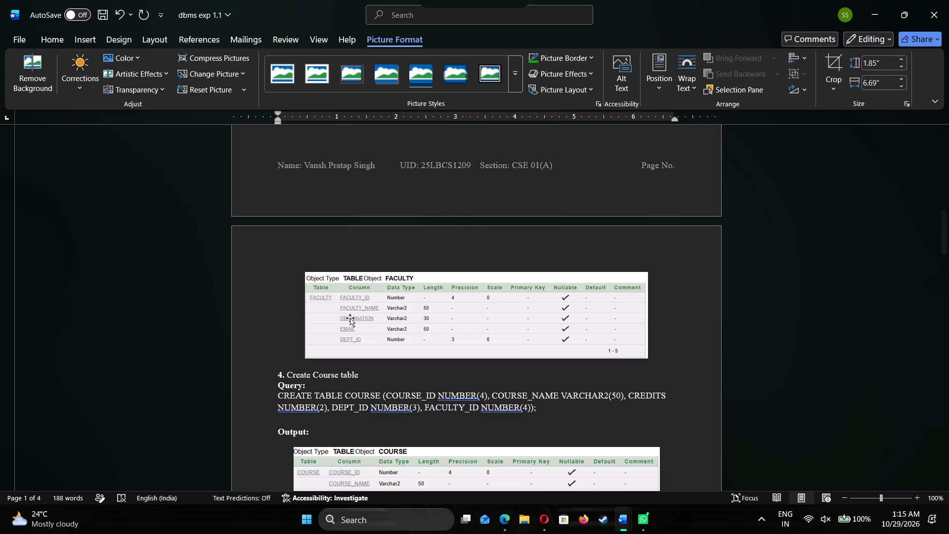
pyautogui.scroll(-1, 348, 382)
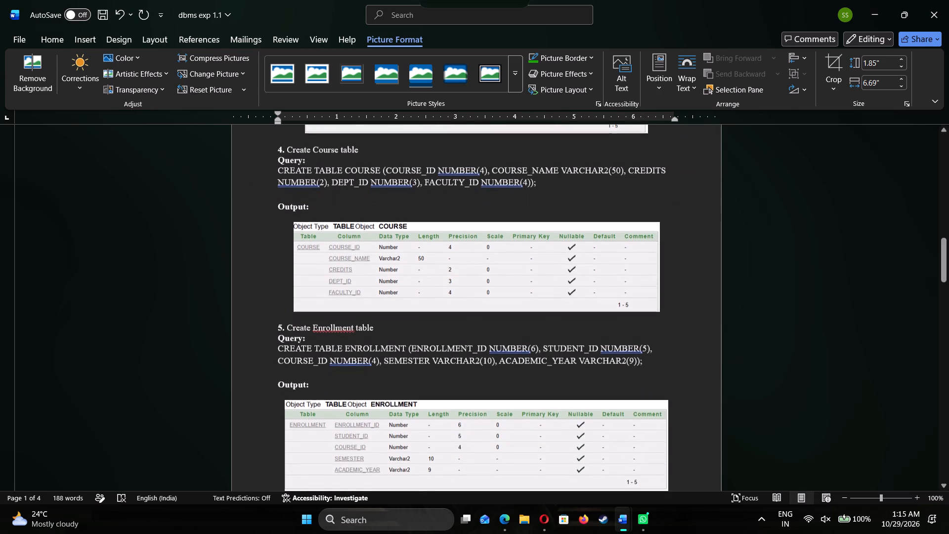
pyautogui.scroll(-1, 348, 382)
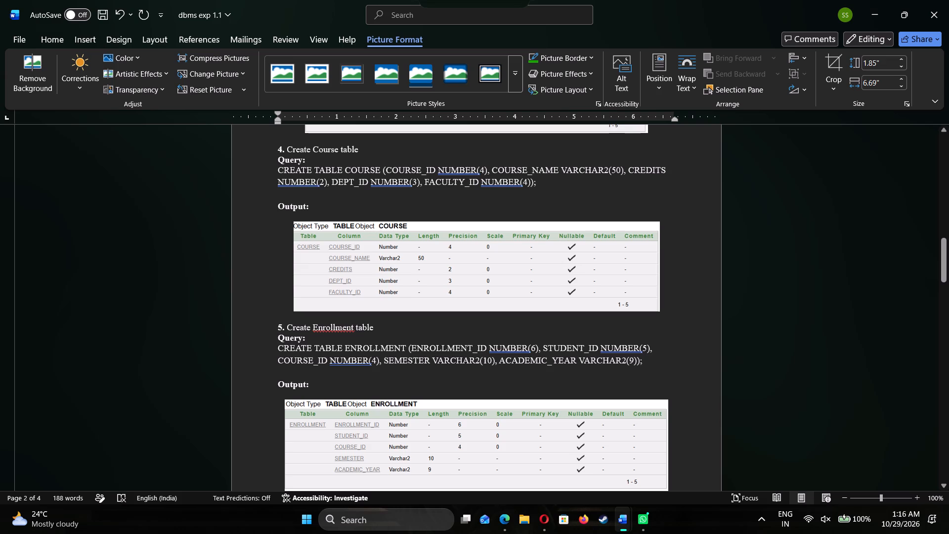
pyautogui.scroll(-2, 349, 376)
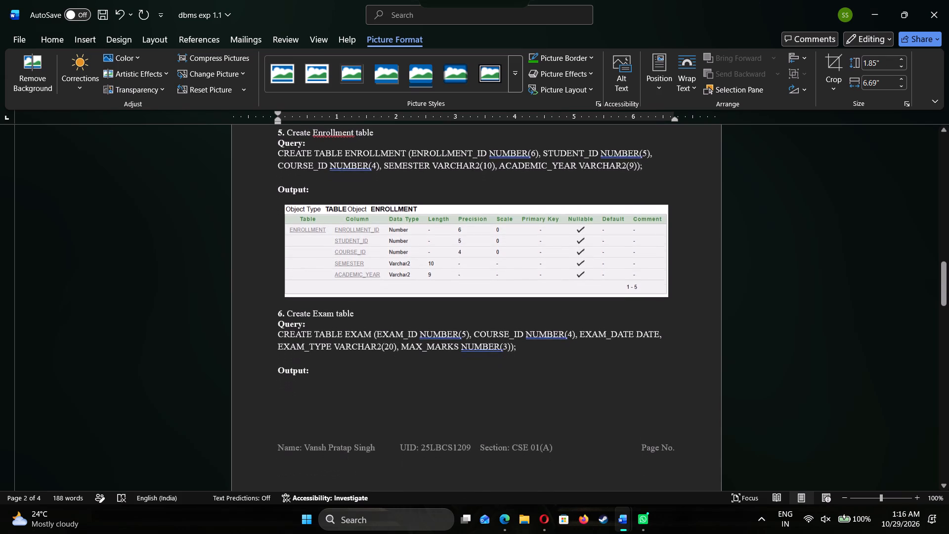
pyautogui.scroll(-3, 349, 376)
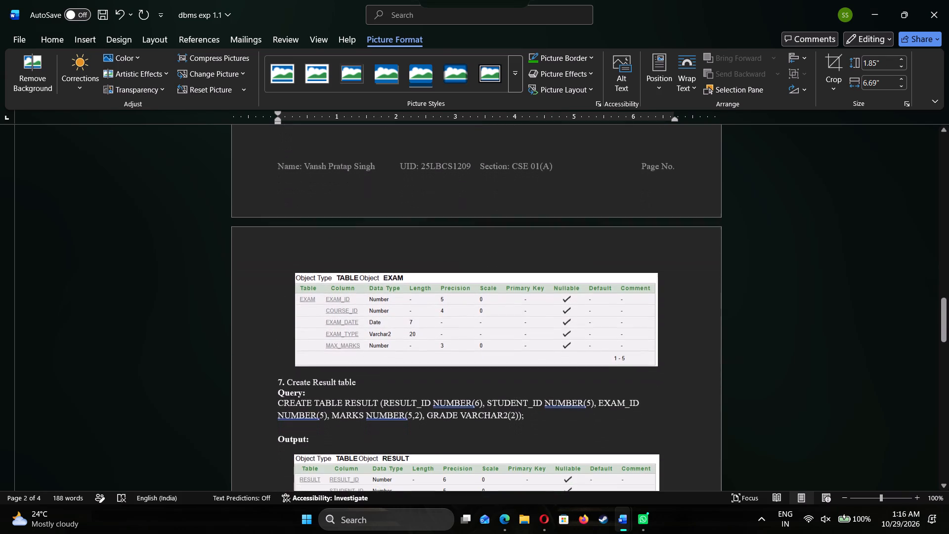
pyautogui.scroll(-2, 349, 376)
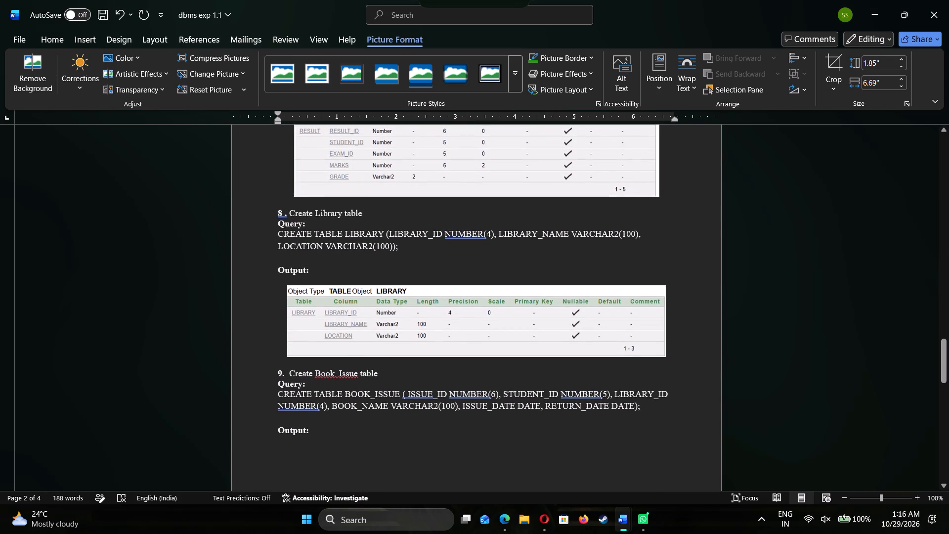
pyautogui.scroll(-2, 375, 367)
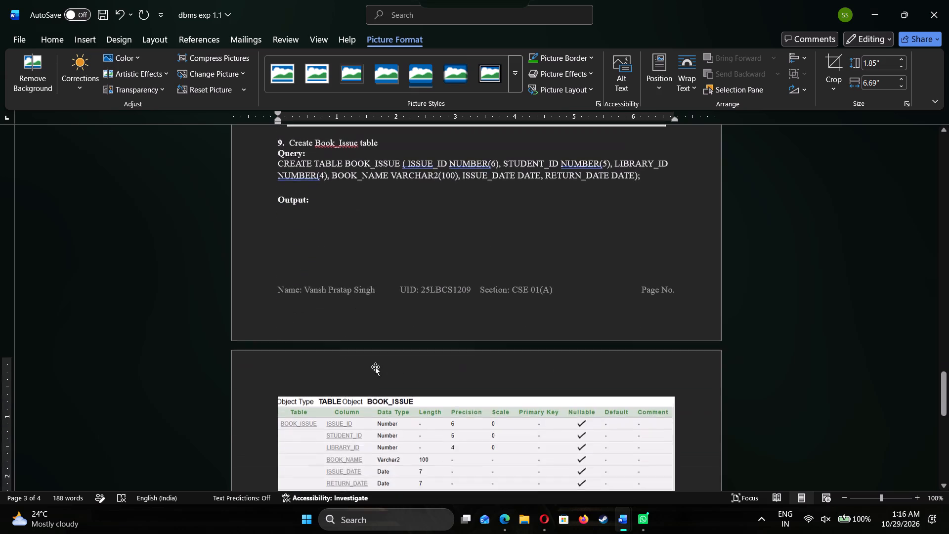
pyautogui.scroll(-1, 375, 367)
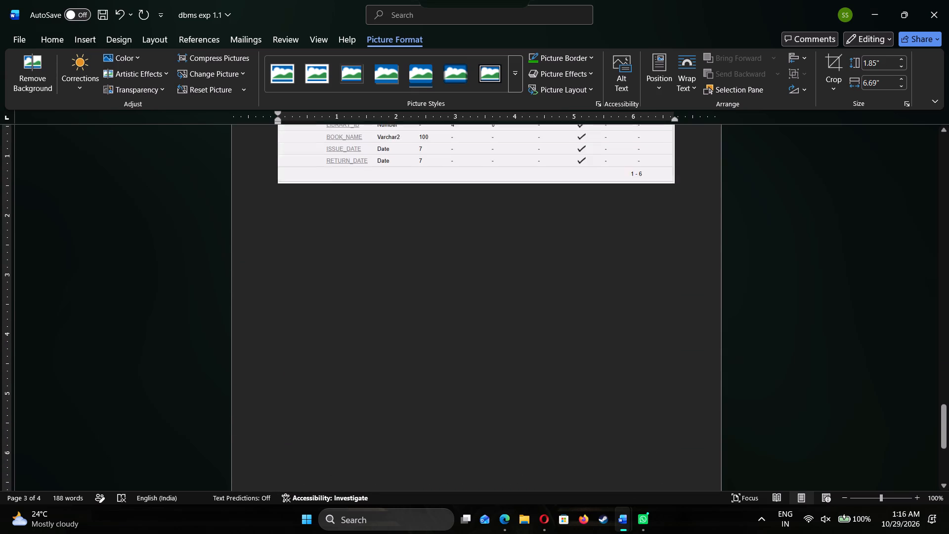
pyautogui.scroll(-1, 375, 367)
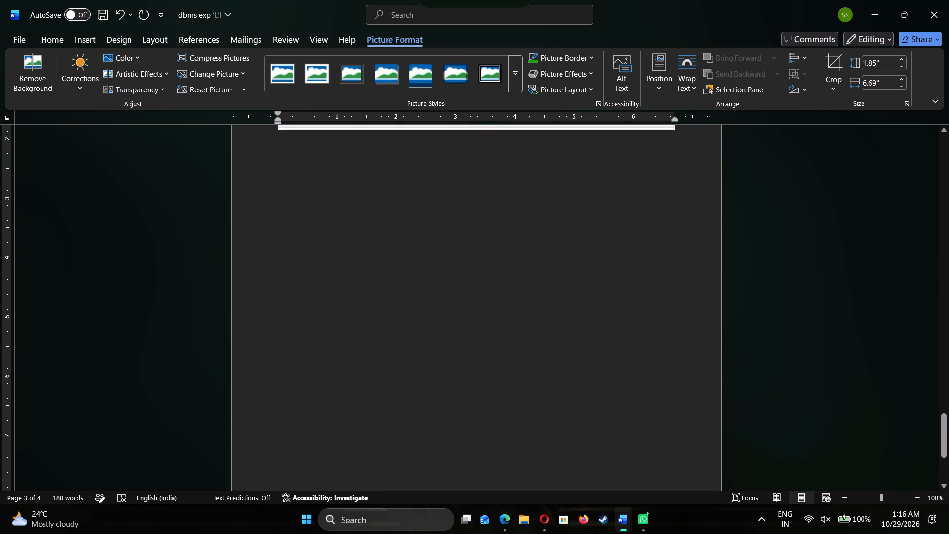
# Set the font to Times New Roman for everything from the Aim description through the Output heading of section 9.
pyautogui.click(58, 42)
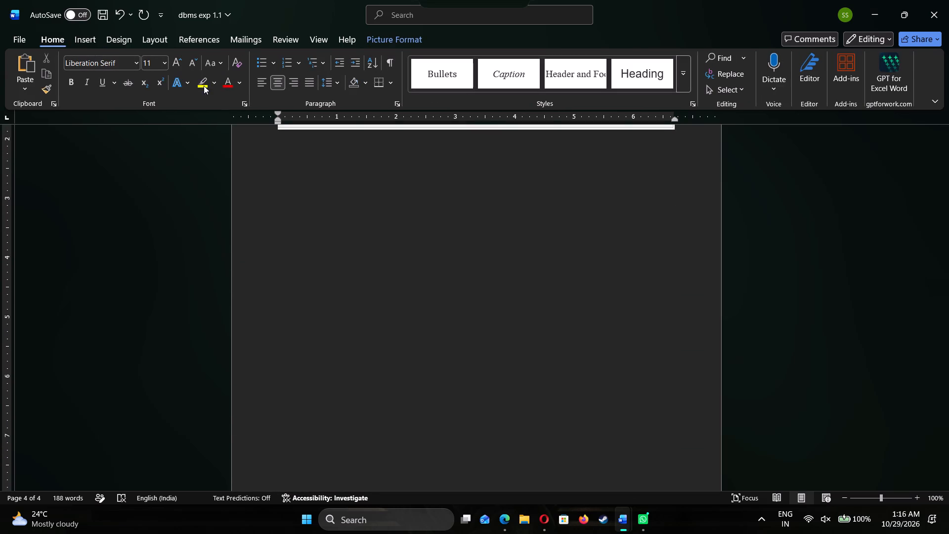
pyautogui.scroll(3, 330, 150)
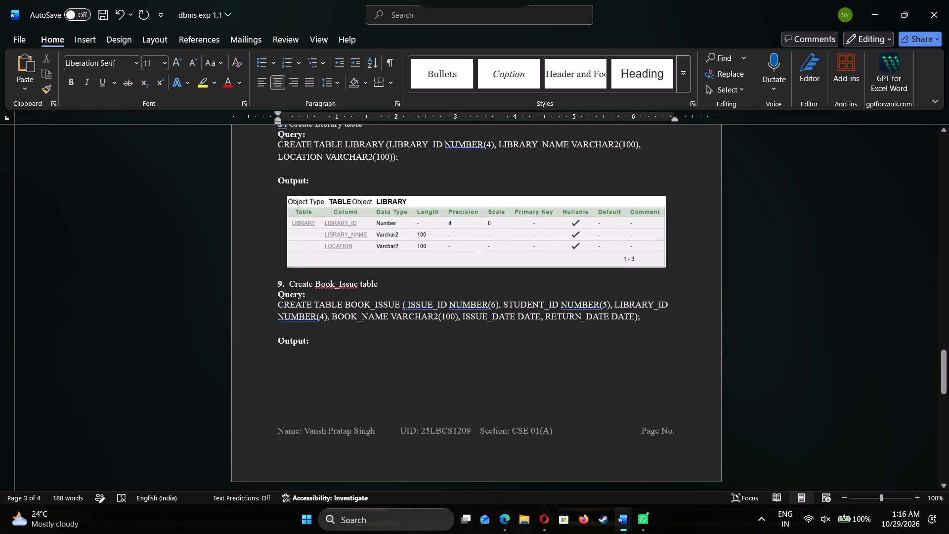
pyautogui.scroll(1, 330, 150)
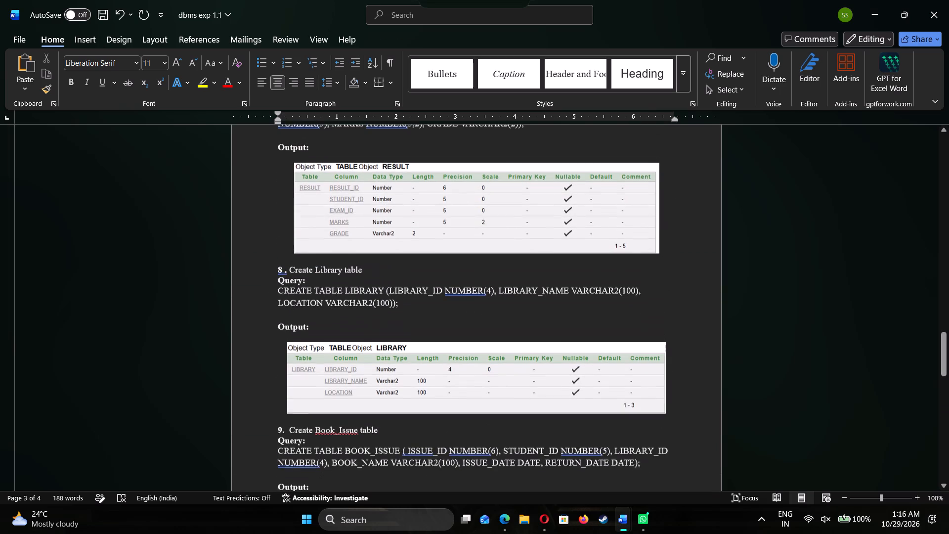
pyautogui.scroll(5, 330, 150)
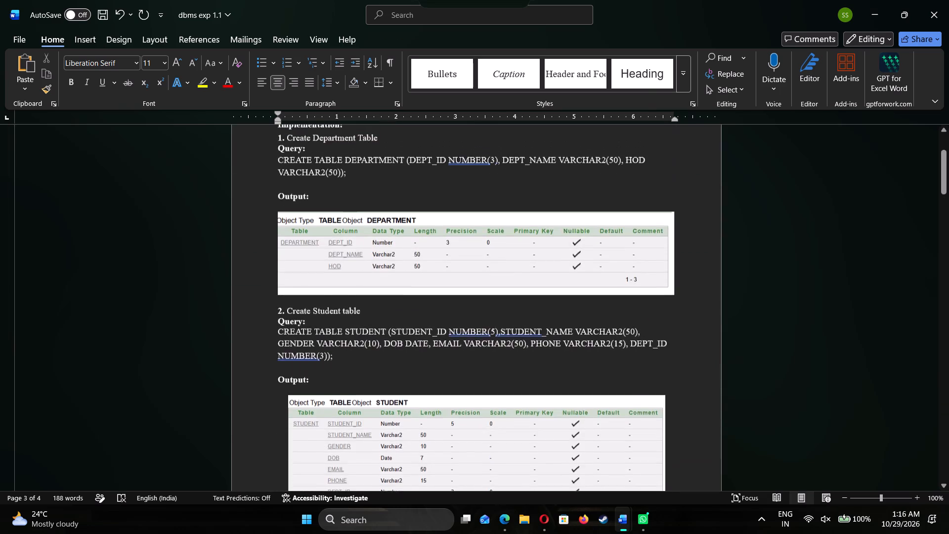
pyautogui.scroll(4, 330, 150)
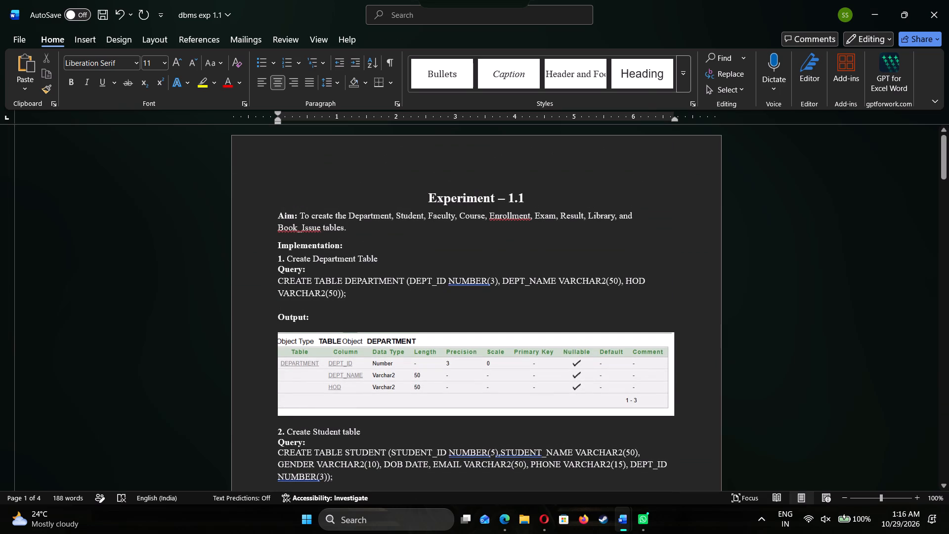
pyautogui.moveTo(300, 216); pyautogui.dragTo(347, 227)
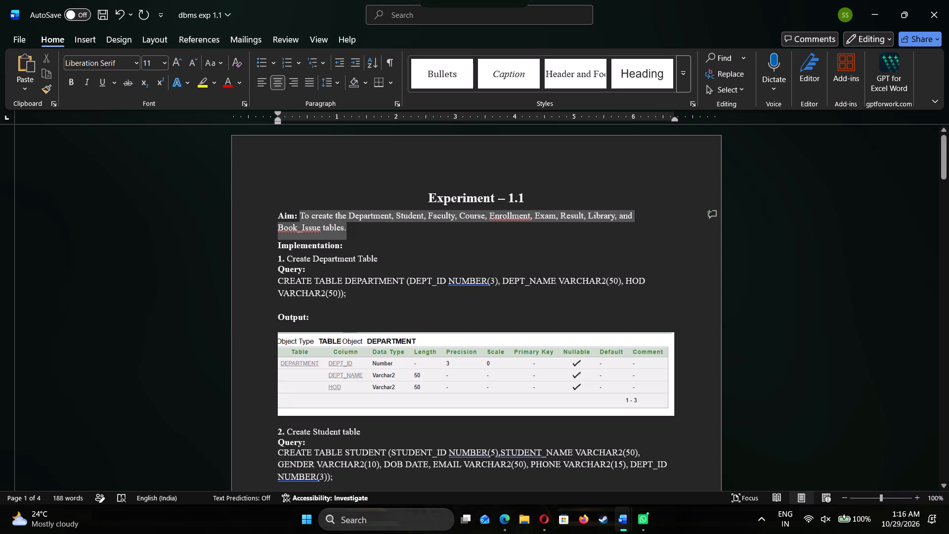
pyautogui.moveTo(347, 227); pyautogui.dragTo(357, 512)
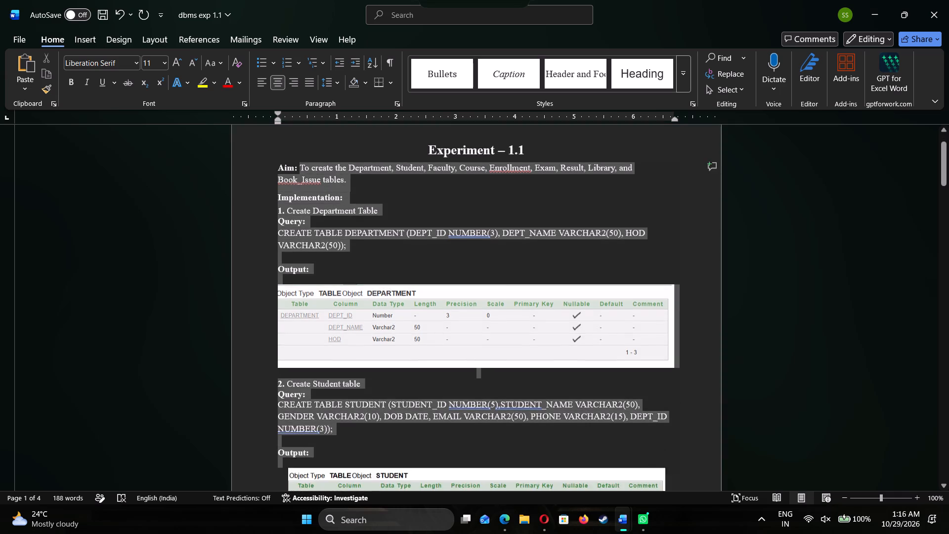
pyautogui.moveTo(357, 512); pyautogui.dragTo(357, 533)
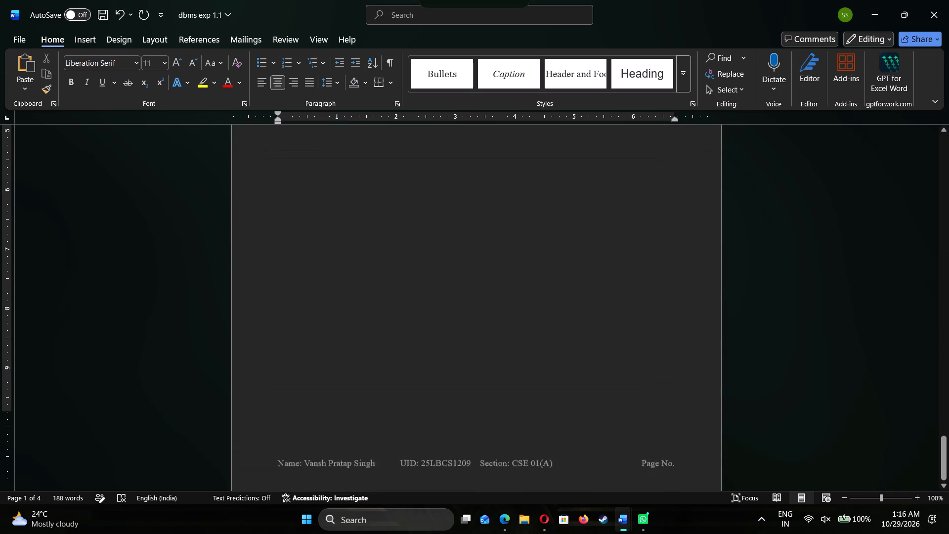
pyautogui.moveTo(357, 533); pyautogui.dragTo(414, 161)
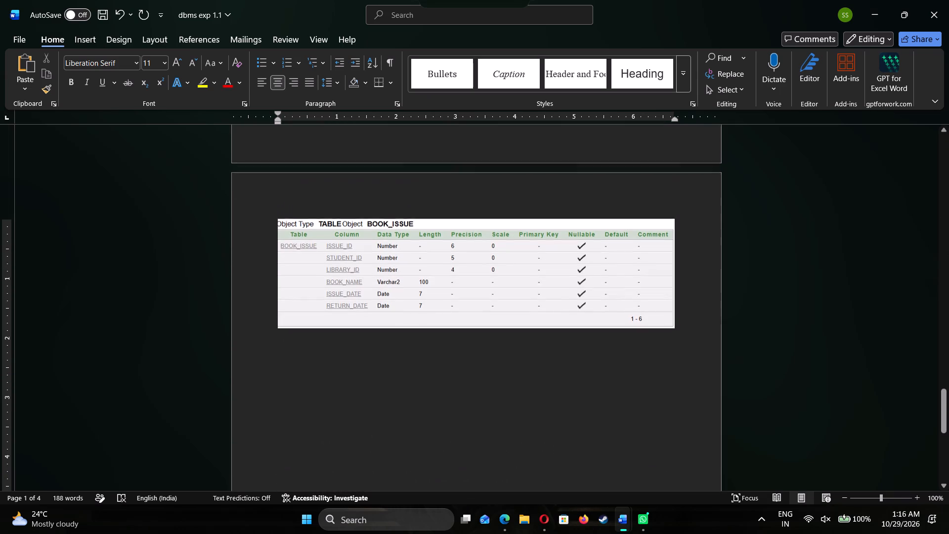
pyautogui.moveTo(414, 161); pyautogui.dragTo(410, 198)
pyautogui.scroll(1, 410, 198)
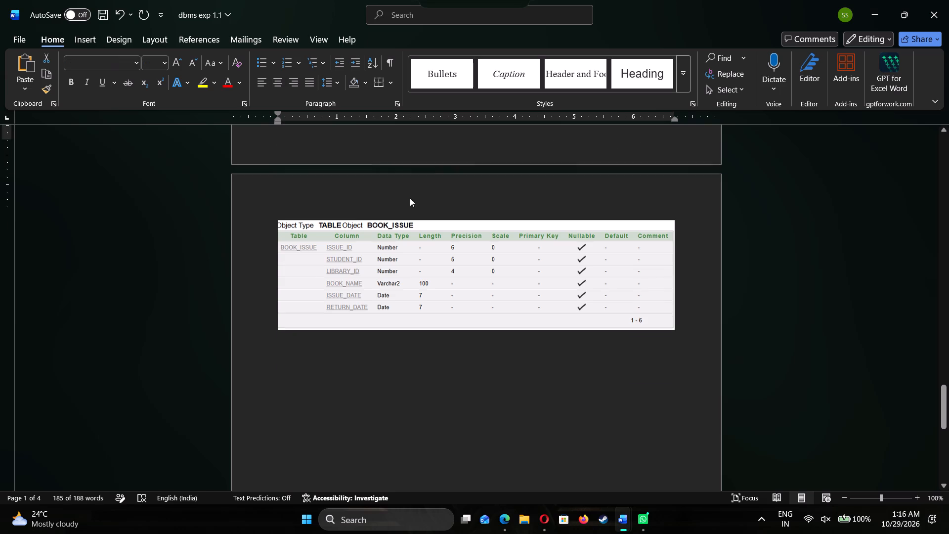
pyautogui.scroll(1, 410, 198)
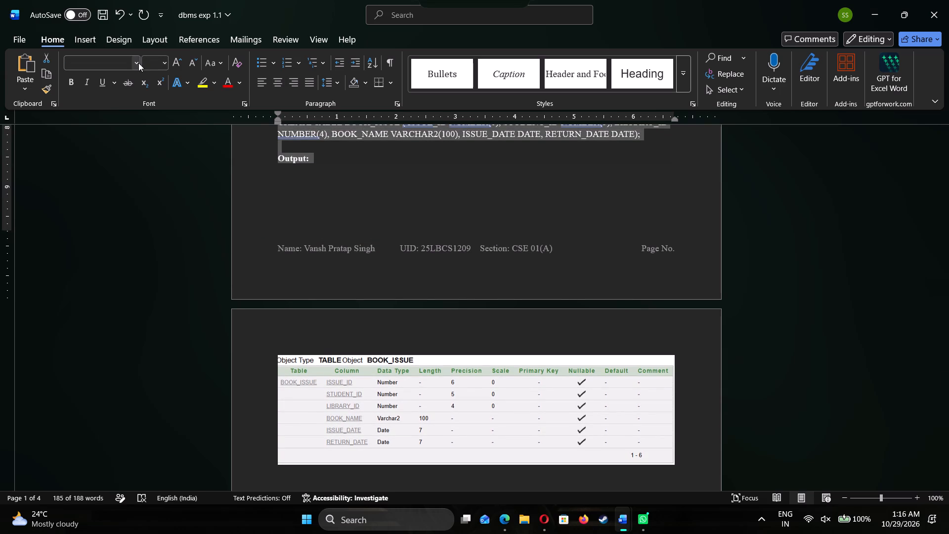
pyautogui.click(138, 63)
pyautogui.click(124, 149)
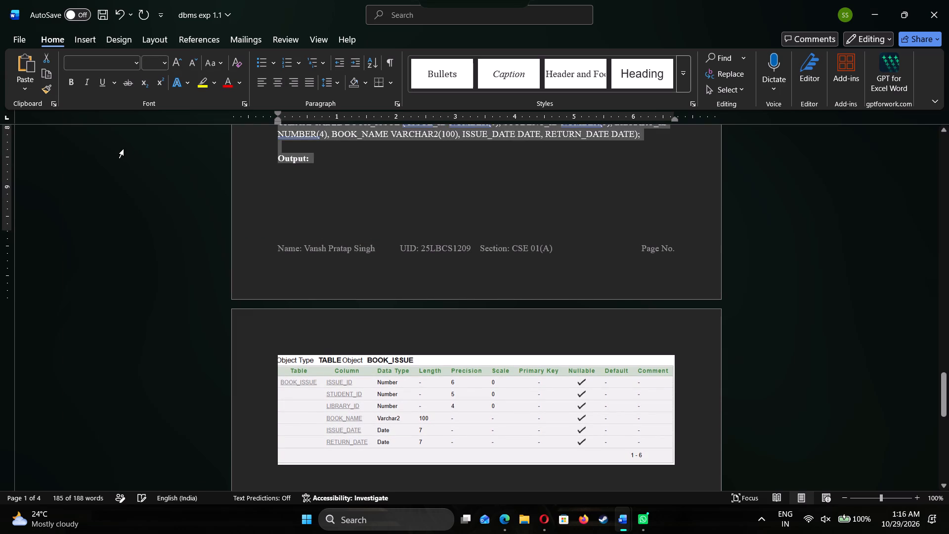
pyautogui.click(349, 203)
pyautogui.scroll(2, 349, 203)
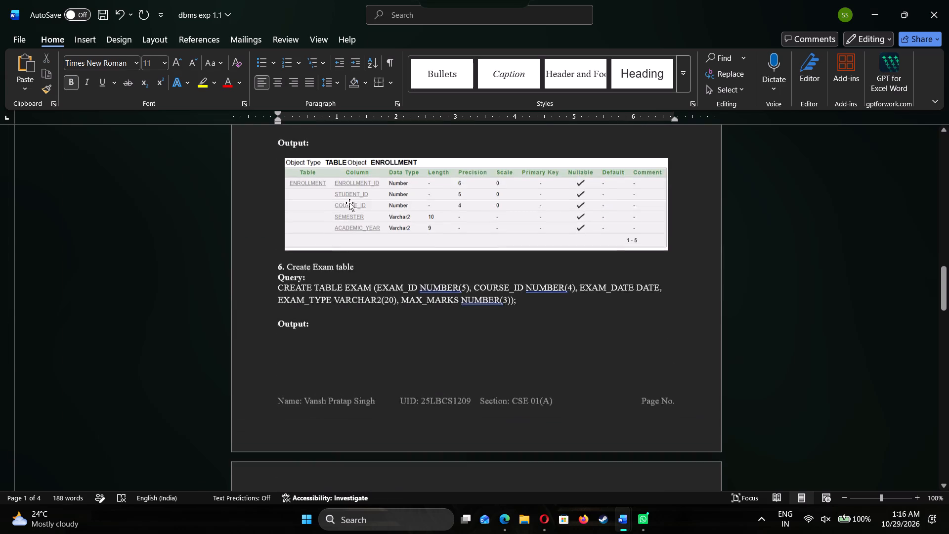
pyautogui.scroll(11, 349, 203)
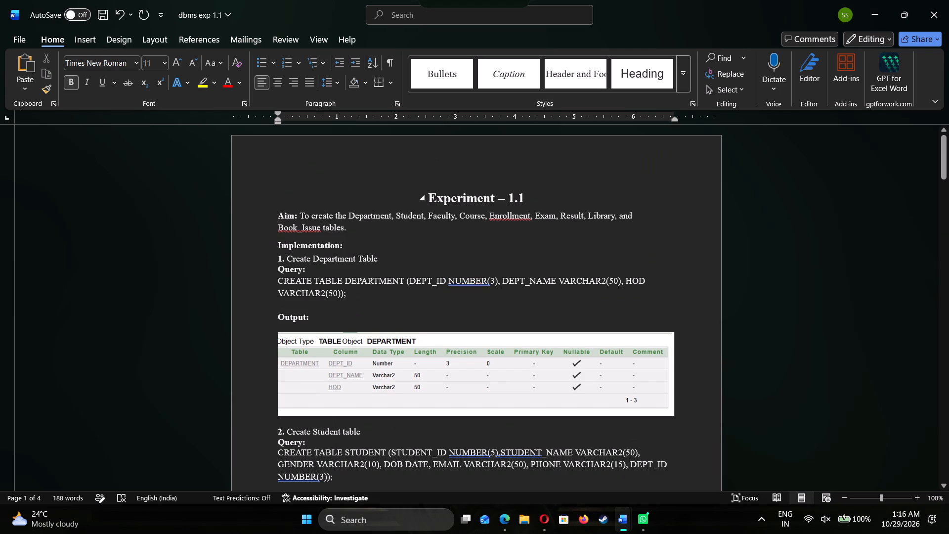
# Set the font of the Experiment – 1.1 title to Times New Roman.
pyautogui.moveTo(530, 196); pyautogui.dragTo(434, 196)
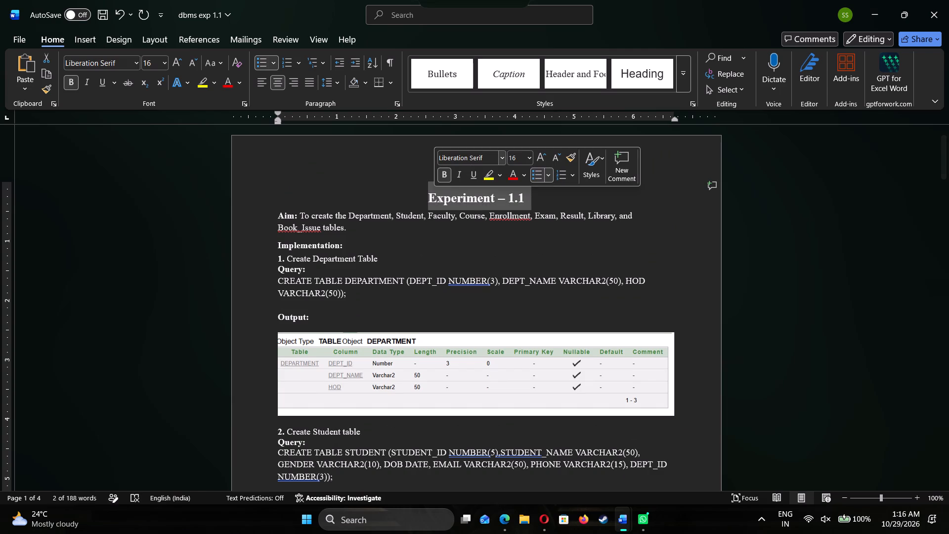
pyautogui.click(502, 157)
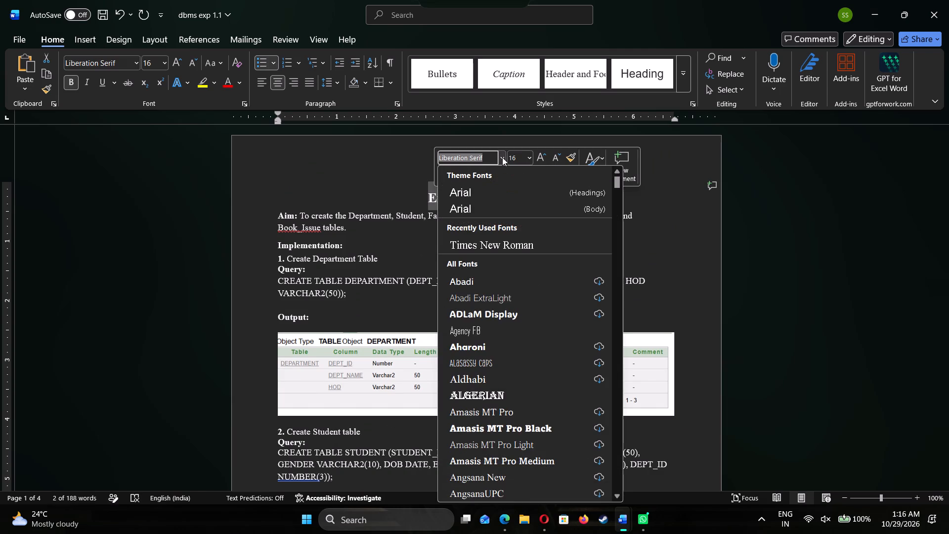
pyautogui.click(465, 244)
pyautogui.click(594, 238)
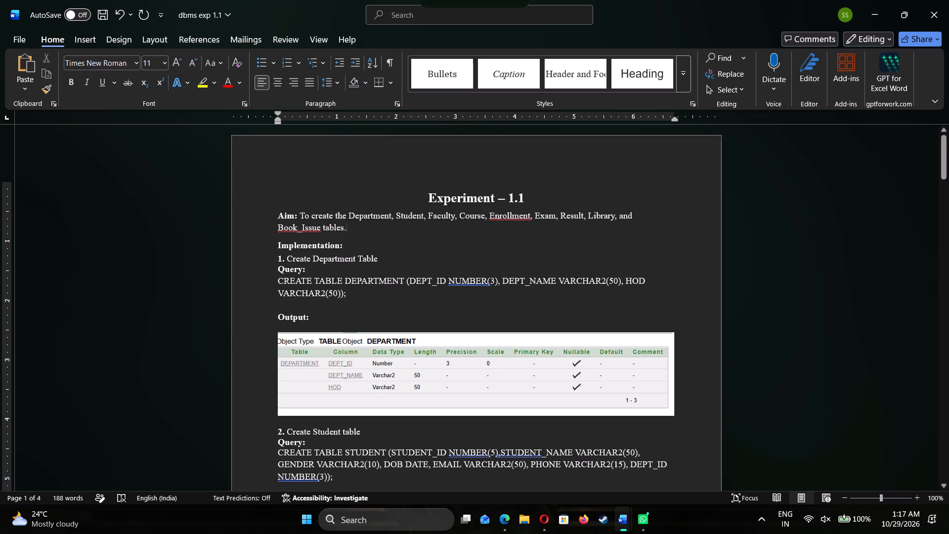
# Open the page footer for editing and replace the student name after Name: with the user's own name.
pyautogui.scroll(-1, 554, 250)
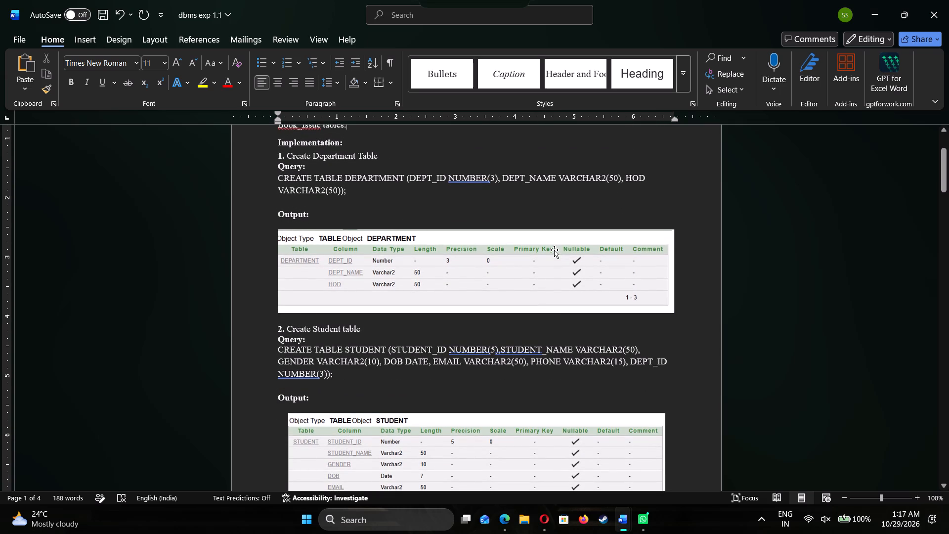
pyautogui.scroll(-3, 554, 250)
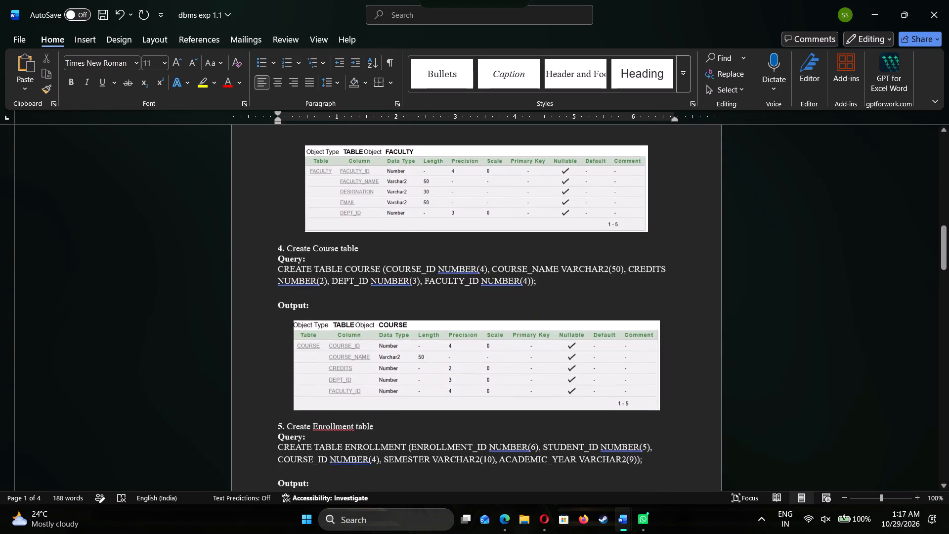
pyautogui.scroll(-9, 554, 250)
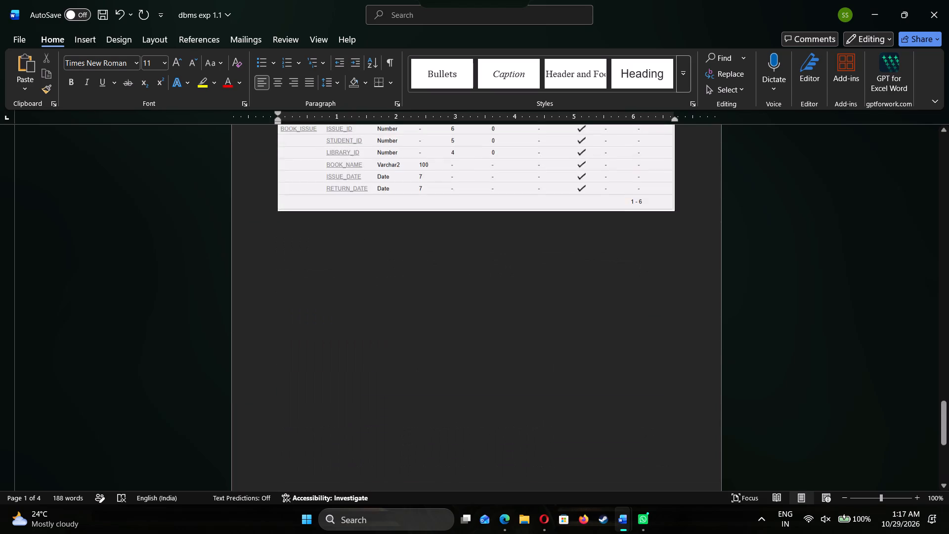
pyautogui.scroll(-1, 554, 250)
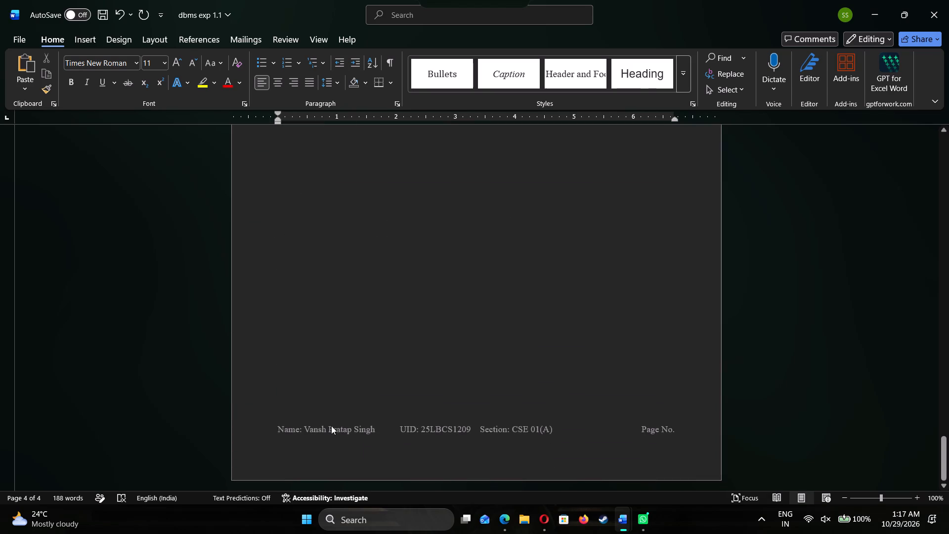
pyautogui.doubleClick(331, 428)
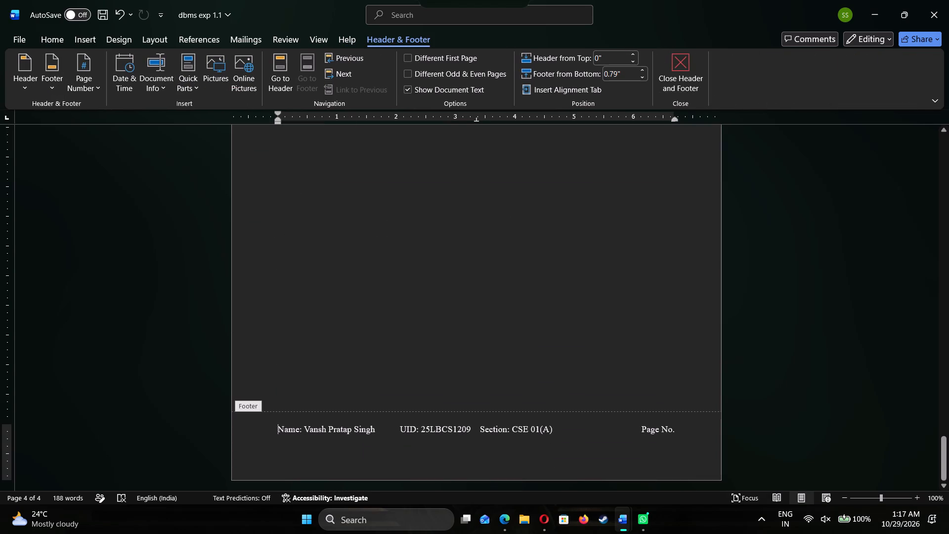
pyautogui.click(377, 432)
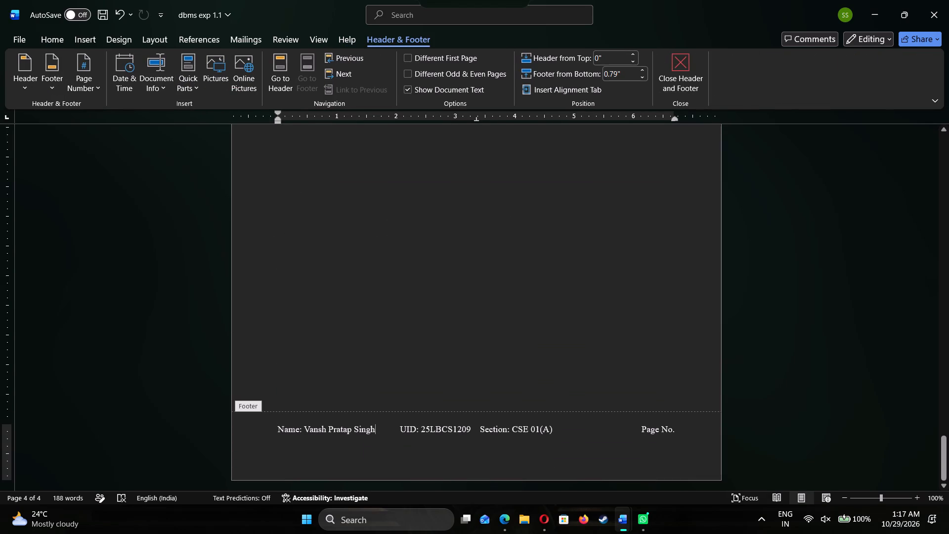
pyautogui.press('BackSpace')
pyautogui.press('BackSpace')
pyautogui.press('BackSpace')
pyautogui.press('BackSpace')
pyautogui.press('BackSpace')
pyautogui.press('BackSpace')
pyautogui.press('BackSpace')
pyautogui.press('BackSpace')
pyautogui.press('BackSpace')
pyautogui.press('BackSpace')
pyautogui.press('BackSpace')
pyautogui.press('BackSpace')
pyautogui.press('BackSpace')
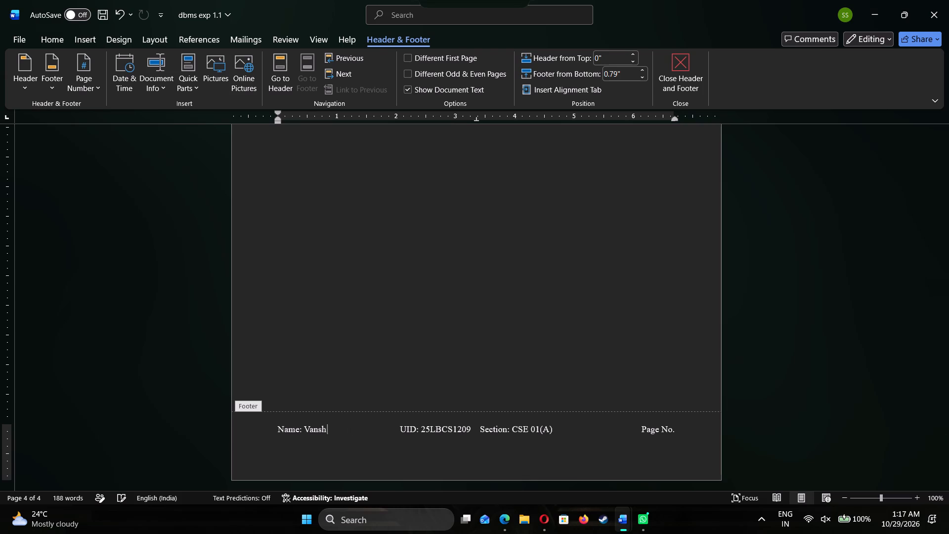
pyautogui.press('BackSpace')
pyautogui.press('BackSpace')
pyautogui.press('BackSpace')
pyautogui.press('BackSpace')
pyautogui.press('BackSpace')
pyautogui.press('s')
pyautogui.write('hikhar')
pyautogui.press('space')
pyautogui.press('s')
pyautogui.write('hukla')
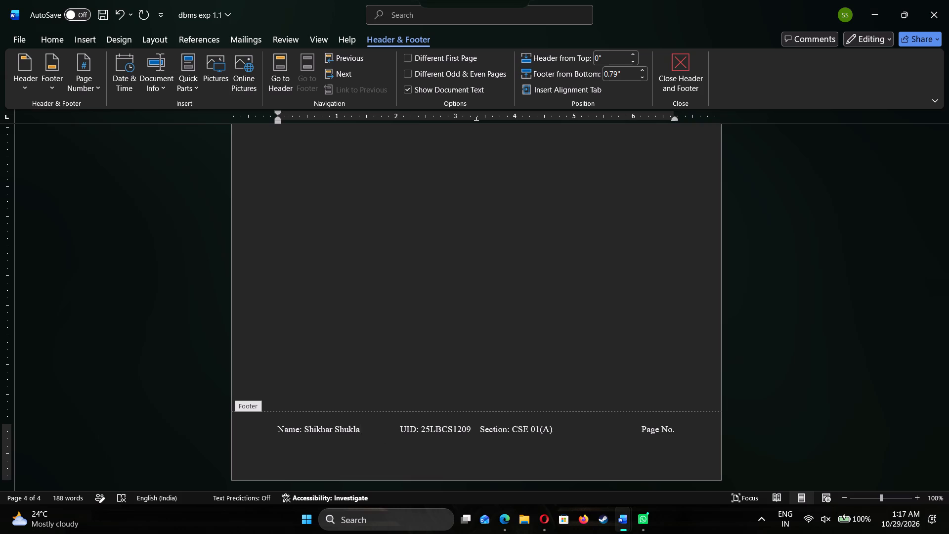
# Replace the ending of the student UID in the footer with the user's own digits.
pyautogui.click(470, 428)
pyautogui.press('BackSpace')
pyautogui.press('BackSpace')
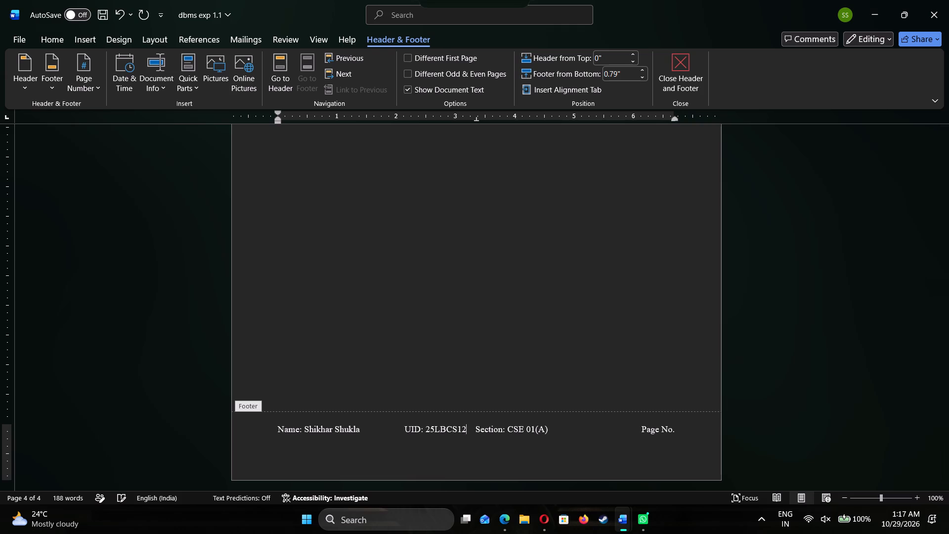
pyautogui.press('BackSpace')
pyautogui.write('11')
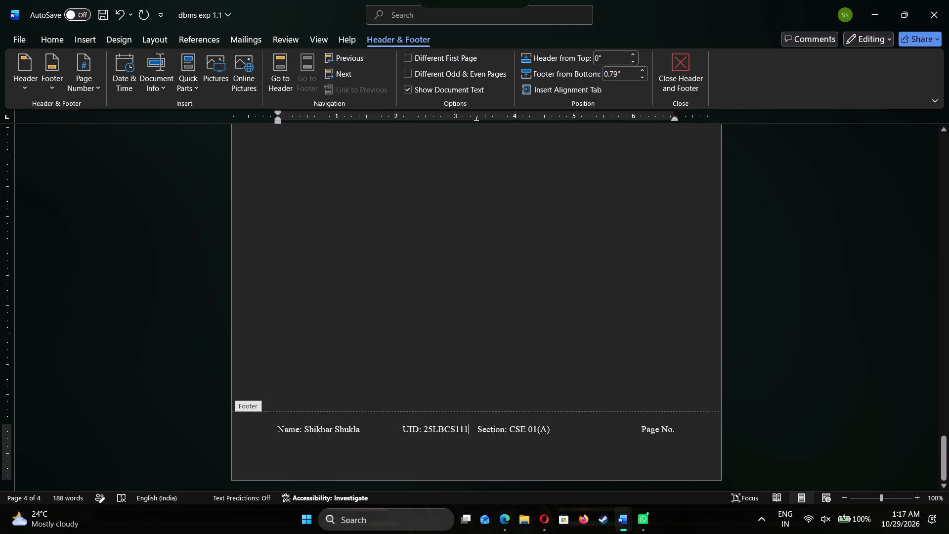
# Insert twelve spaces before the Section label in the footer to widen its gap from the UID.
pyautogui.click(478, 428)
pyautogui.press('space')
pyautogui.press('space')
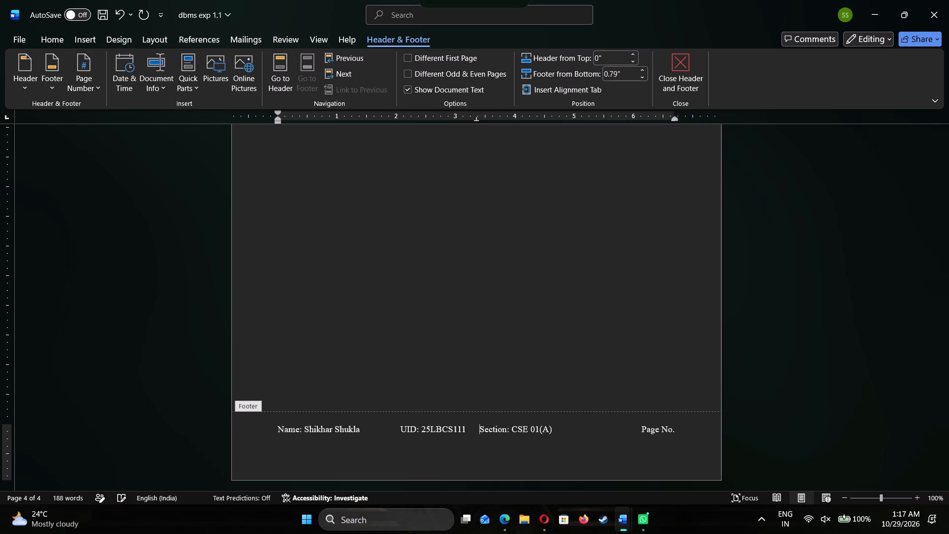
pyautogui.press('space')
pyautogui.press('space')
pyautogui.press('space')
pyautogui.press('space')
pyautogui.press('space')
pyautogui.press('space')
pyautogui.press('space')
pyautogui.press('space')
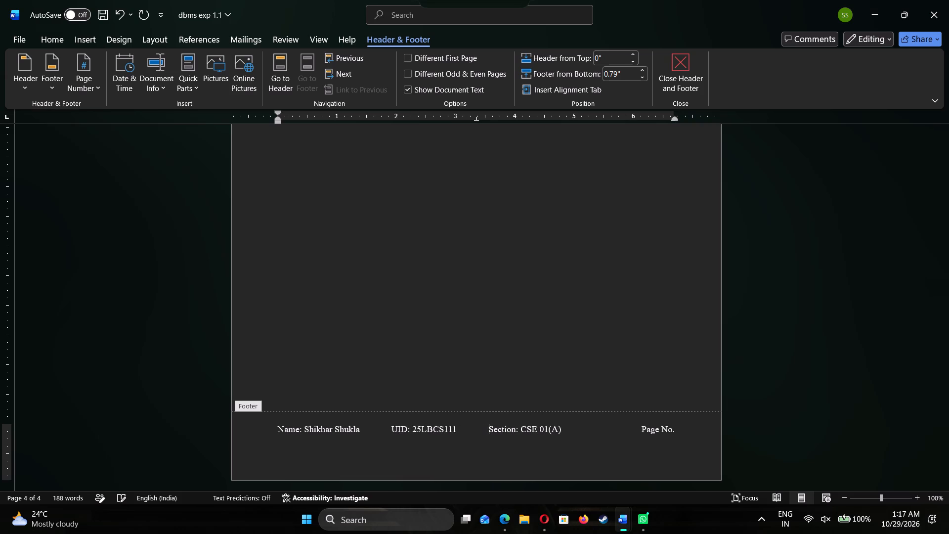
pyautogui.press('space')
pyautogui.press('space')
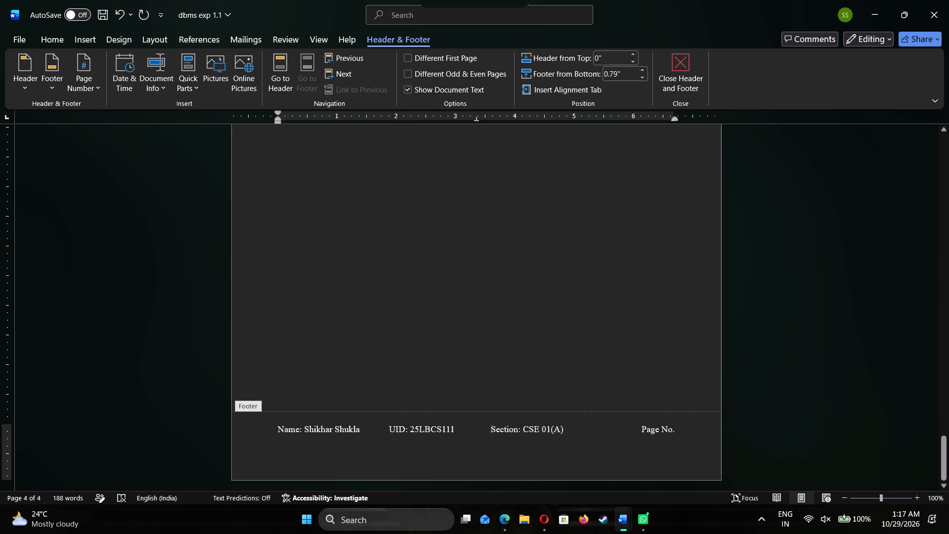
# Replace the tab gap between the name and the UID in the footer with spaces.
pyautogui.click(388, 429)
pyautogui.press('BackSpace')
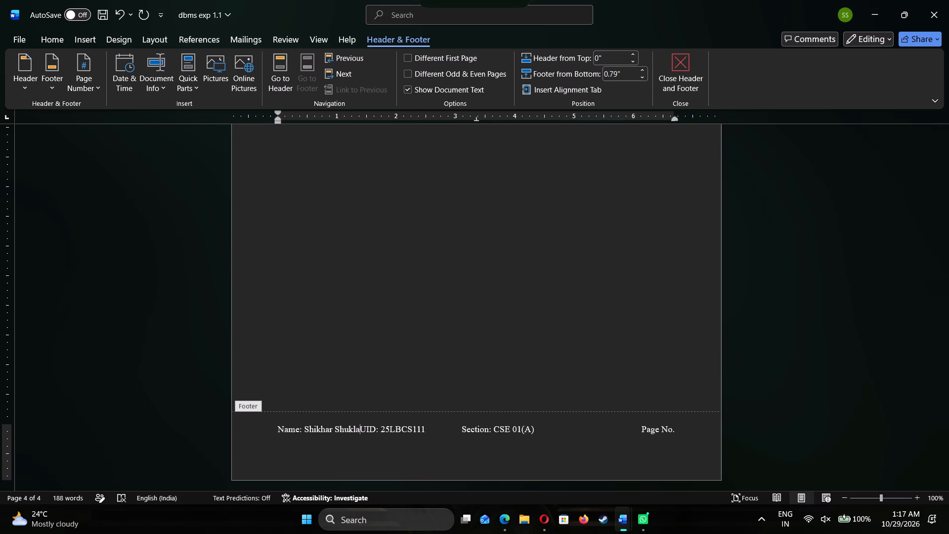
pyautogui.press('space')
pyautogui.press('space')
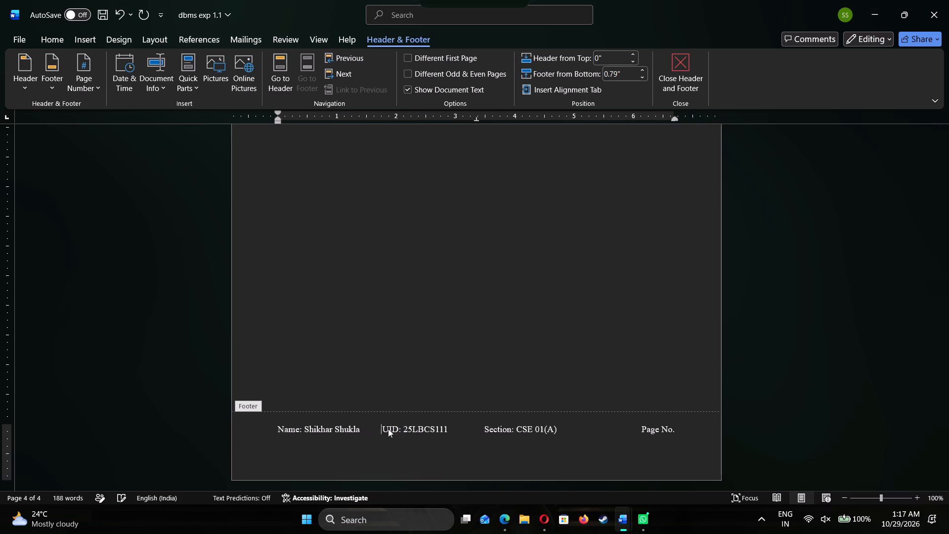
pyautogui.press('space')
pyautogui.press('space')
pyautogui.press('space')
pyautogui.press('space')
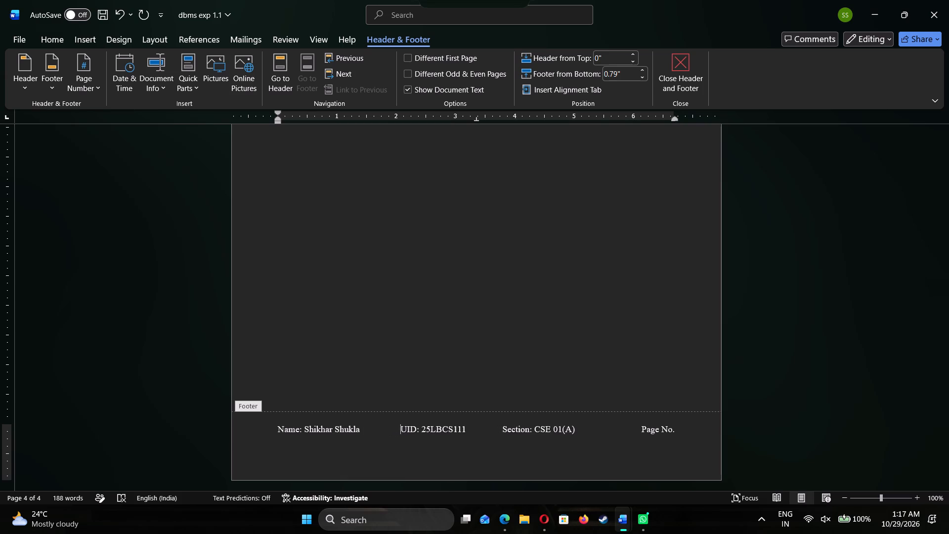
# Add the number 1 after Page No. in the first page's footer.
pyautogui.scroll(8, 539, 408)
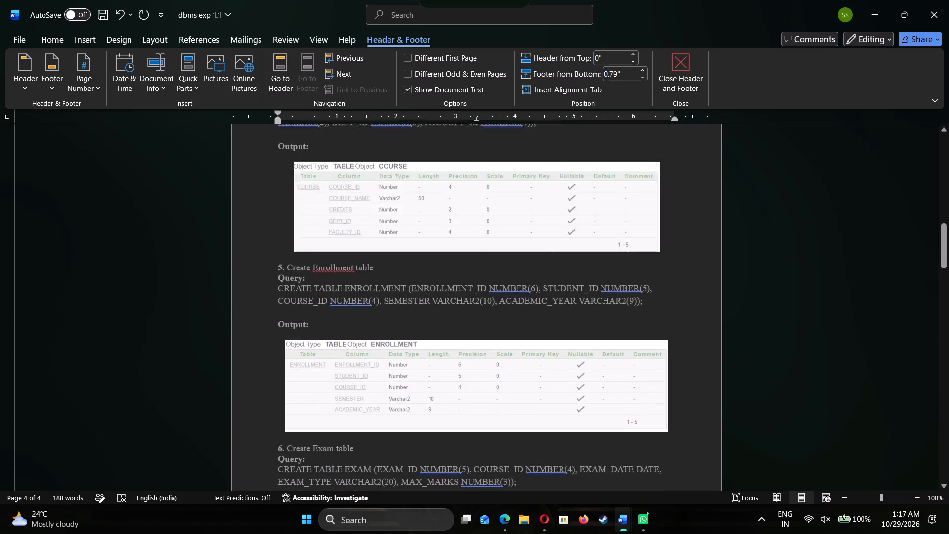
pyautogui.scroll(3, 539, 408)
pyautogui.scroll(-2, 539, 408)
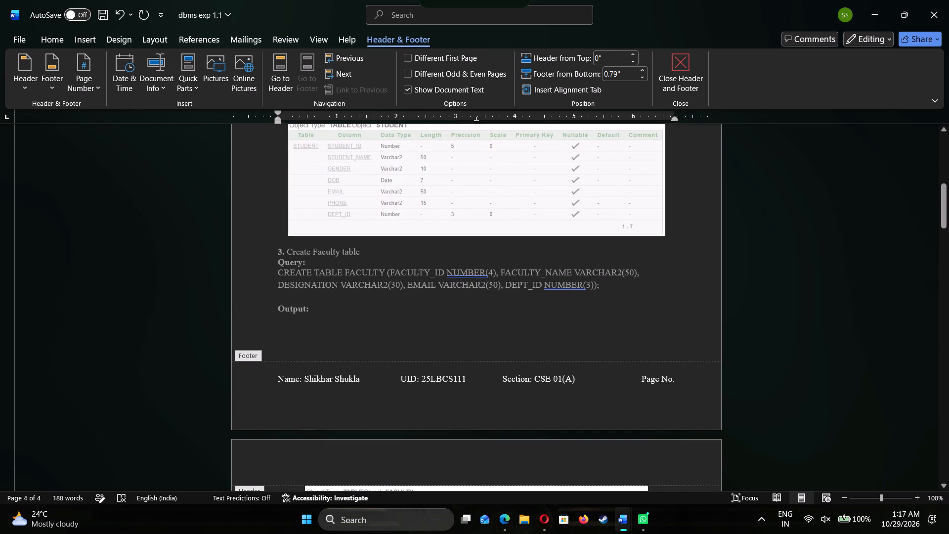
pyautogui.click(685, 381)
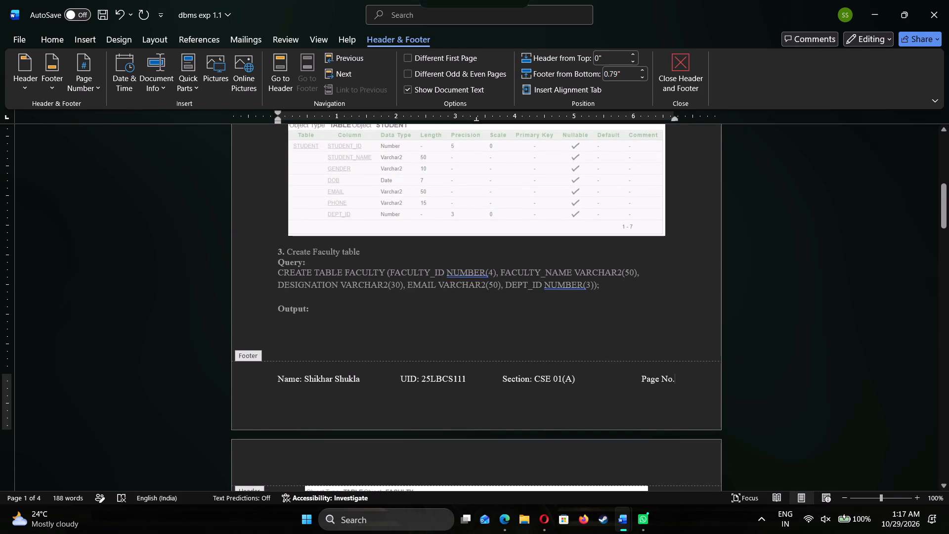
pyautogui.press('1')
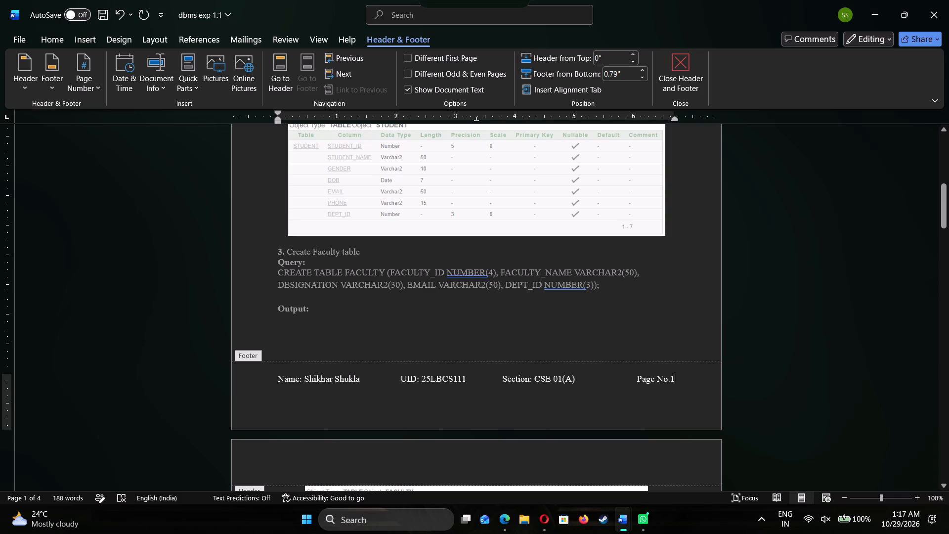
# Remove (A) from the section entry in the footer so it reads Section: CSE 01.
pyautogui.click(576, 377)
pyautogui.press('BackSpace')
pyautogui.press('BackSpace')
pyautogui.press('BackSpace')
pyautogui.press('BackSpace')
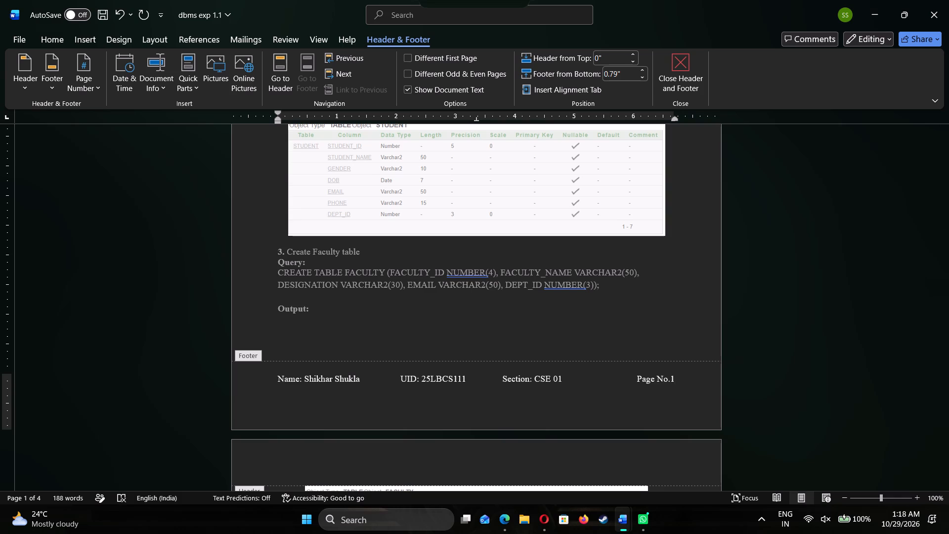
# Delete the whole Page No.1 entry and the gap before it from the footer, ending the line at Section: CSE 01.
pyautogui.scroll(-3, 686, 430)
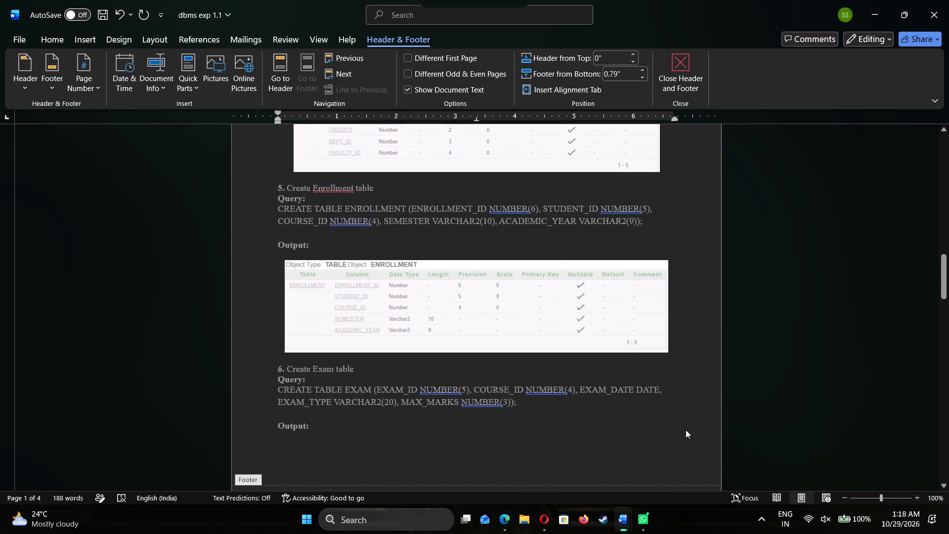
pyautogui.scroll(2, 686, 430)
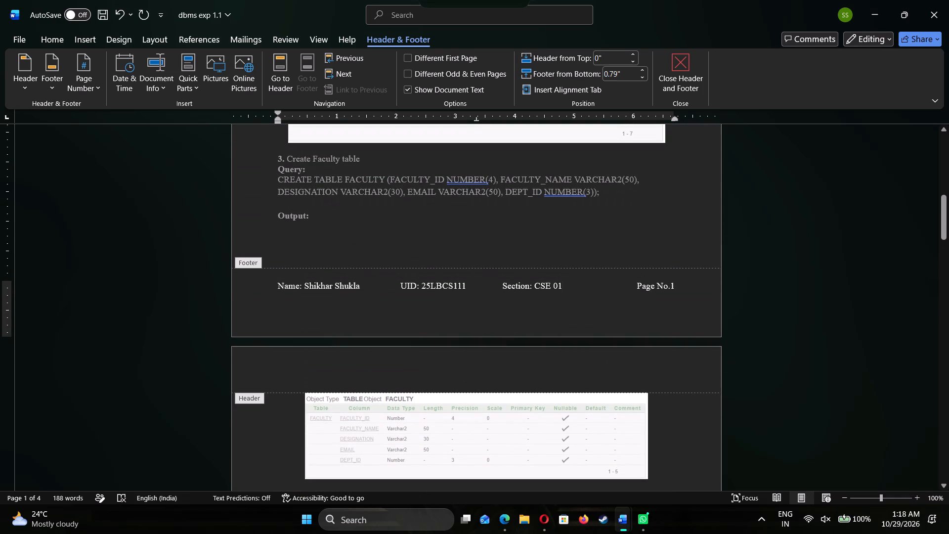
pyautogui.click(679, 285)
pyautogui.press('BackSpace')
pyautogui.press('BackSpace')
pyautogui.press('BackSpace')
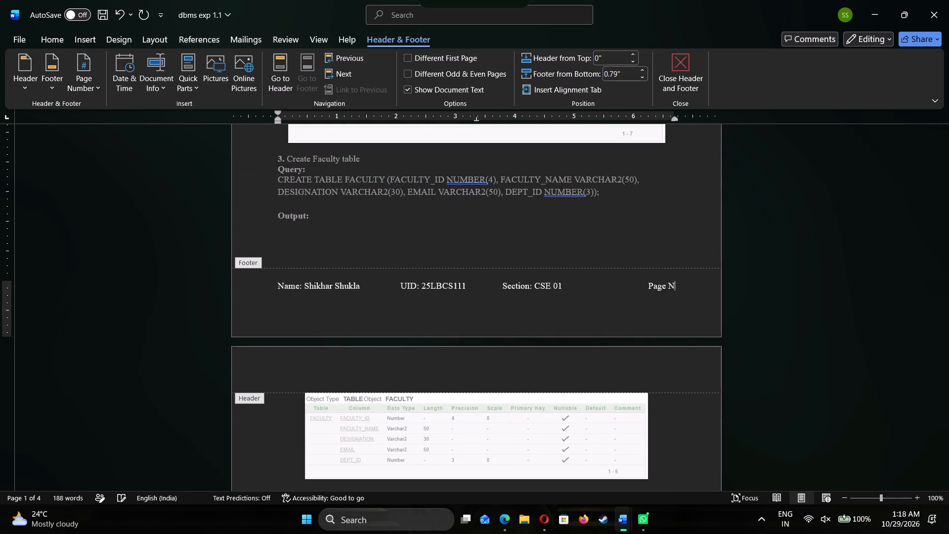
pyautogui.press('BackSpace')
pyautogui.press('BackSpace')
pyautogui.press('BackSpace')
pyautogui.press('BackSpace')
pyautogui.press('BackSpace')
pyautogui.press('BackSpace')
pyautogui.press('BackSpace')
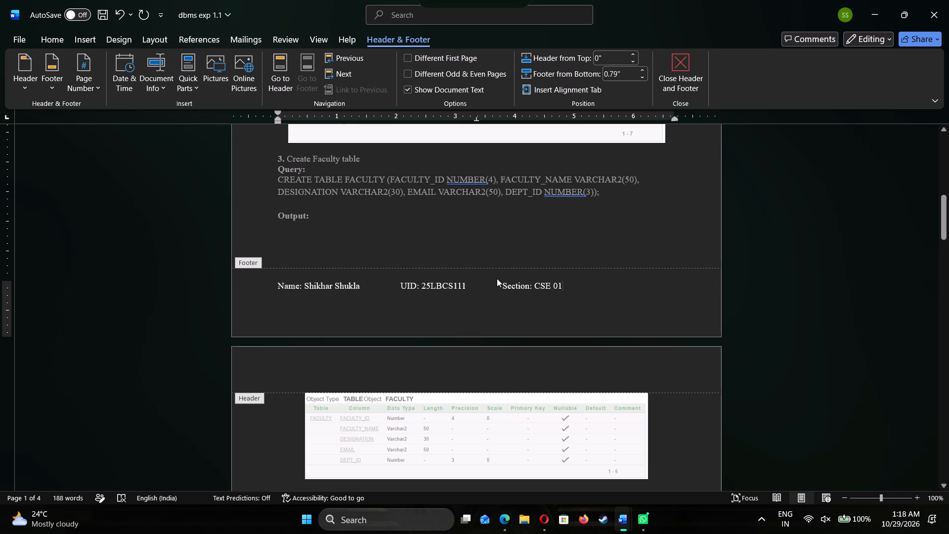
# Insert twenty spaces before the UID in the footer to shift the UID and section further from the name.
pyautogui.click(401, 287)
pyautogui.press('space')
pyautogui.press('space')
pyautogui.press('space')
pyautogui.press('space')
pyautogui.press('space')
pyautogui.press('space')
pyautogui.press('space')
pyautogui.press('space')
pyautogui.press('space')
pyautogui.press('space')
pyautogui.press('space')
pyautogui.press('space')
pyautogui.press('space')
pyautogui.press('space')
pyautogui.press('space')
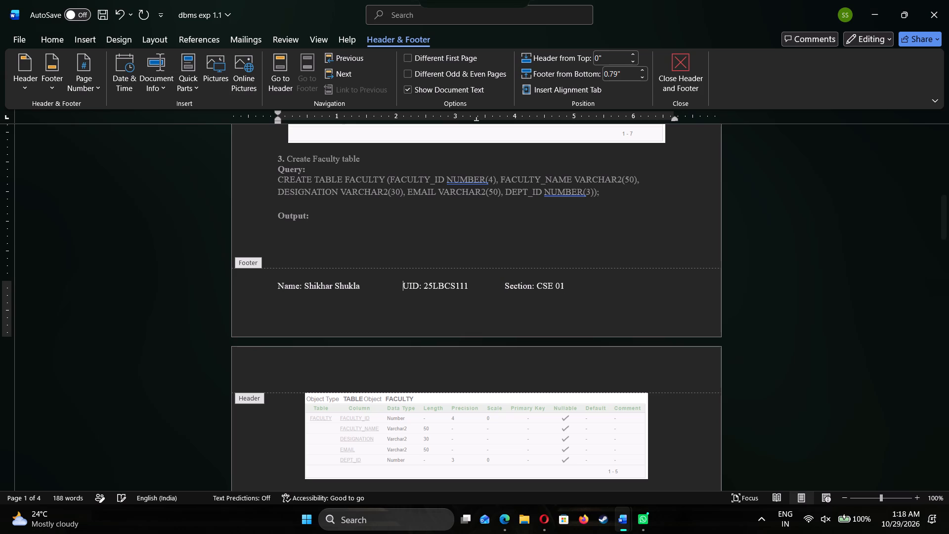
pyautogui.press('space')
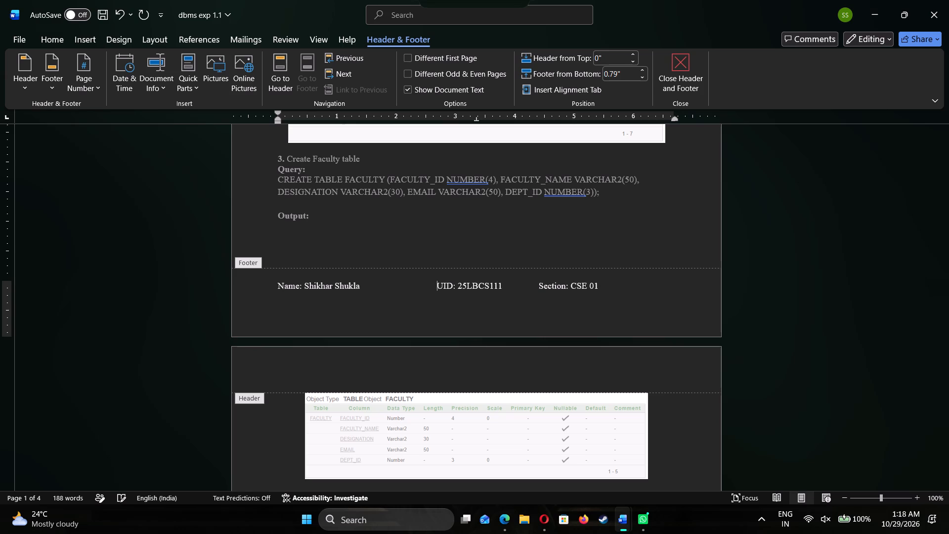
pyautogui.press('space')
pyautogui.press('space')
pyautogui.press('space')
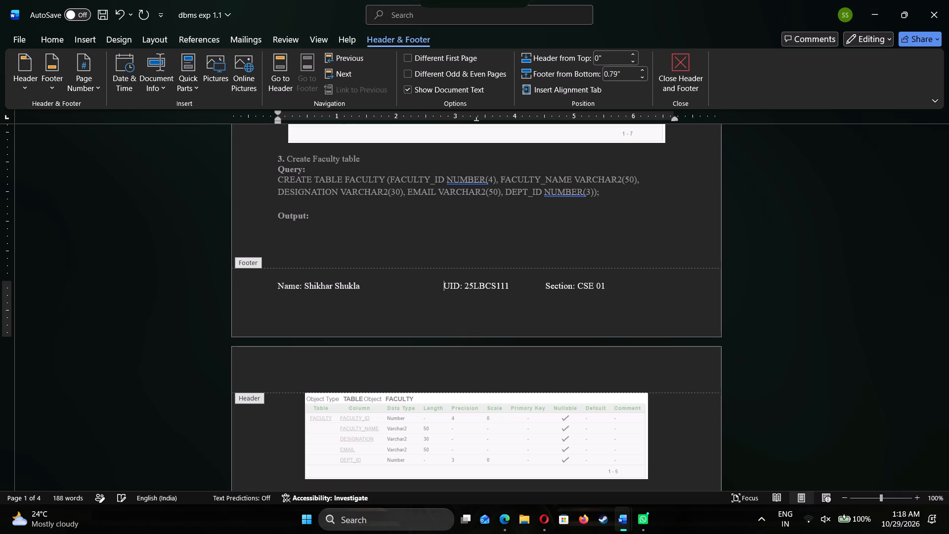
pyautogui.press('space')
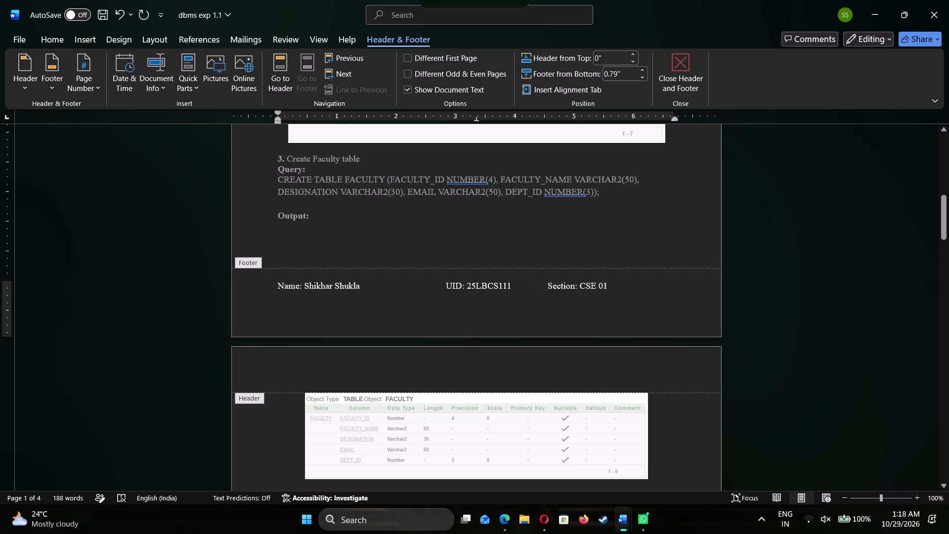
# Insert 24 spaces before Section: CSE 01 in the footer, keeping the footer on one line, and finish footer editing.
pyautogui.click(547, 285)
pyautogui.press('space')
pyautogui.press('space')
pyautogui.press('space')
pyautogui.press('space')
pyautogui.press('space')
pyautogui.press('space')
pyautogui.press('space')
pyautogui.press('space')
pyautogui.press('space')
pyautogui.press('space')
pyautogui.press('space')
pyautogui.press('space')
pyautogui.press('space')
pyautogui.press('space')
pyautogui.press('space')
pyautogui.press('space')
pyautogui.press('space')
pyautogui.press('space')
pyautogui.press('space')
pyautogui.press('space')
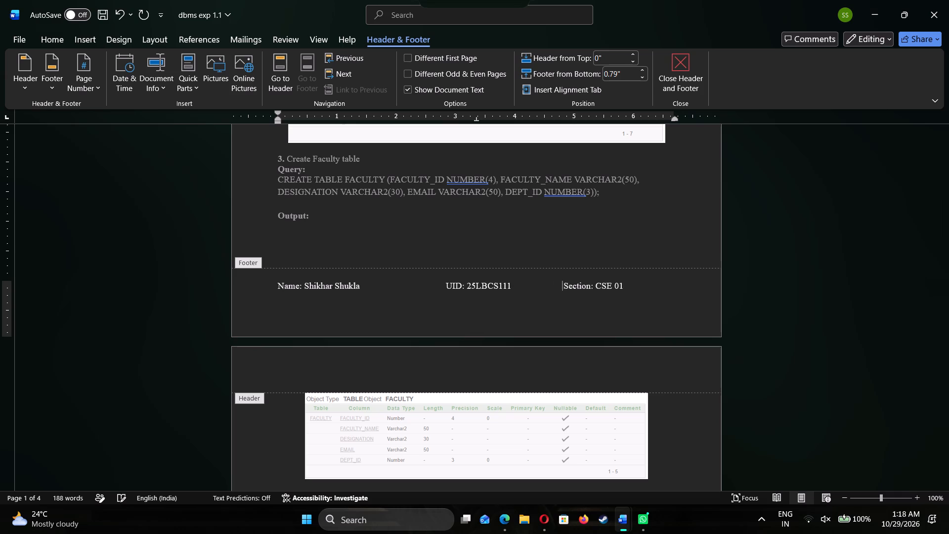
pyautogui.press('space')
pyautogui.press('space')
pyautogui.press('space')
pyautogui.press('space')
pyautogui.press('space')
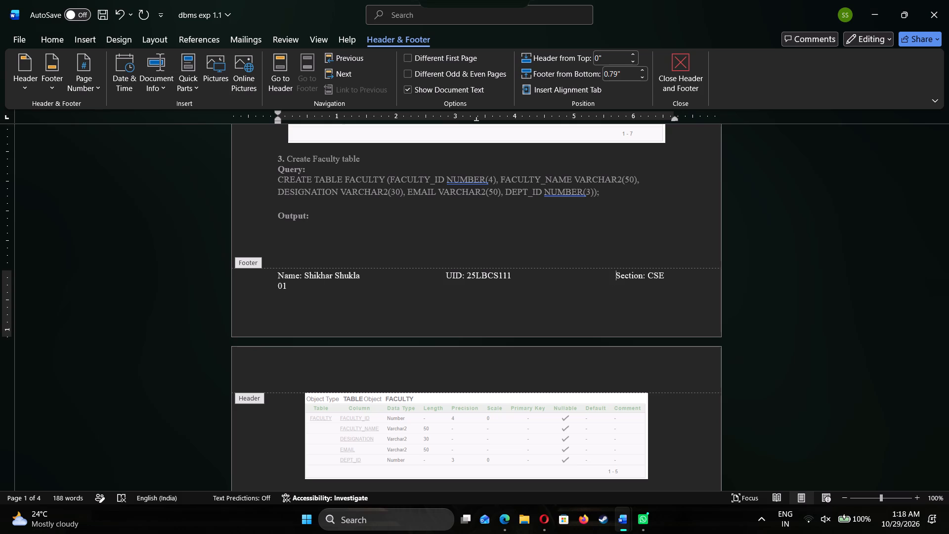
pyautogui.press('BackSpace')
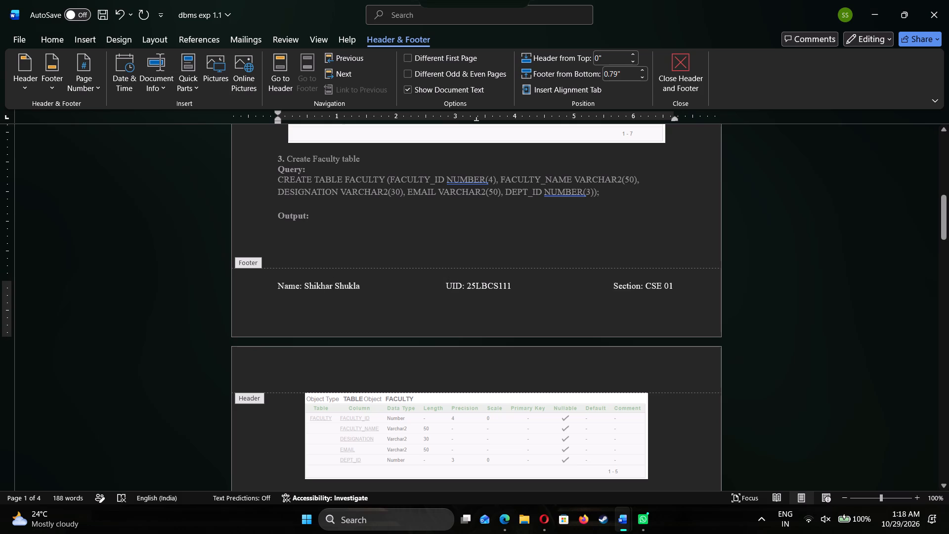
pyautogui.click(688, 70)
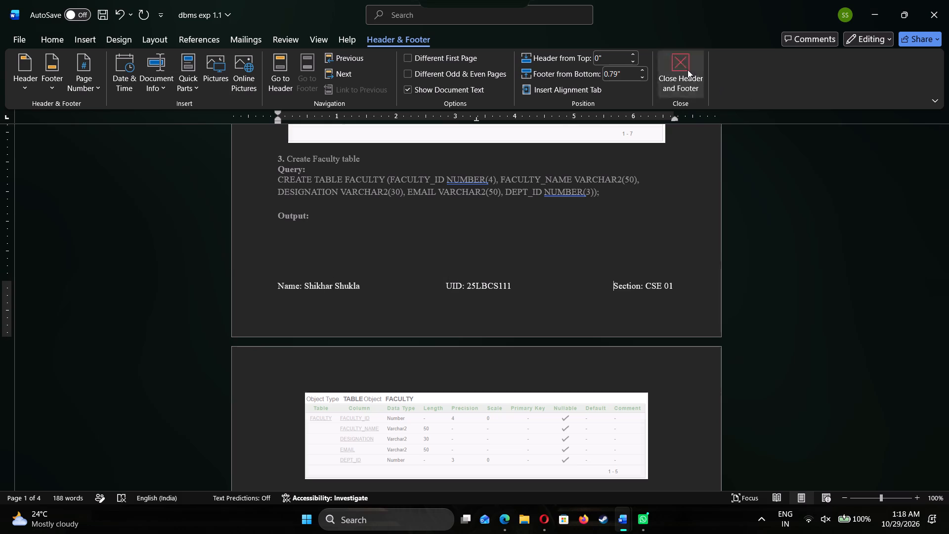
# Switch to the dbms exp 1.2 document.
pyautogui.scroll(-8, 589, 242)
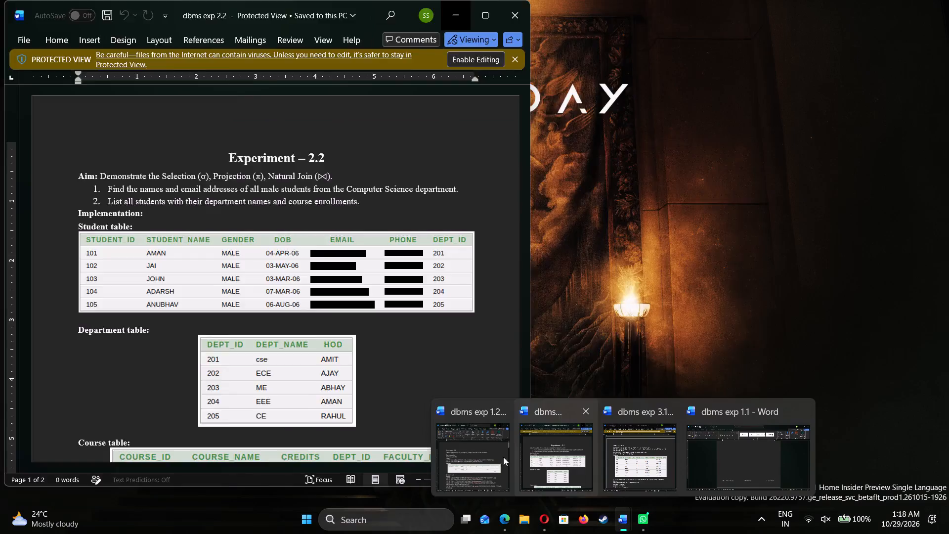
pyautogui.click(486, 458)
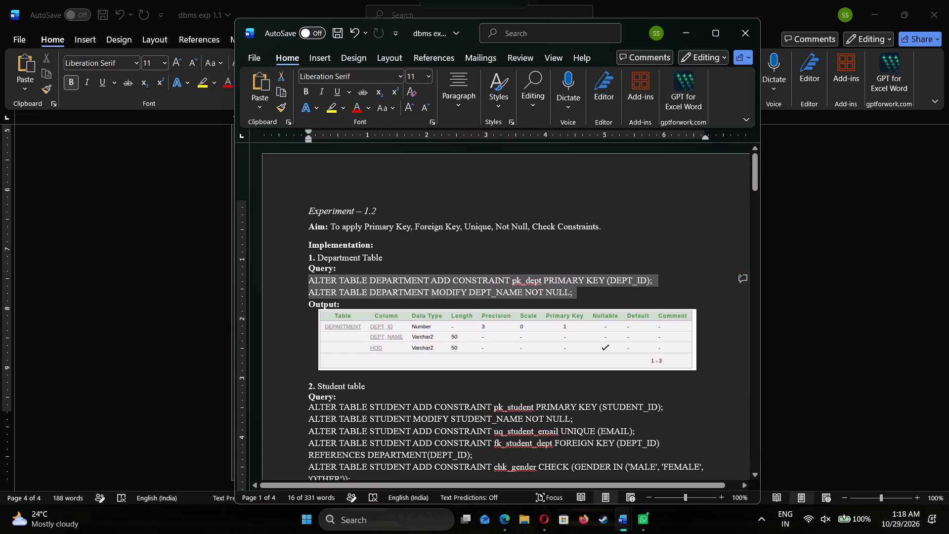
pyautogui.click(615, 335)
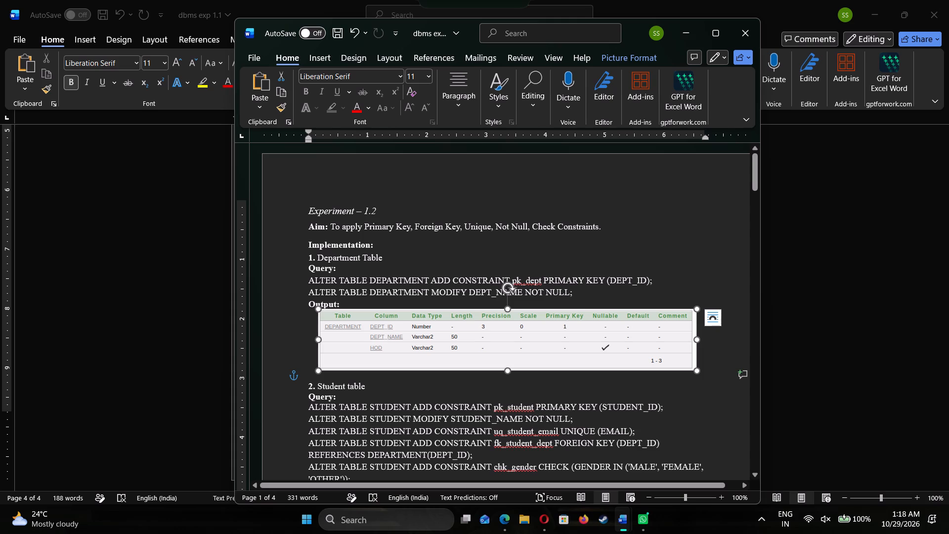
pyautogui.press('BackSpace')
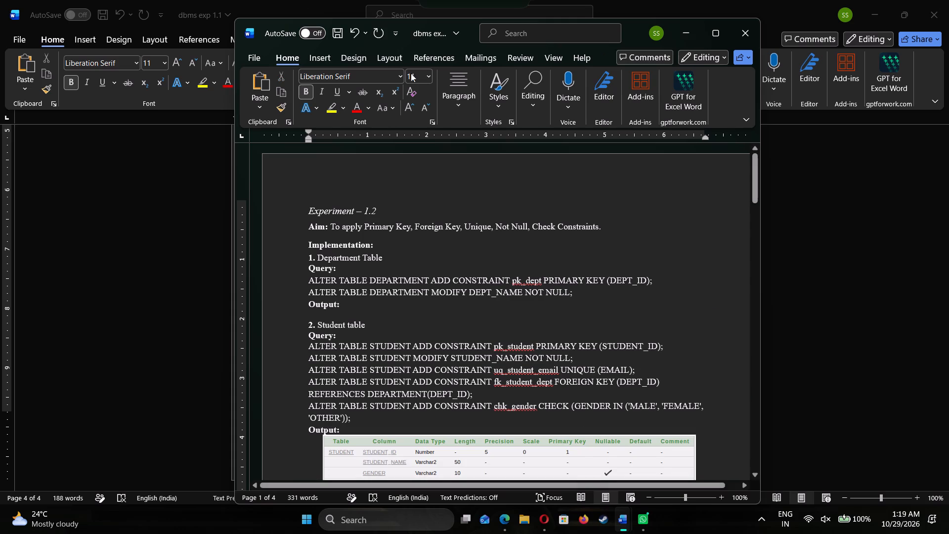
pyautogui.click(321, 57)
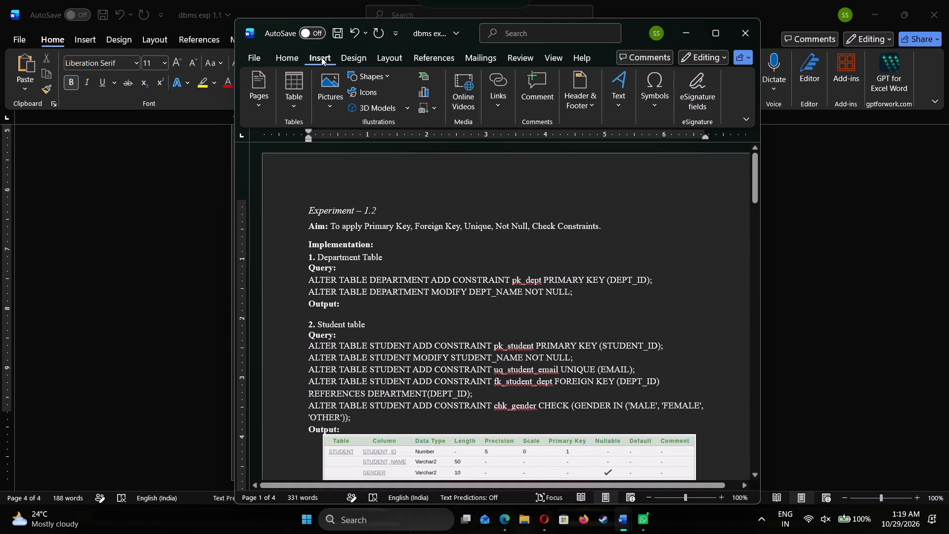
pyautogui.click(333, 112)
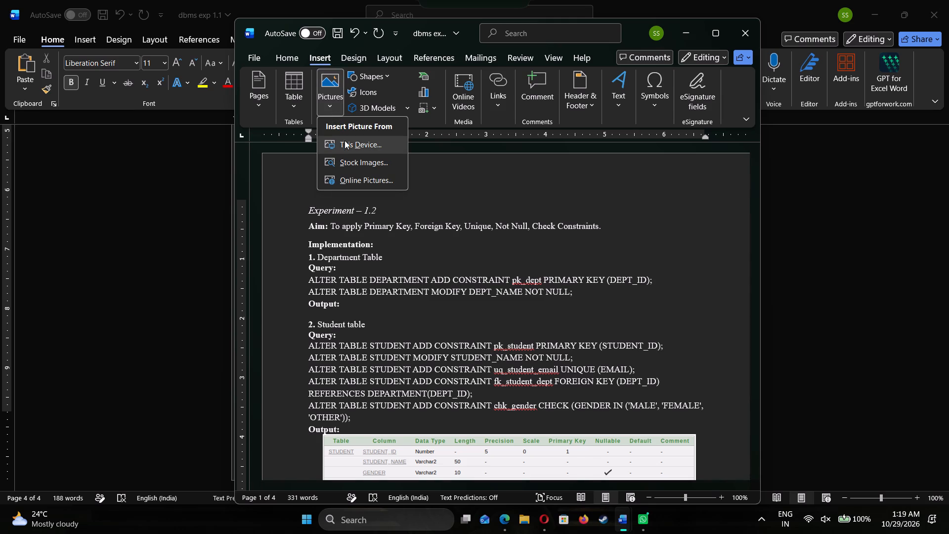
pyautogui.click(345, 143)
pyautogui.scroll(-5, 434, 209)
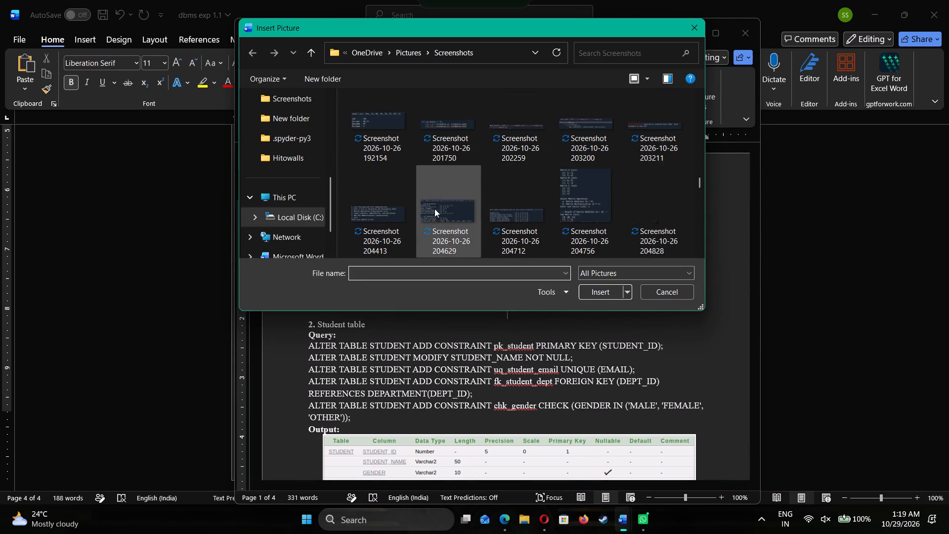
pyautogui.scroll(-1, 434, 209)
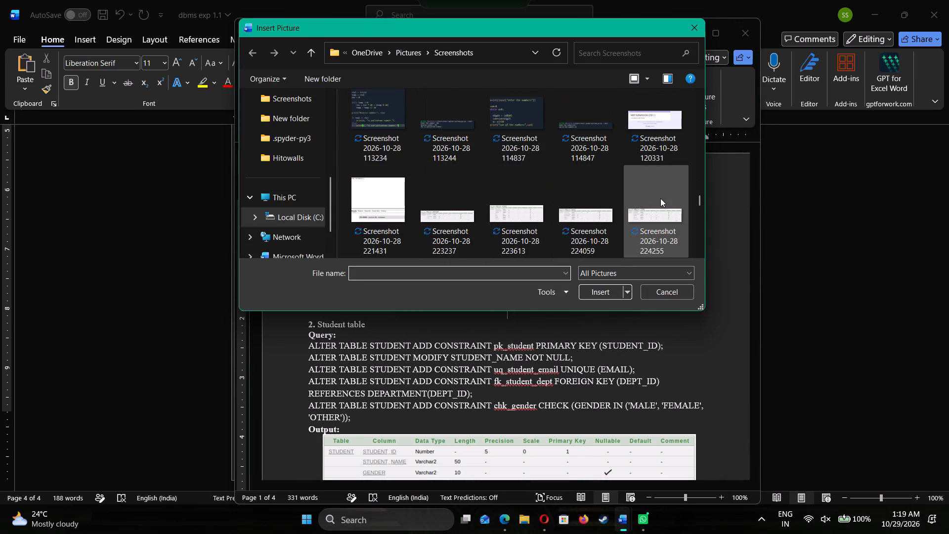
pyautogui.scroll(-1, 660, 198)
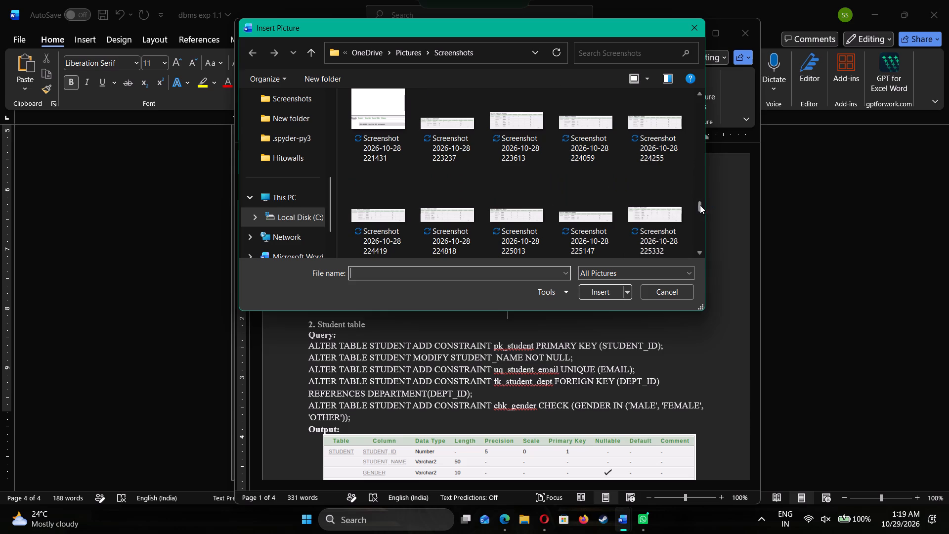
pyautogui.moveTo(699, 206); pyautogui.dragTo(700, 210)
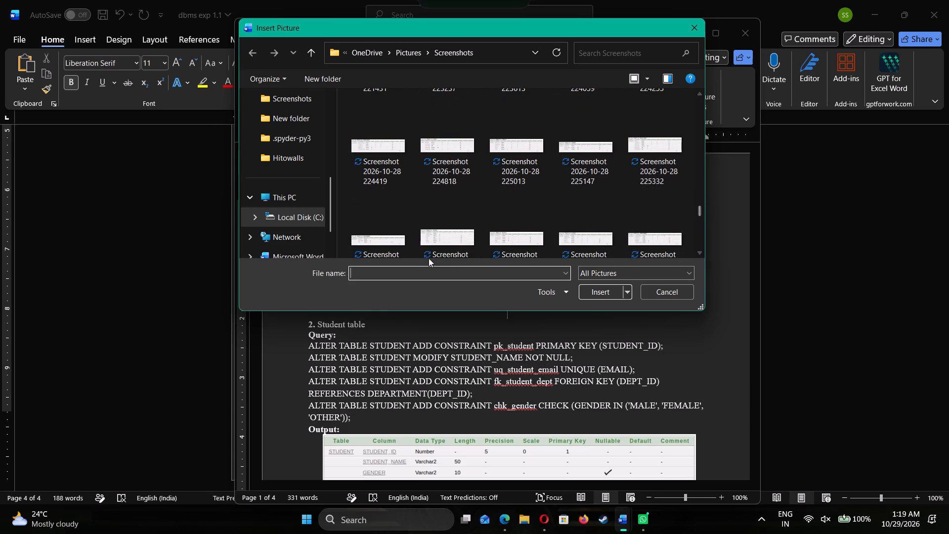
pyautogui.click(397, 247)
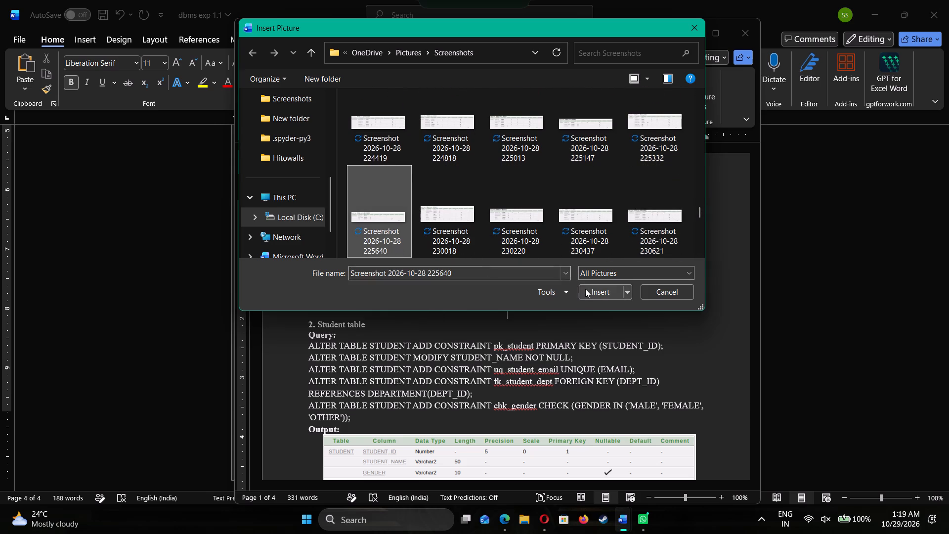
pyautogui.click(585, 289)
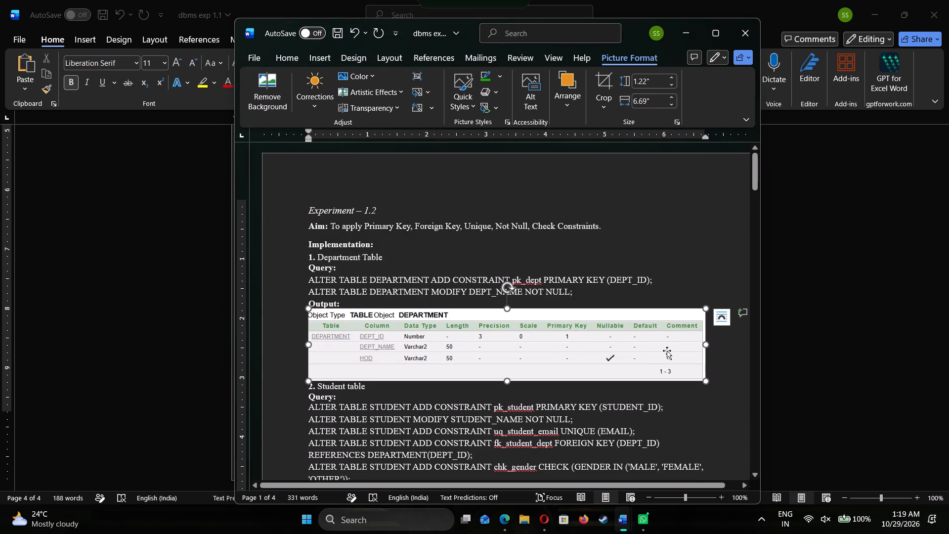
# Add a blank line above and below the Department Table's Output: label and another below its output picture.
pyautogui.click(591, 296)
pyautogui.press('Return')
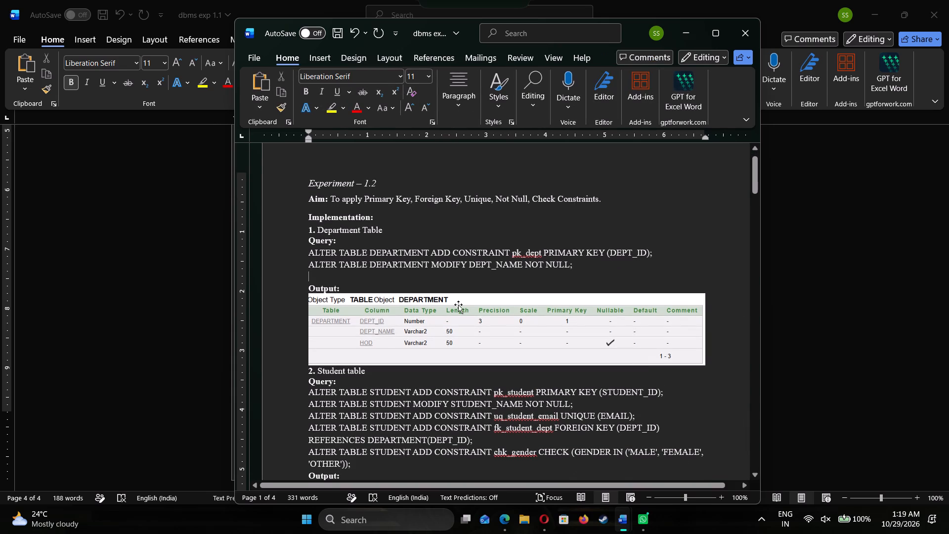
pyautogui.click(342, 289)
pyautogui.press('Return')
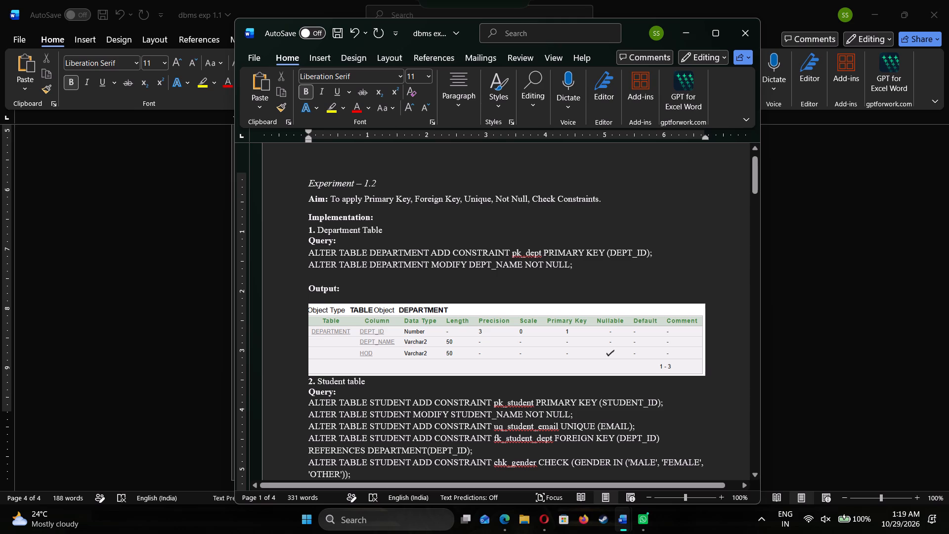
pyautogui.click(717, 370)
pyautogui.press('Return')
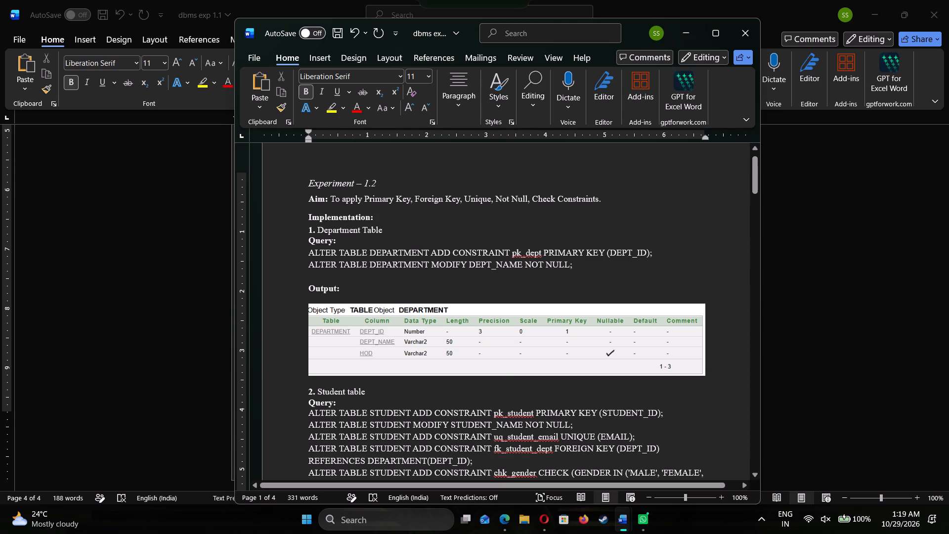
# Add a blank line above and below the Output: label in the Student table section.
pyautogui.scroll(-1, 347, 364)
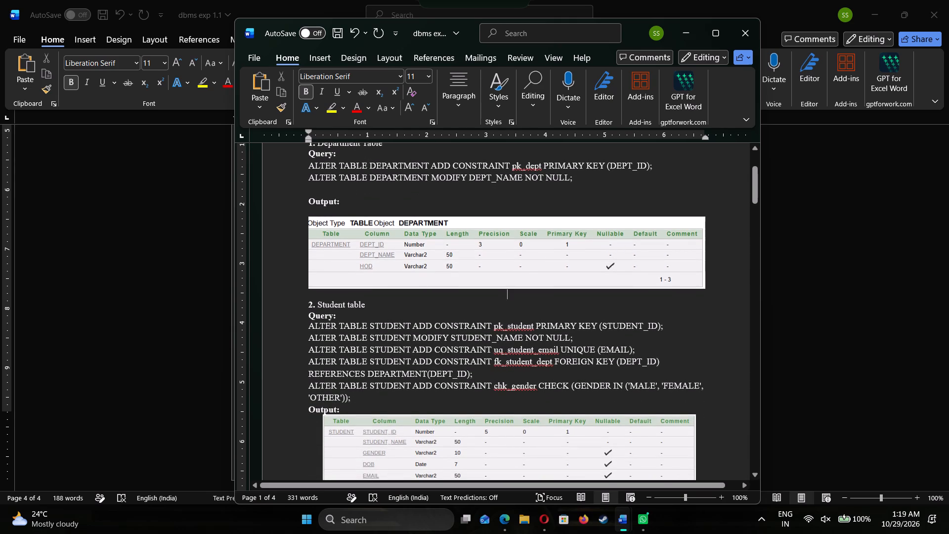
pyautogui.click(359, 395)
pyautogui.press('Return')
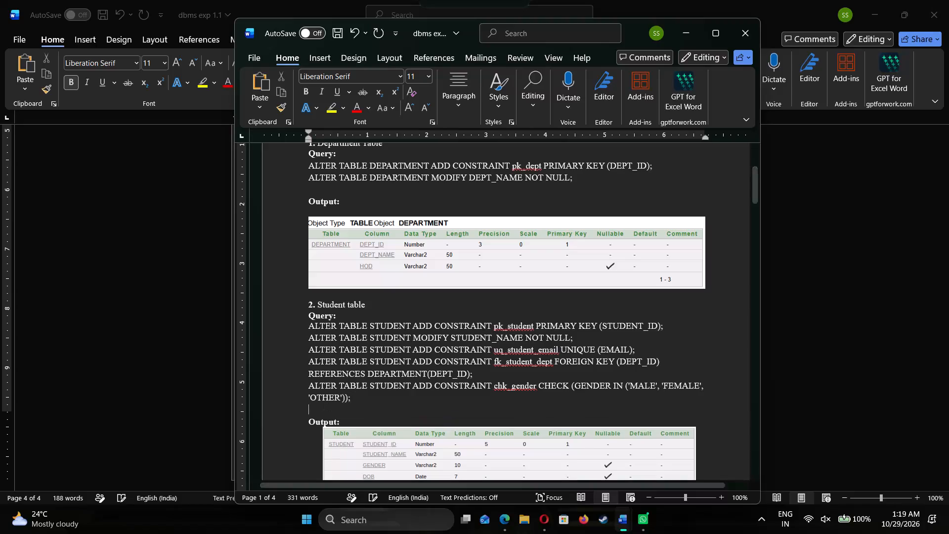
pyautogui.click(366, 422)
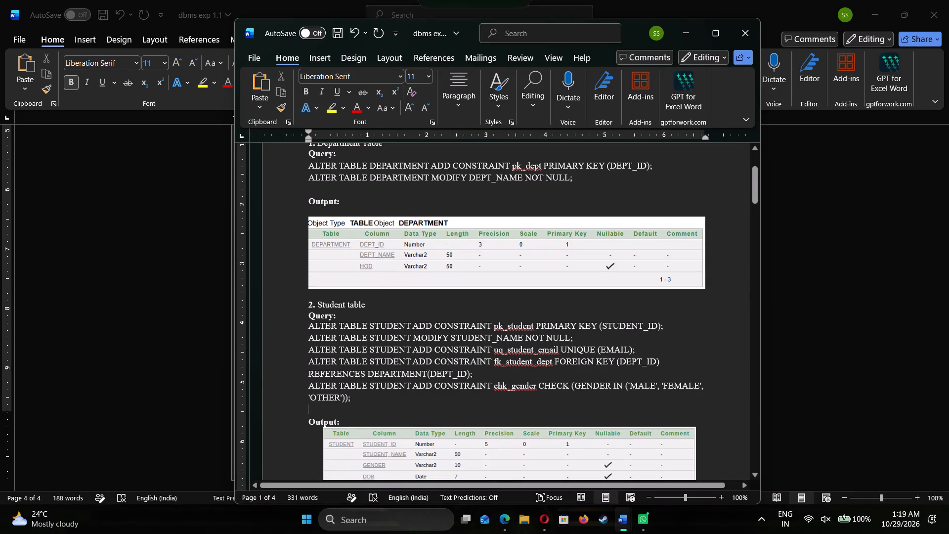
pyautogui.press('Return')
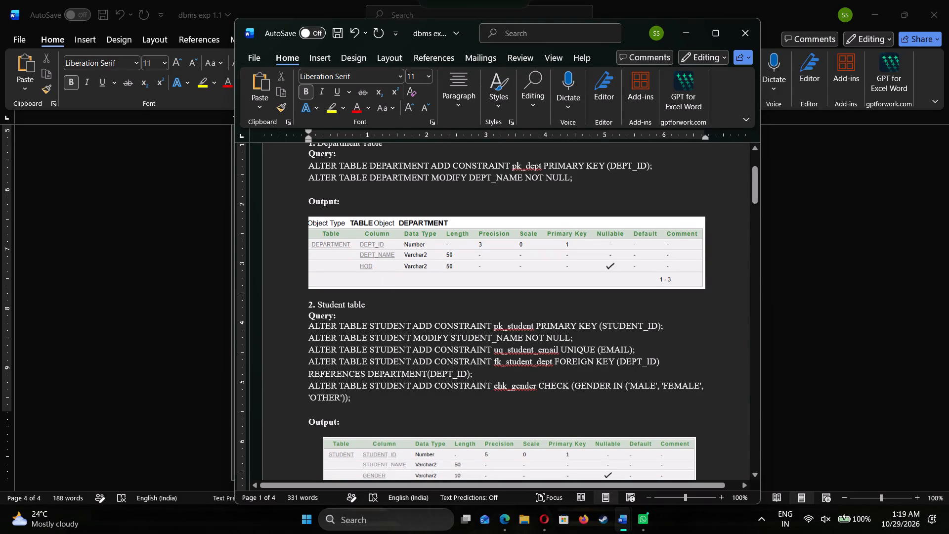
pyautogui.scroll(-1, 454, 377)
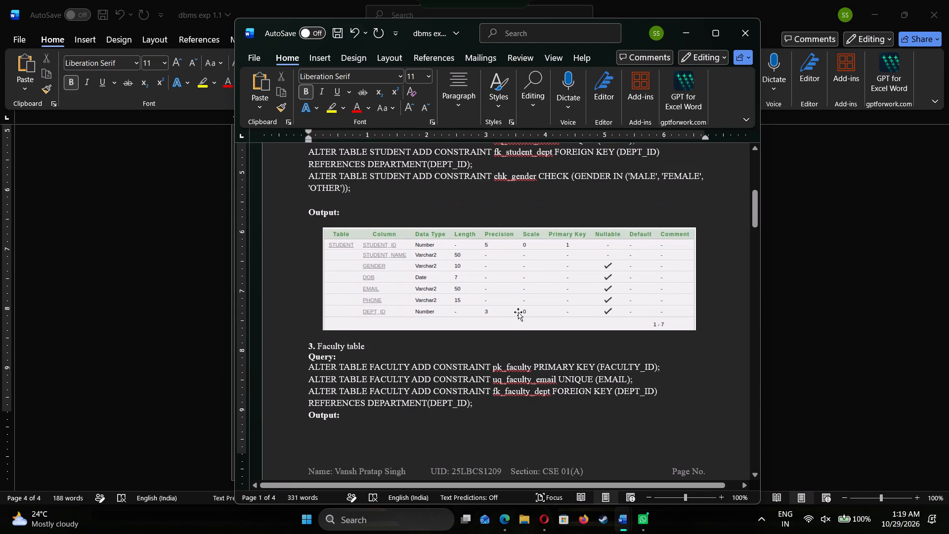
pyautogui.click(518, 312)
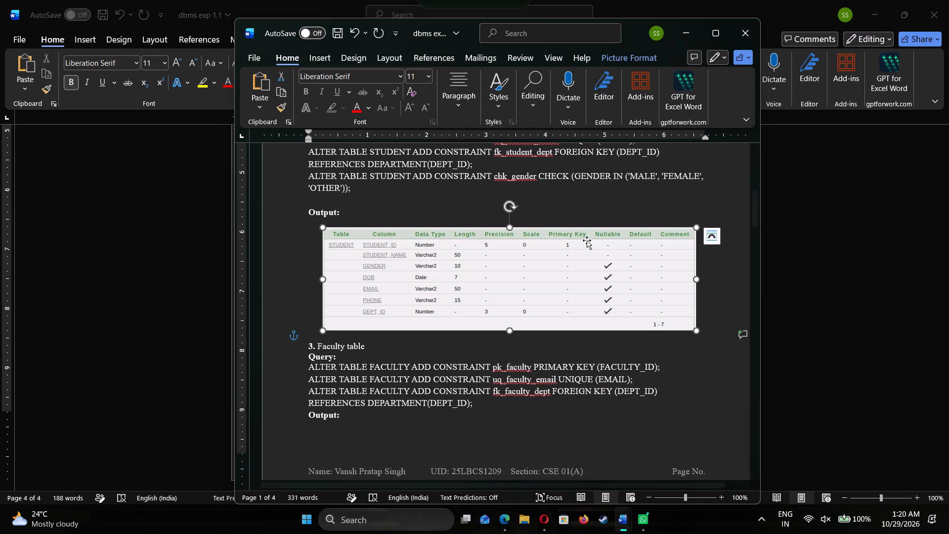
pyautogui.press('BackSpace')
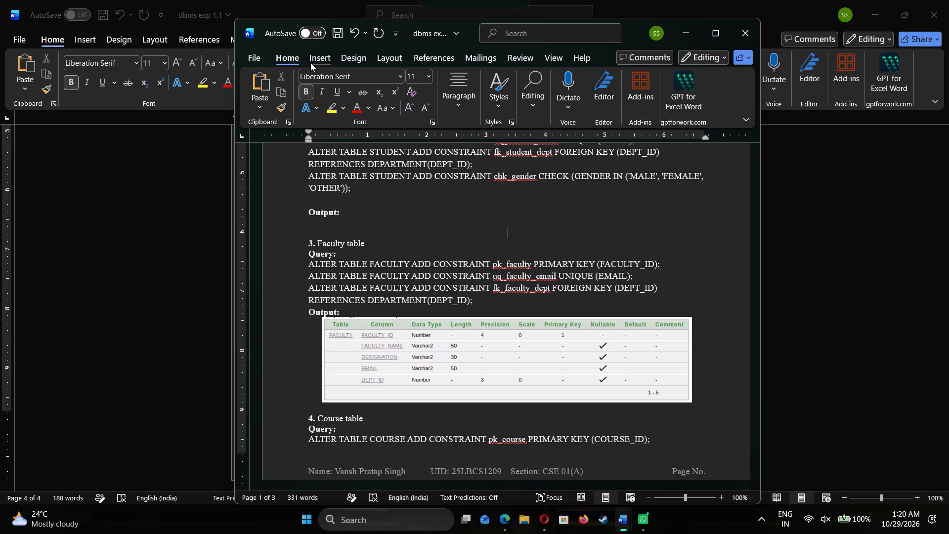
pyautogui.click(310, 63)
pyautogui.click(333, 110)
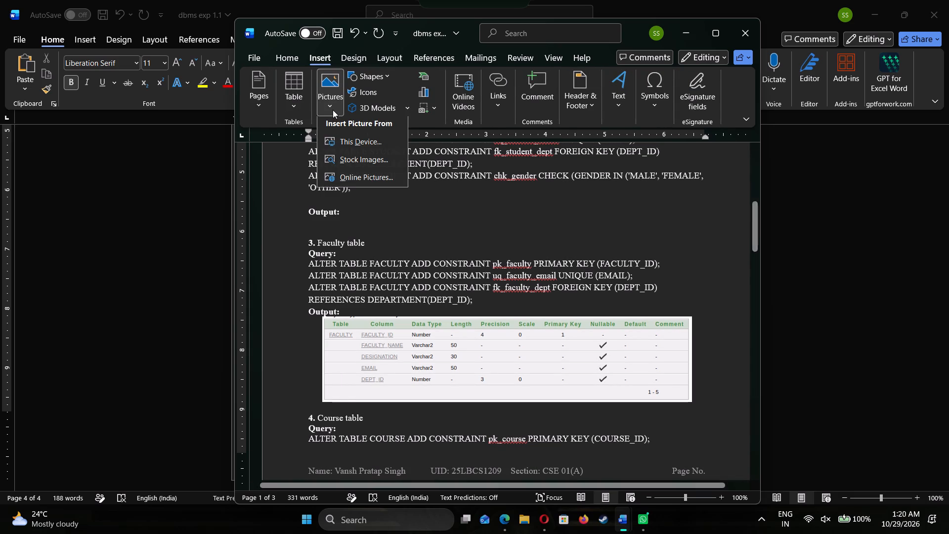
pyautogui.click(344, 139)
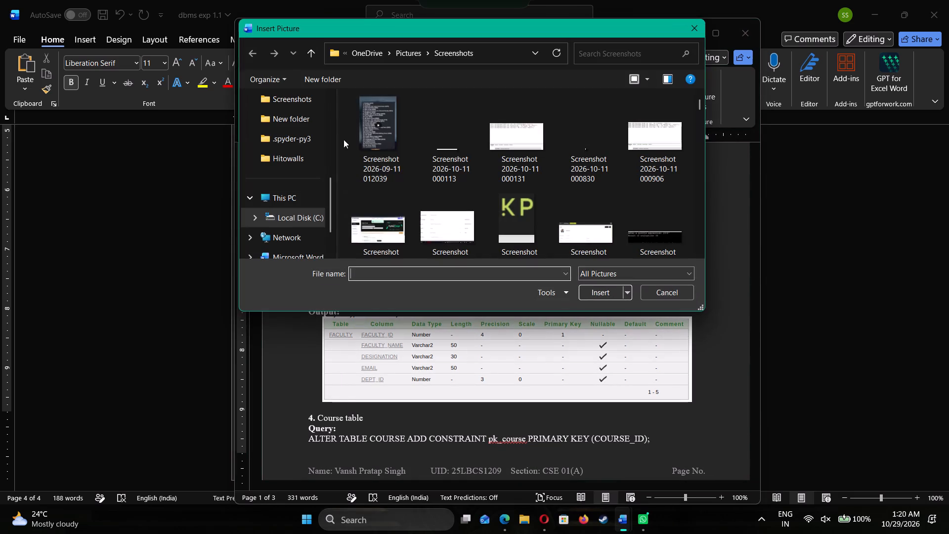
pyautogui.scroll(-6, 448, 187)
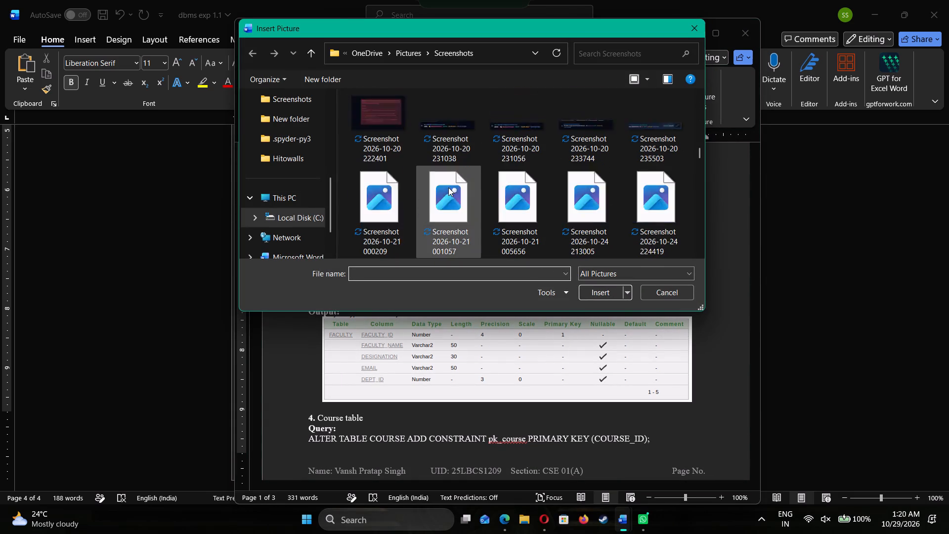
pyautogui.scroll(-3, 448, 187)
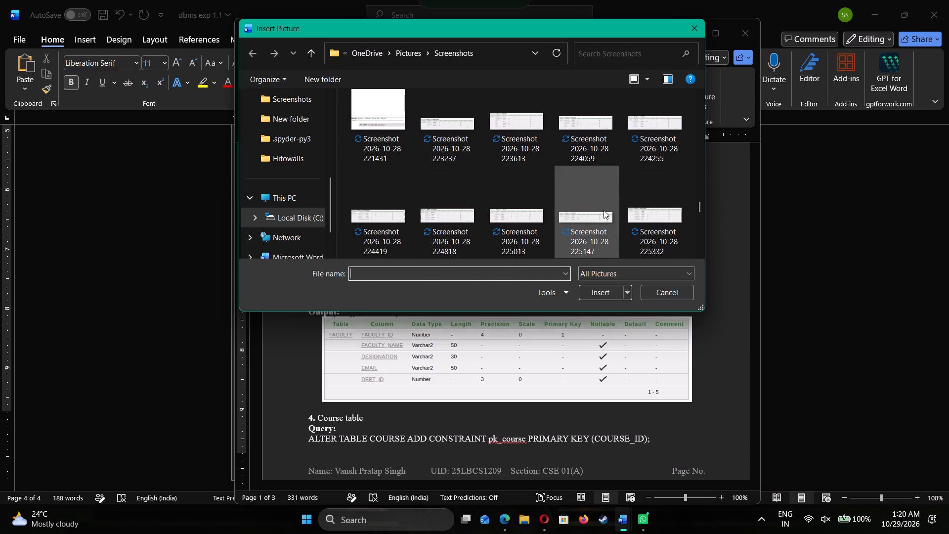
pyautogui.moveTo(700, 206); pyautogui.dragTo(700, 209)
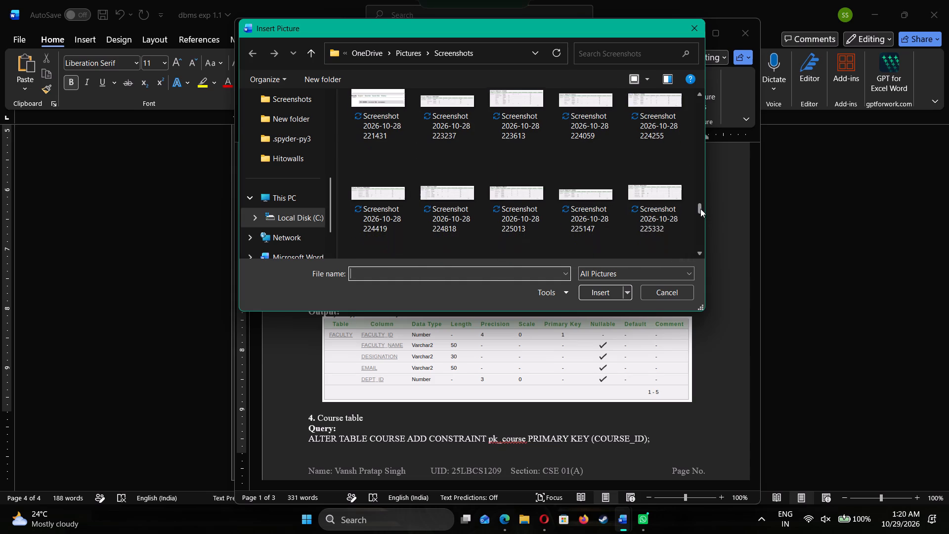
pyautogui.moveTo(700, 209); pyautogui.dragTo(703, 214)
pyautogui.click(464, 206)
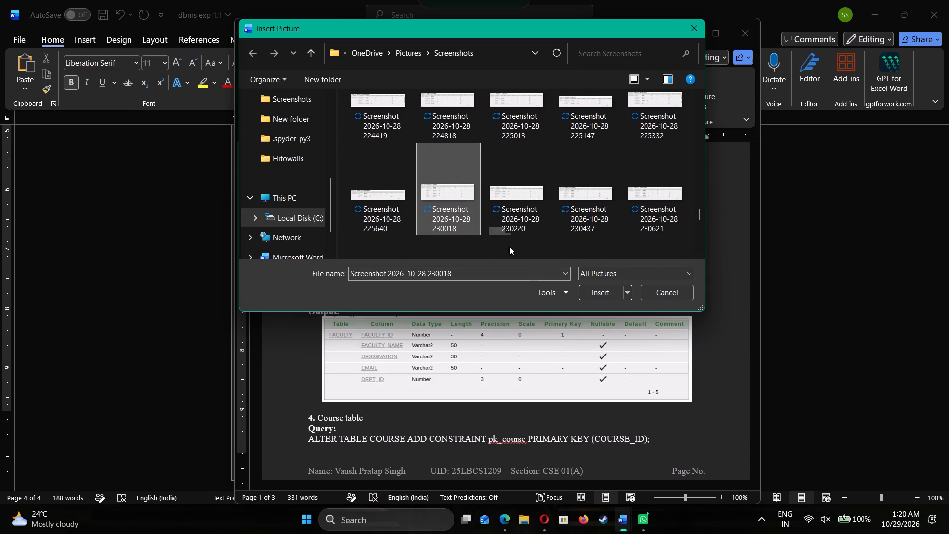
pyautogui.click(610, 294)
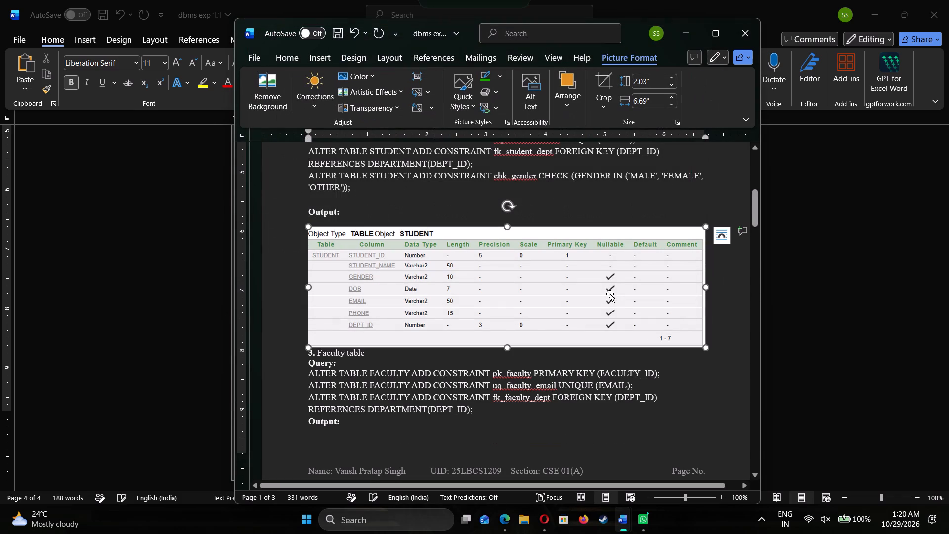
# Add a blank line between the Student table's output picture and the Faculty table heading.
pyautogui.click(729, 335)
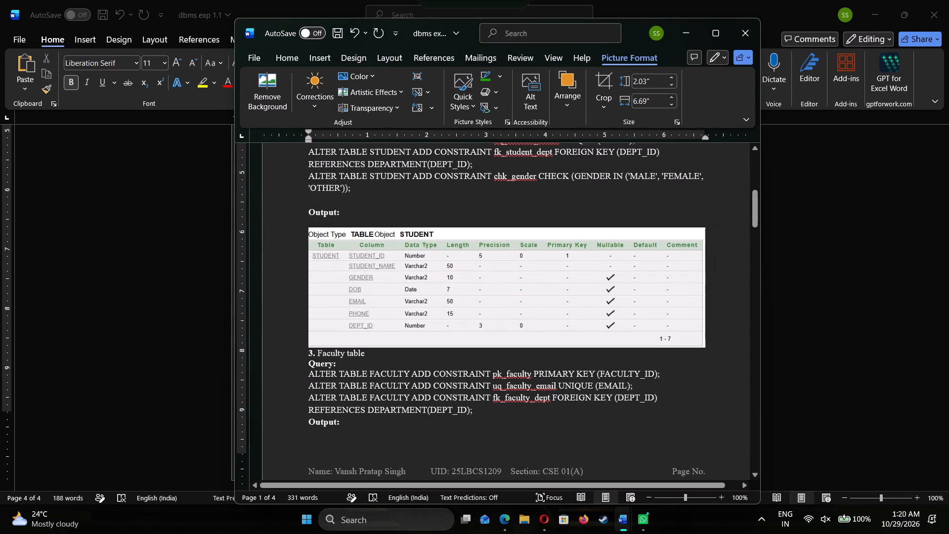
pyautogui.press('Return')
pyautogui.scroll(1, 729, 335)
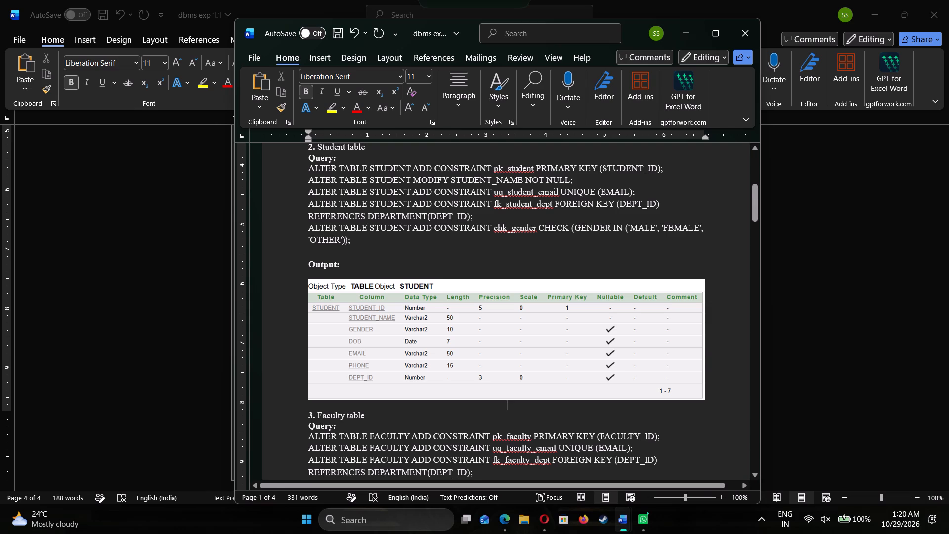
pyautogui.scroll(-1, 733, 336)
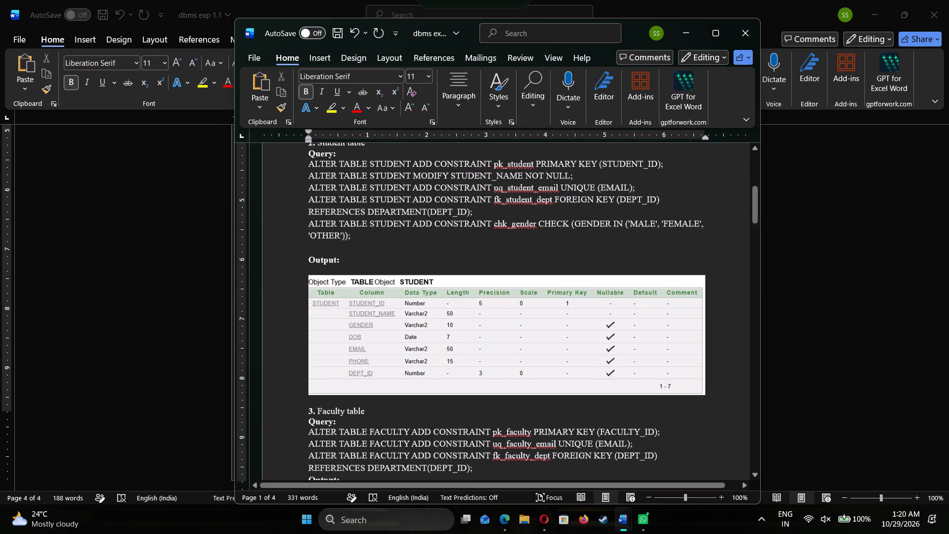
# Add a blank line above the Output: label in the Faculty table section.
pyautogui.scroll(-1, 733, 336)
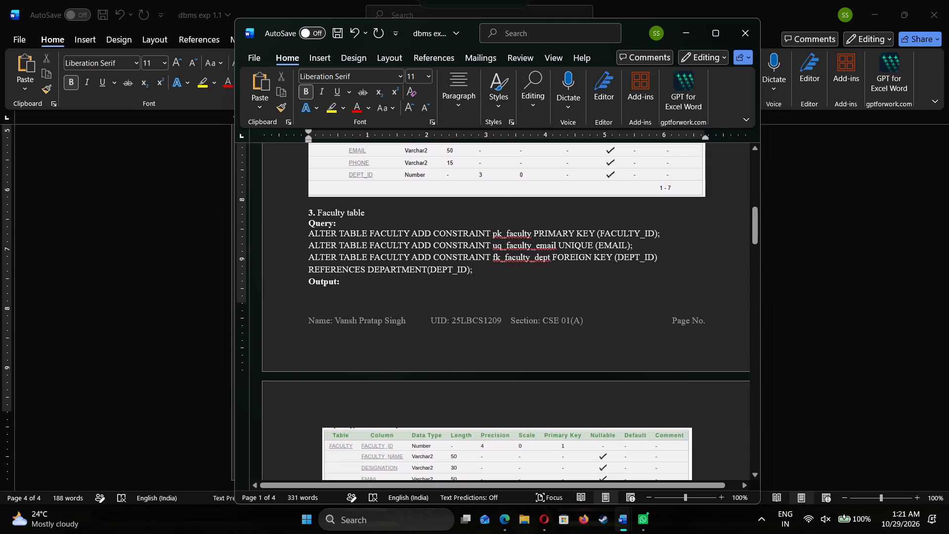
pyautogui.click(484, 273)
pyautogui.press('Return')
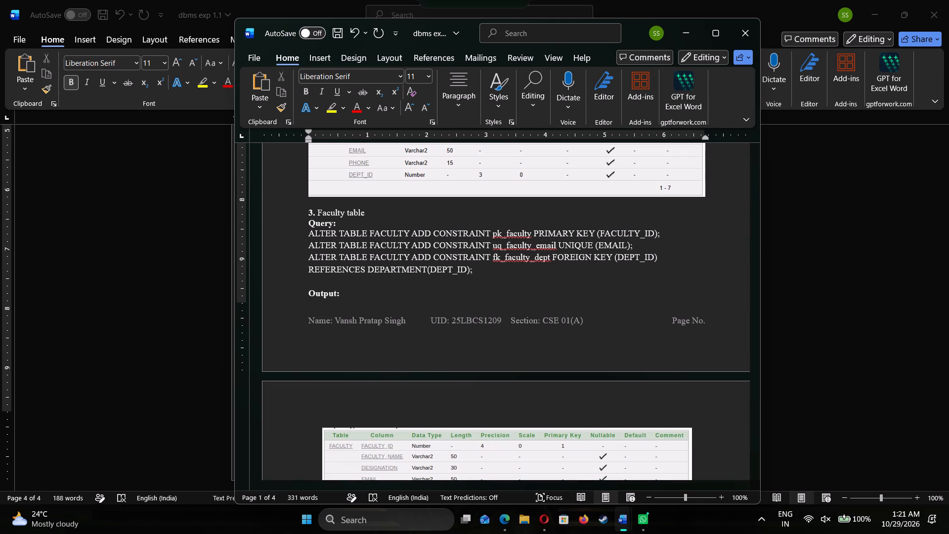
pyautogui.scroll(-1, 484, 273)
pyautogui.click(563, 333)
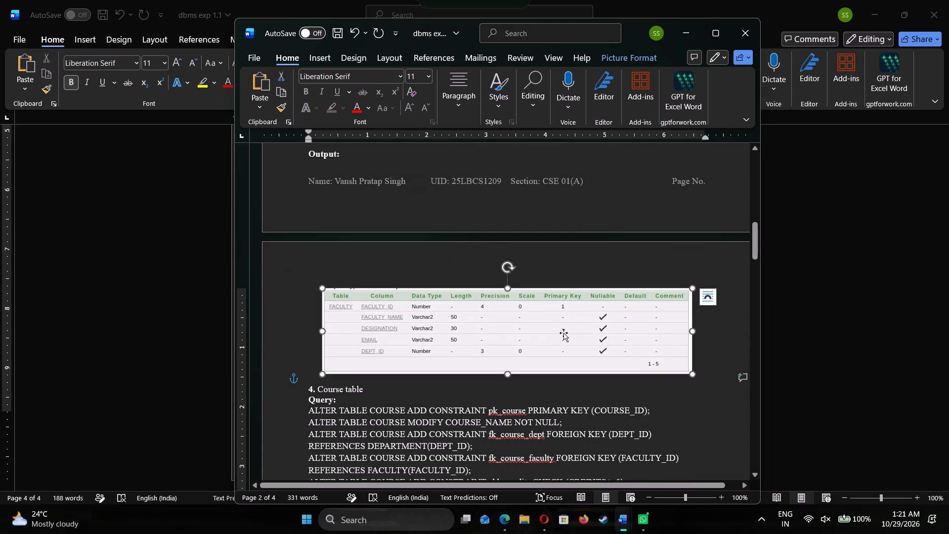
pyautogui.press('BackSpace')
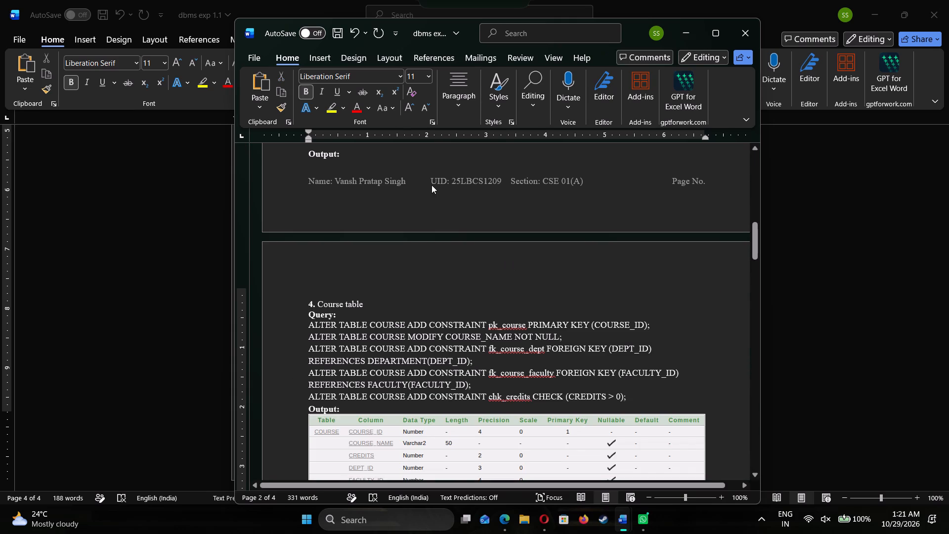
pyautogui.click(321, 55)
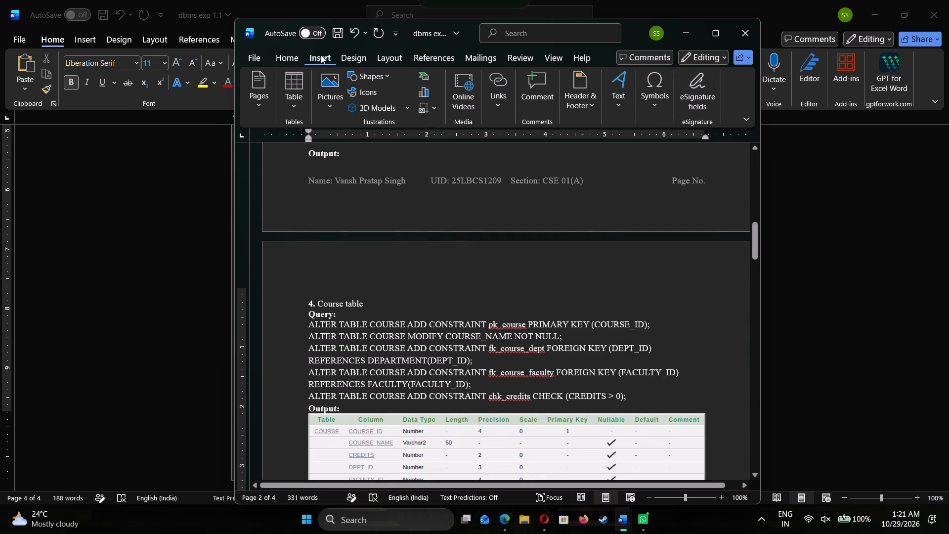
pyautogui.click(336, 105)
pyautogui.click(345, 145)
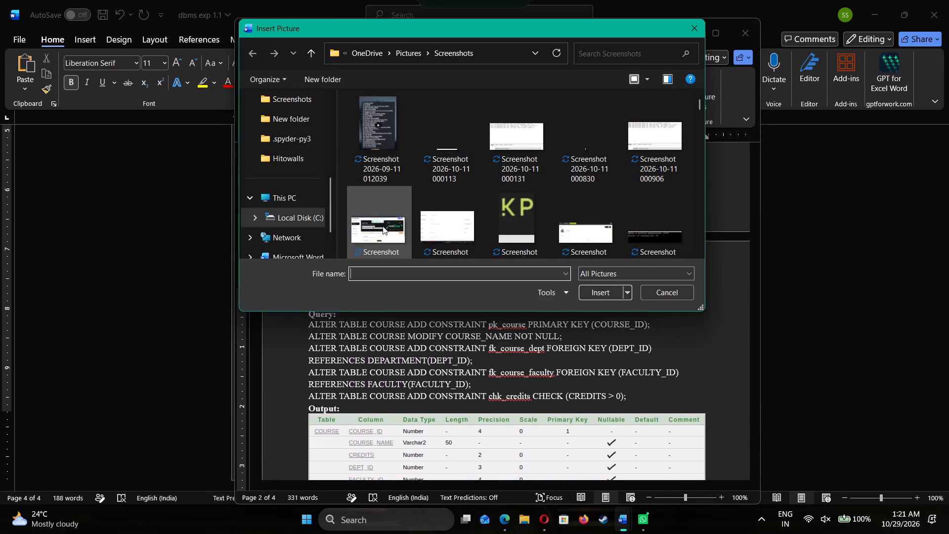
pyautogui.scroll(-9, 383, 226)
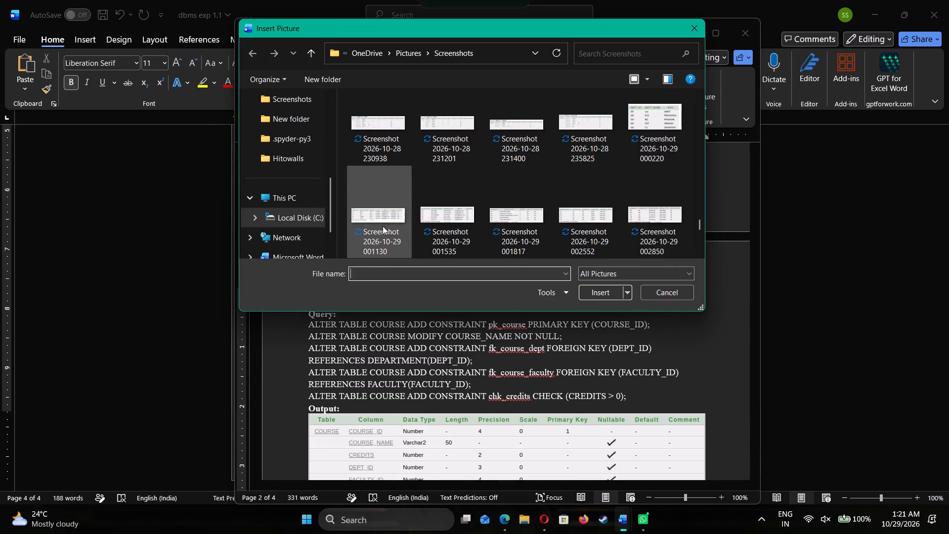
pyautogui.scroll(1, 383, 226)
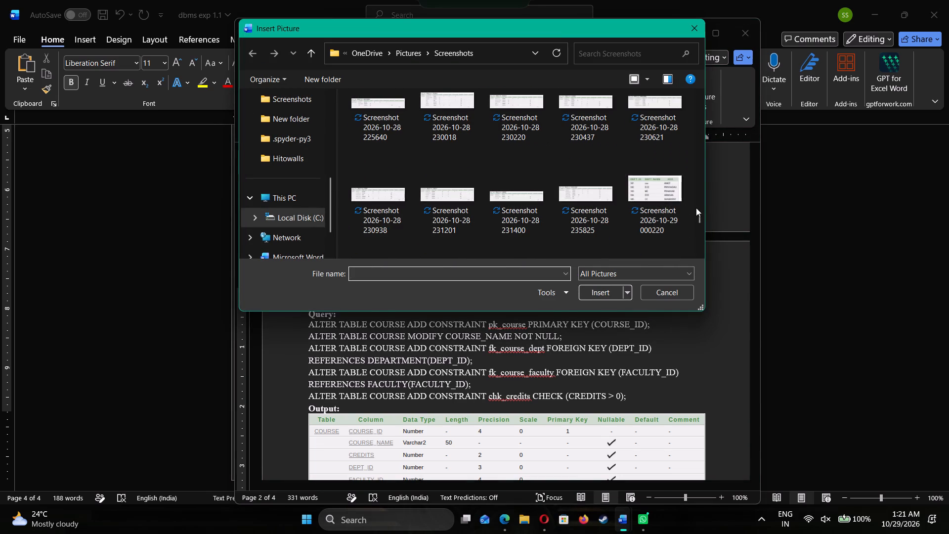
pyautogui.moveTo(700, 211); pyautogui.dragTo(701, 196)
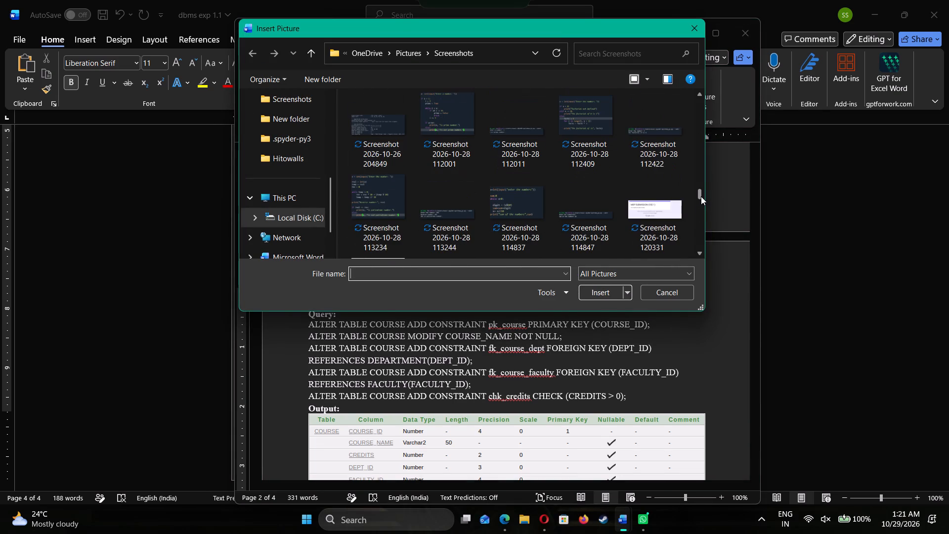
pyautogui.moveTo(699, 193); pyautogui.dragTo(702, 201)
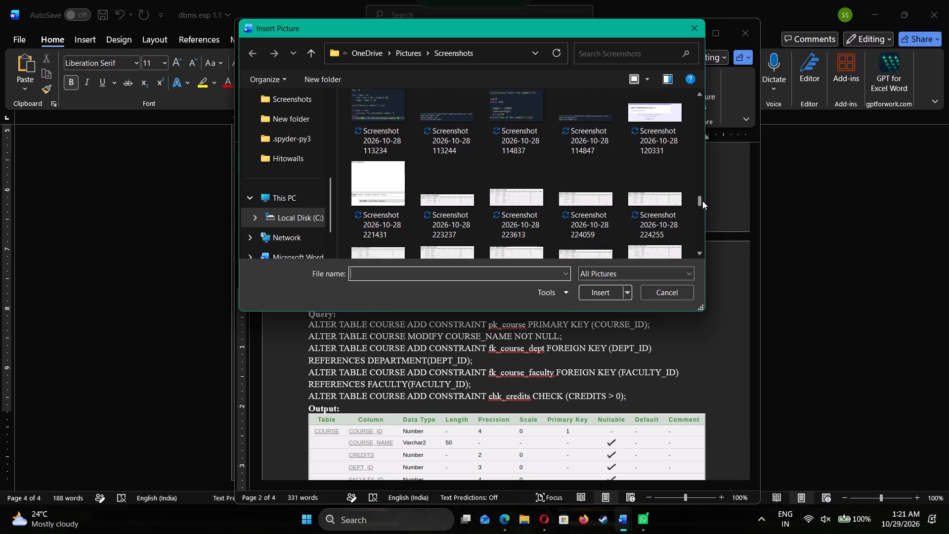
pyautogui.moveTo(702, 201); pyautogui.dragTo(705, 209)
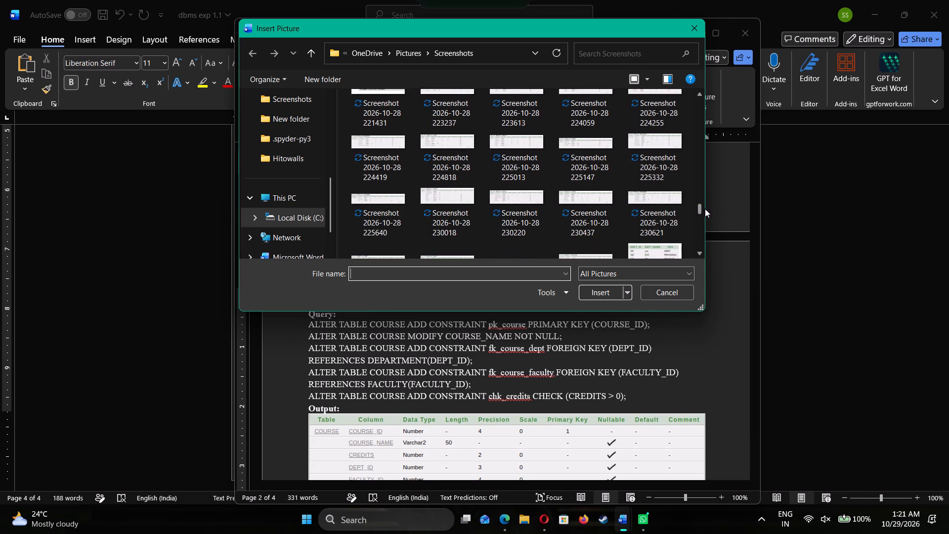
pyautogui.moveTo(705, 209); pyautogui.dragTo(704, 208)
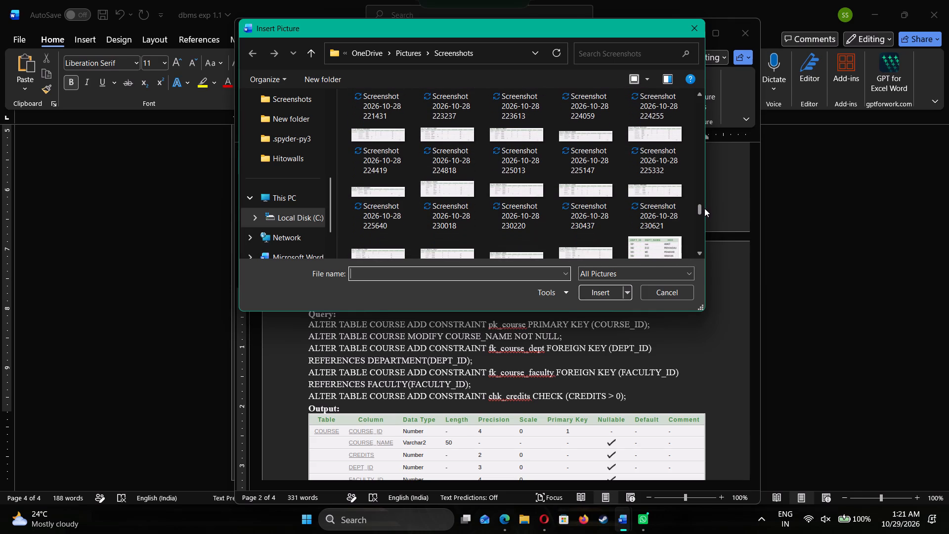
pyautogui.moveTo(704, 208); pyautogui.dragTo(705, 208)
pyautogui.click(529, 222)
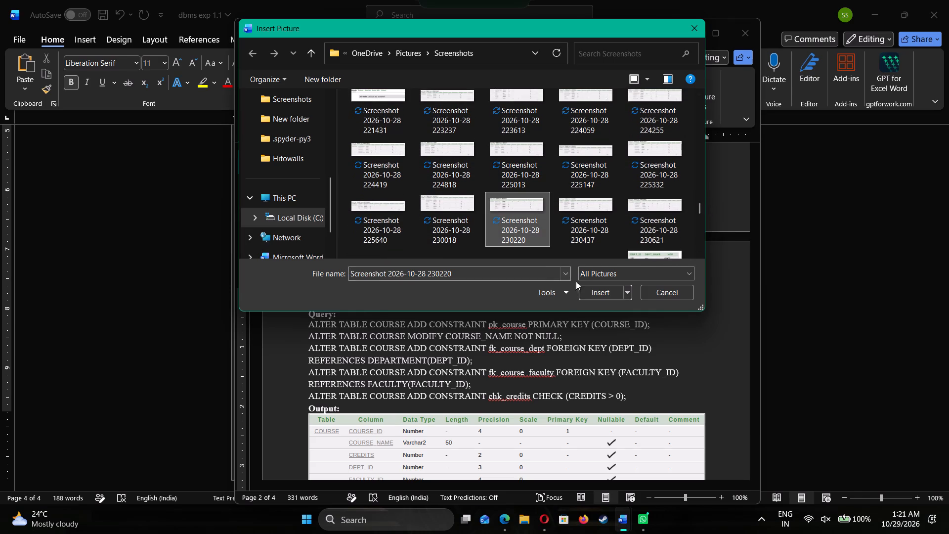
pyautogui.click(596, 293)
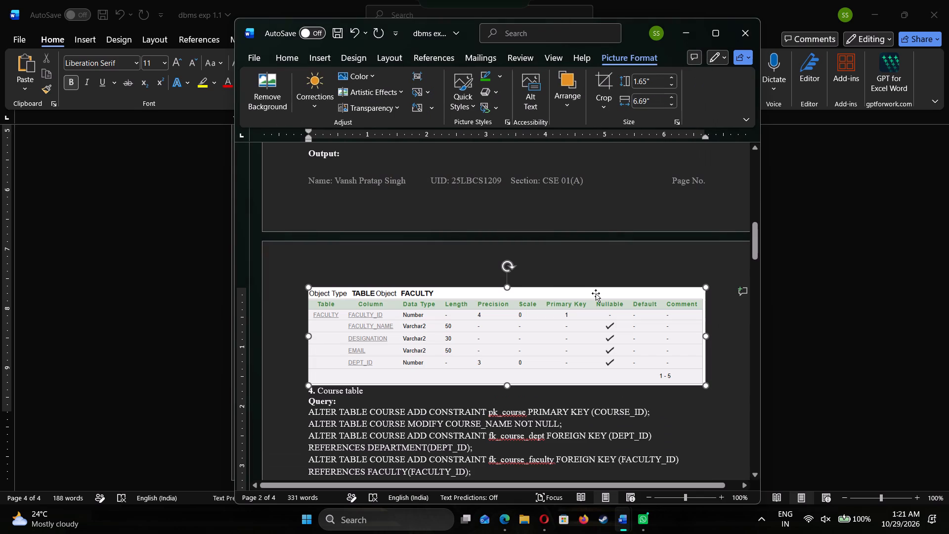
# Add a blank line between the Faculty table's output picture and the Course table heading.
pyautogui.click(727, 371)
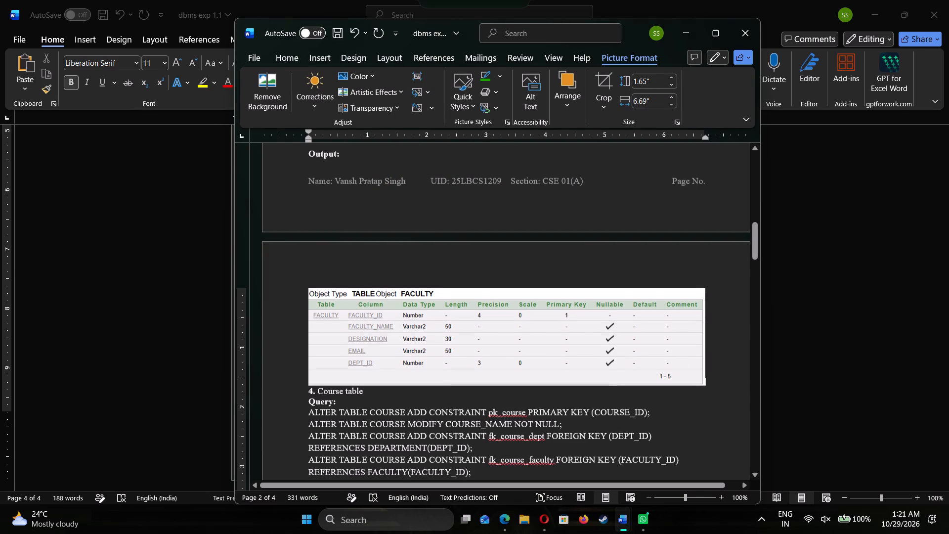
pyautogui.press('Return')
pyautogui.scroll(1, 727, 371)
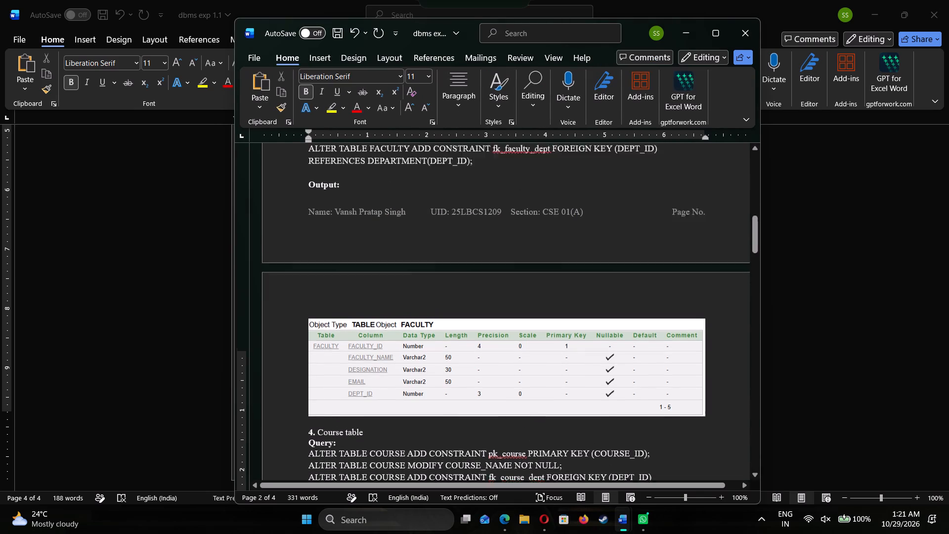
pyautogui.scroll(1, 727, 371)
pyautogui.scroll(-1, 727, 371)
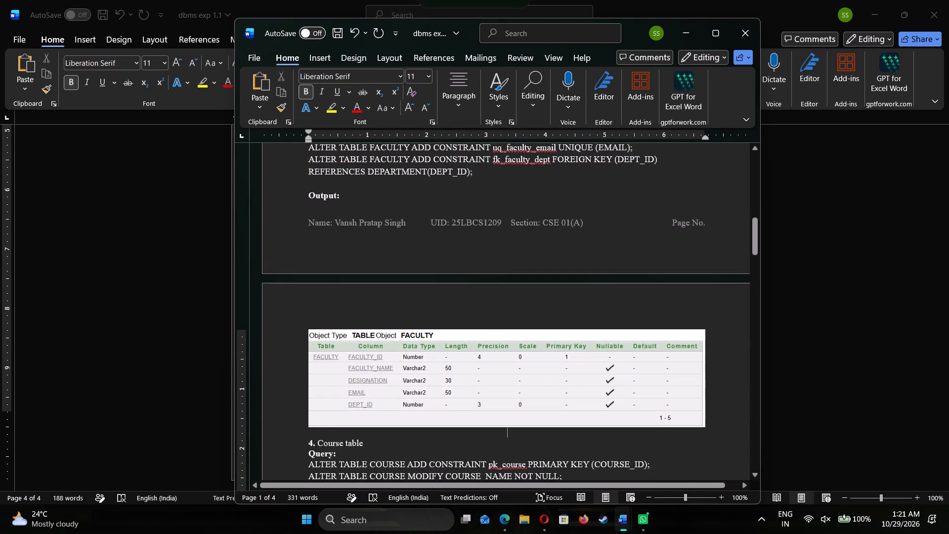
# Add a blank line above and below the Output: label in the Course table section.
pyautogui.scroll(-1, 727, 371)
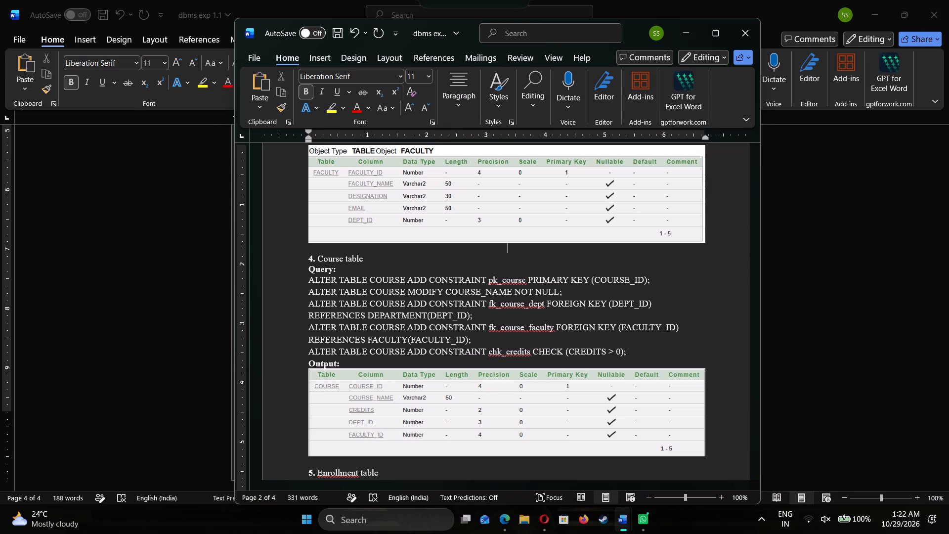
pyautogui.click(642, 350)
pyautogui.press('Return')
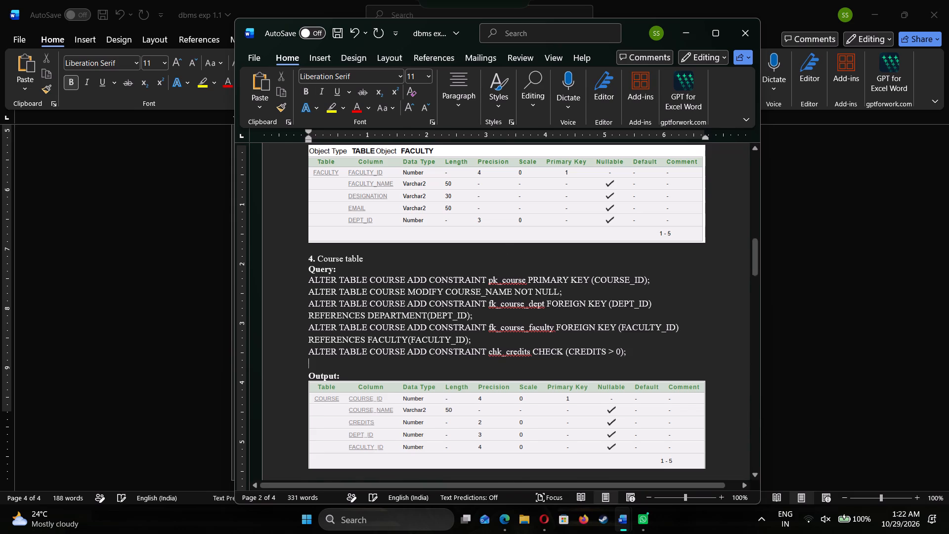
pyautogui.click(544, 370)
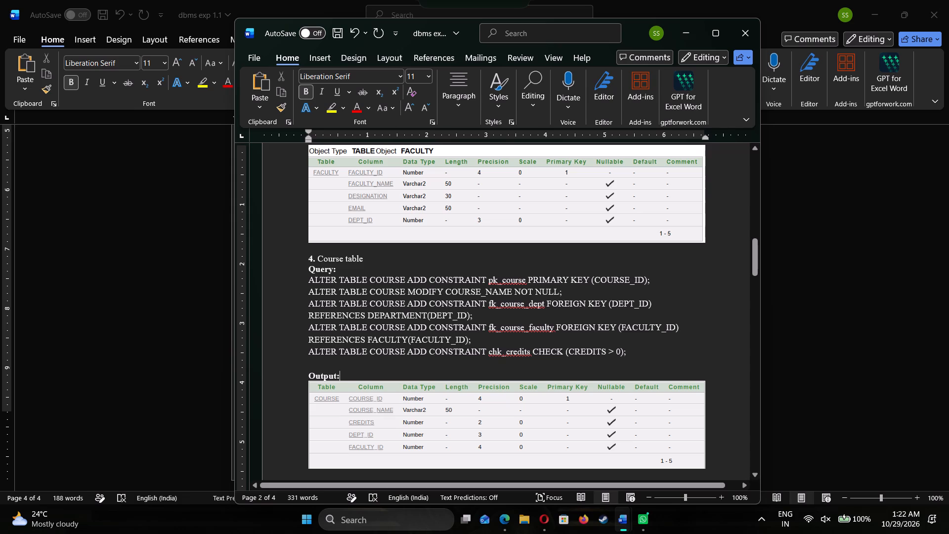
pyautogui.press('Return')
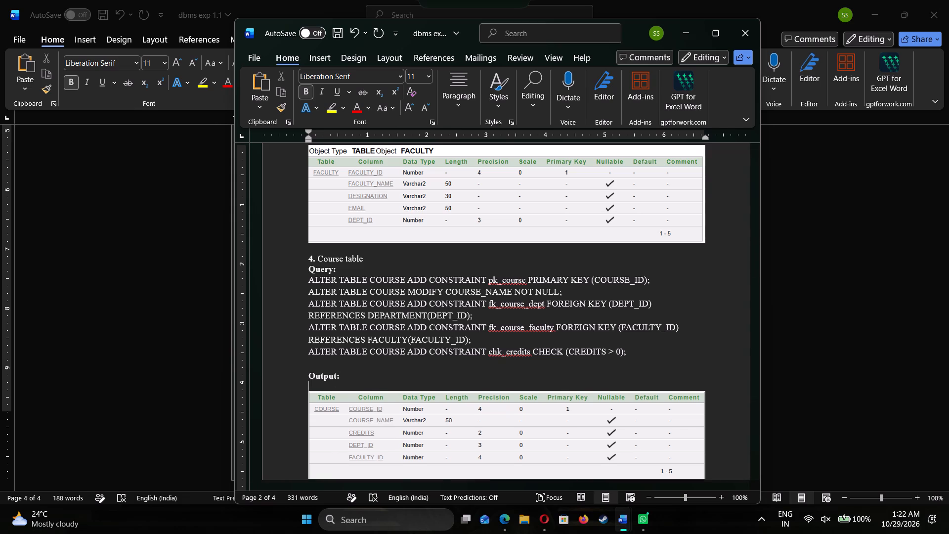
pyautogui.scroll(-1, 542, 354)
pyautogui.click(538, 317)
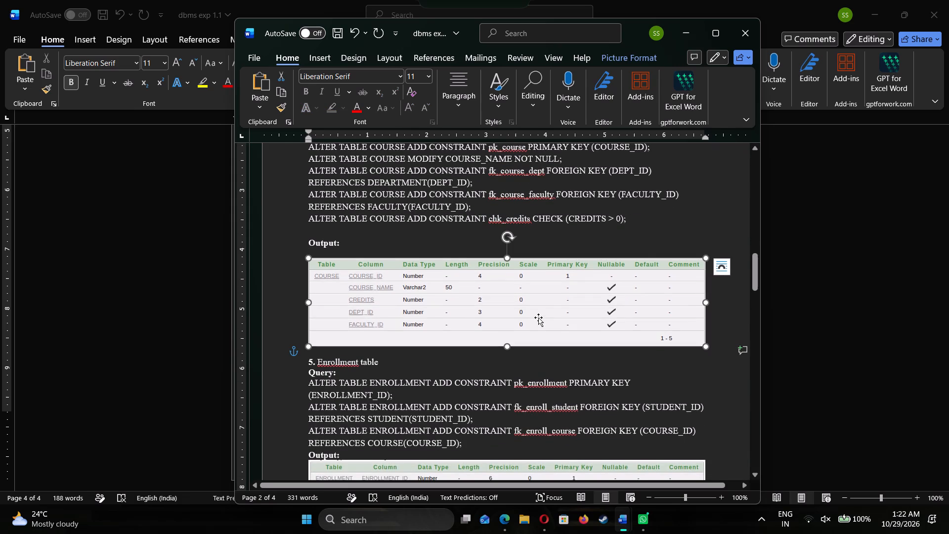
pyautogui.press('BackSpace')
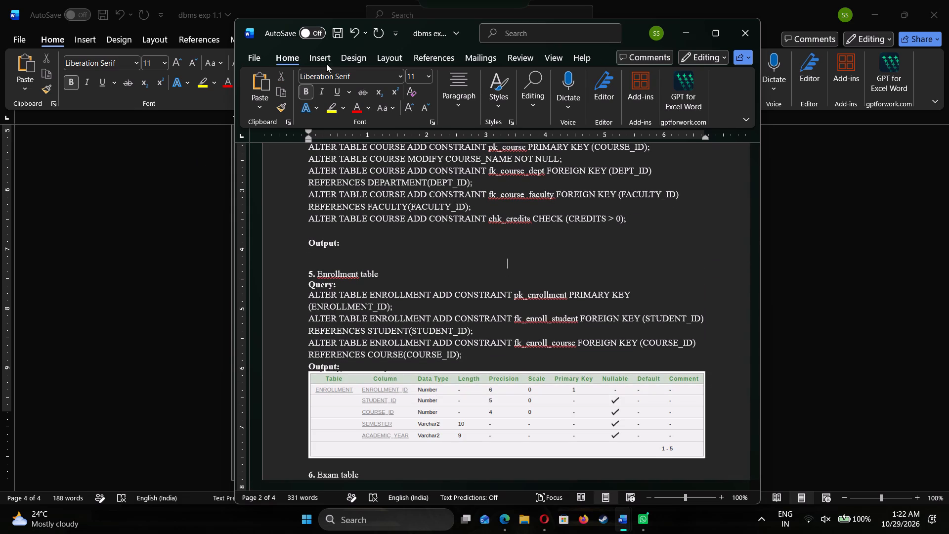
pyautogui.click(322, 57)
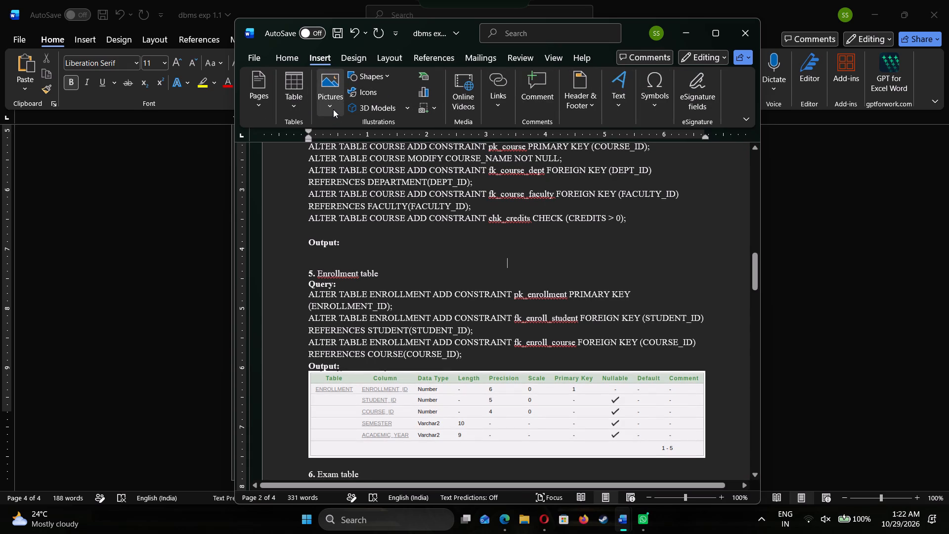
pyautogui.click(333, 109)
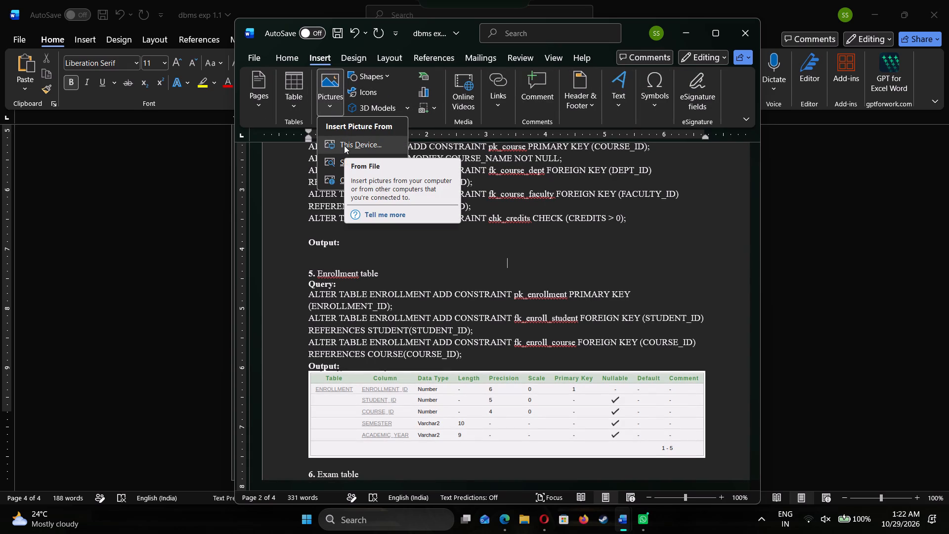
pyautogui.click(344, 145)
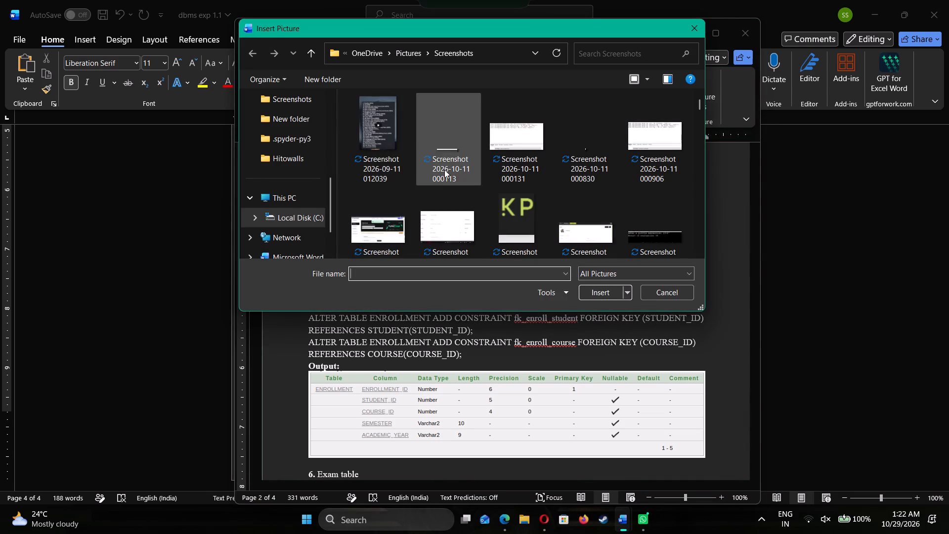
pyautogui.scroll(-5, 476, 186)
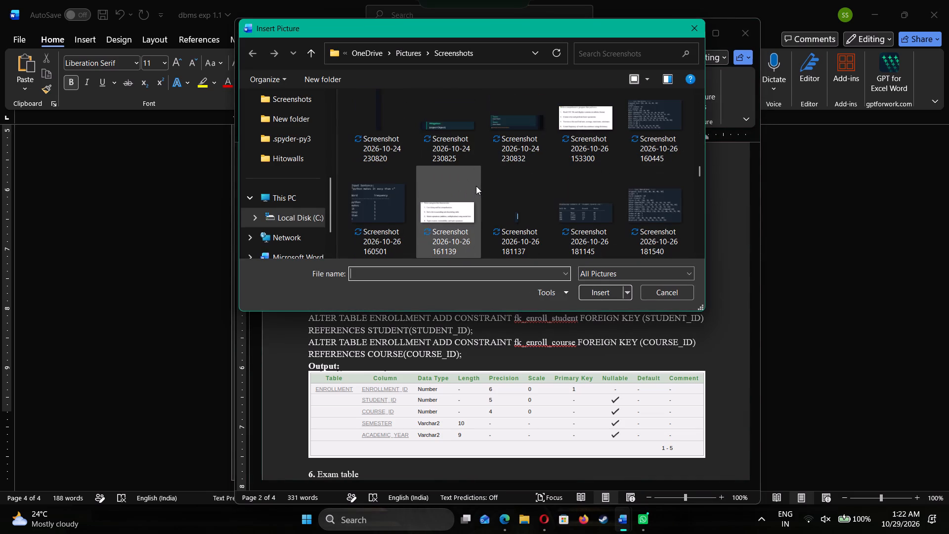
pyautogui.scroll(-3, 476, 186)
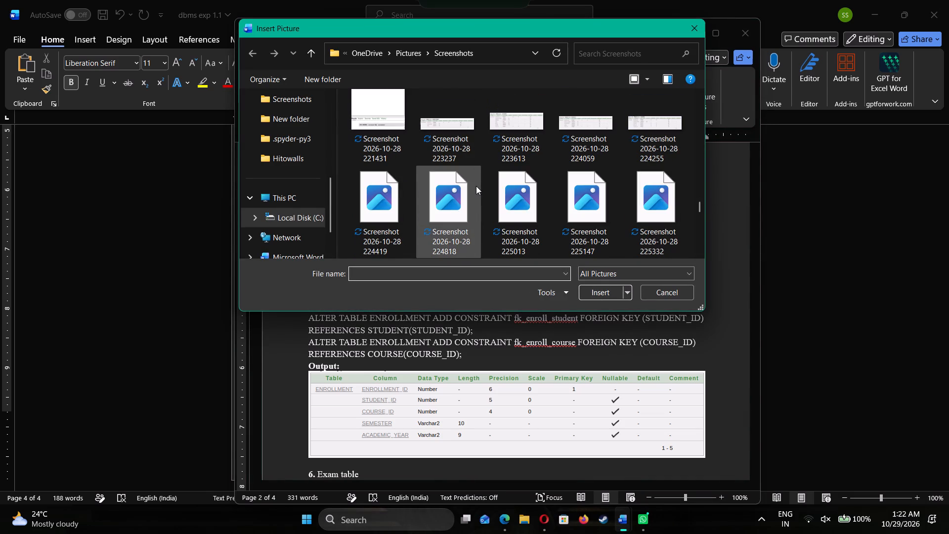
pyautogui.moveTo(698, 207); pyautogui.dragTo(700, 212)
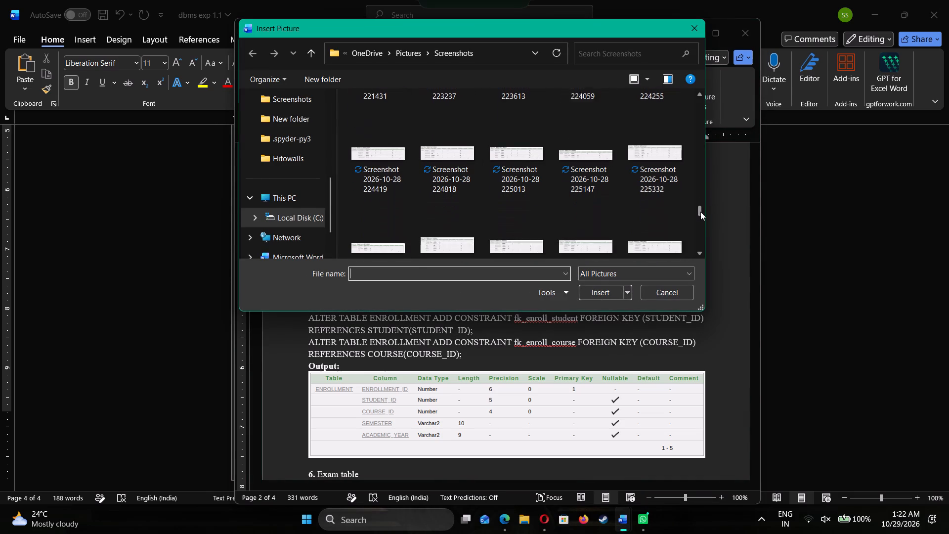
pyautogui.moveTo(700, 212); pyautogui.dragTo(703, 215)
pyautogui.click(607, 201)
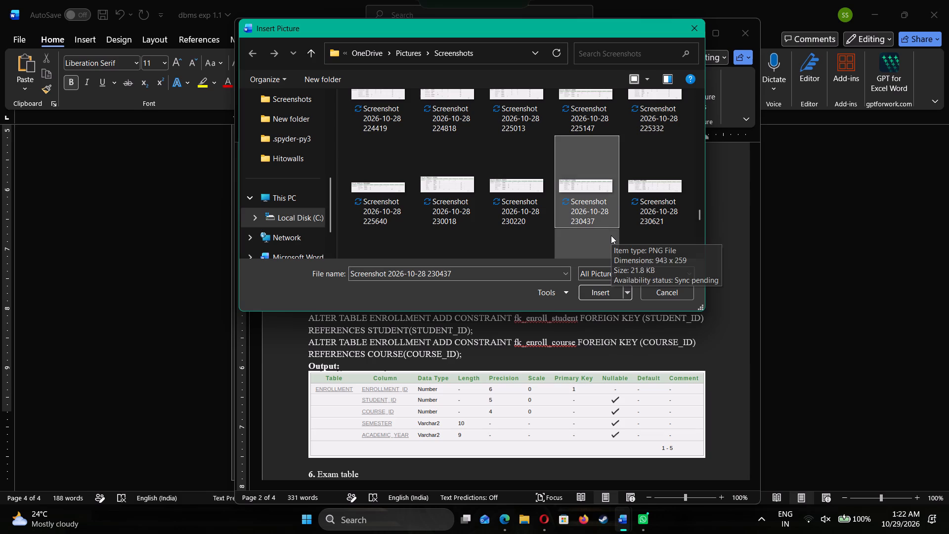
pyautogui.click(606, 295)
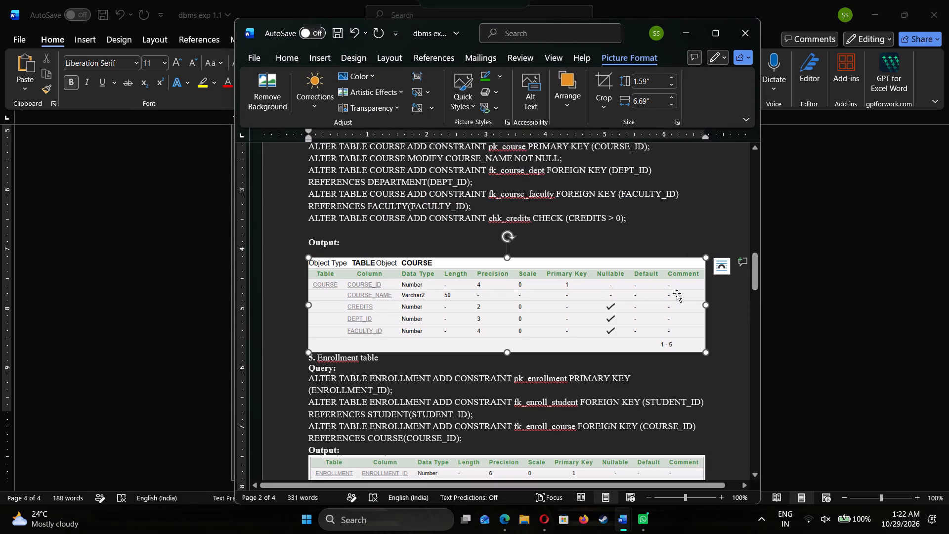
# Add a blank line between the Course table's output picture and the Enrollment table heading.
pyautogui.click(724, 325)
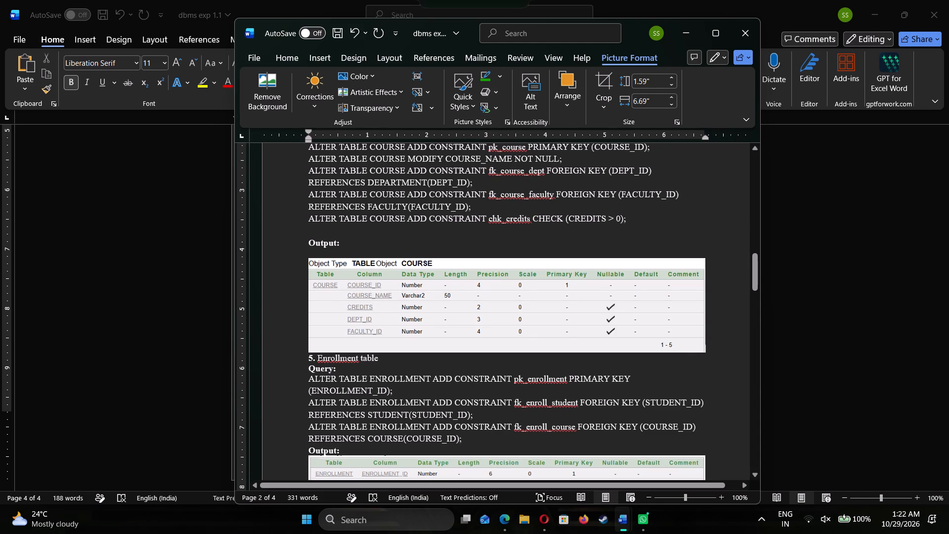
pyautogui.press('Return')
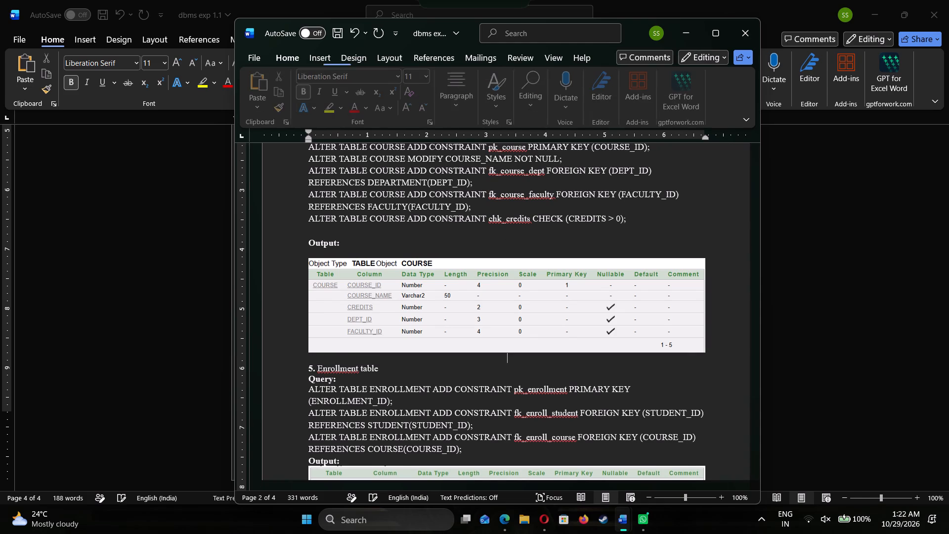
# Add a blank line above and below the Output: label in the Enrollment table section.
pyautogui.scroll(-1, 724, 325)
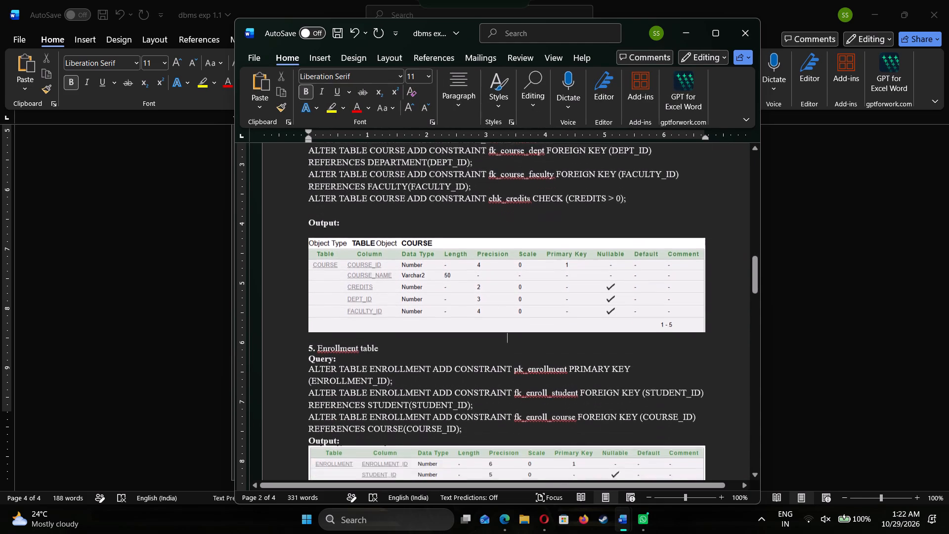
pyautogui.scroll(-1, 724, 325)
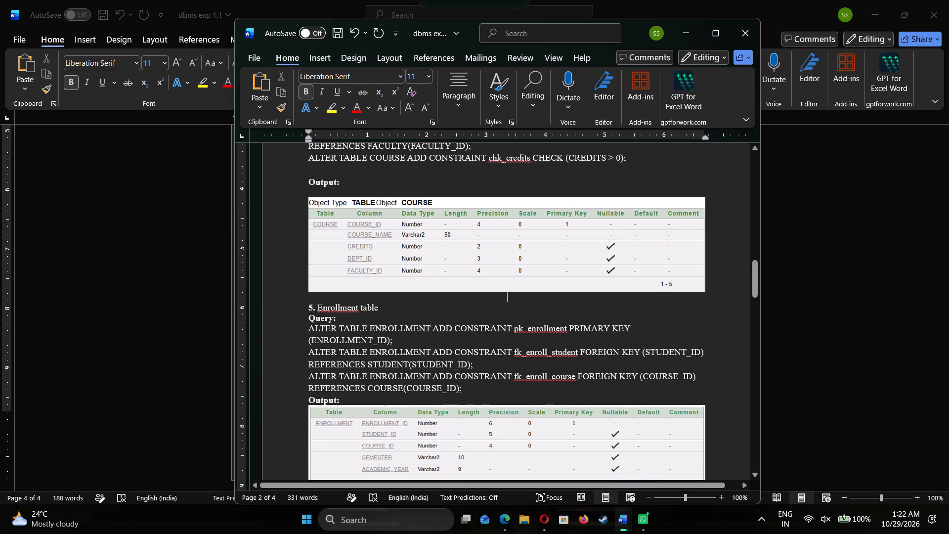
pyautogui.click(474, 390)
pyautogui.press('Return')
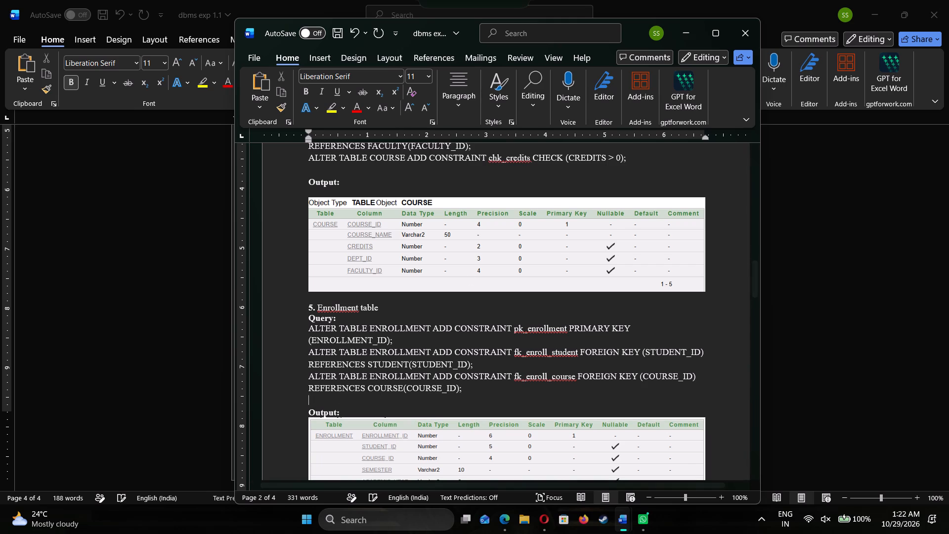
pyautogui.click(412, 408)
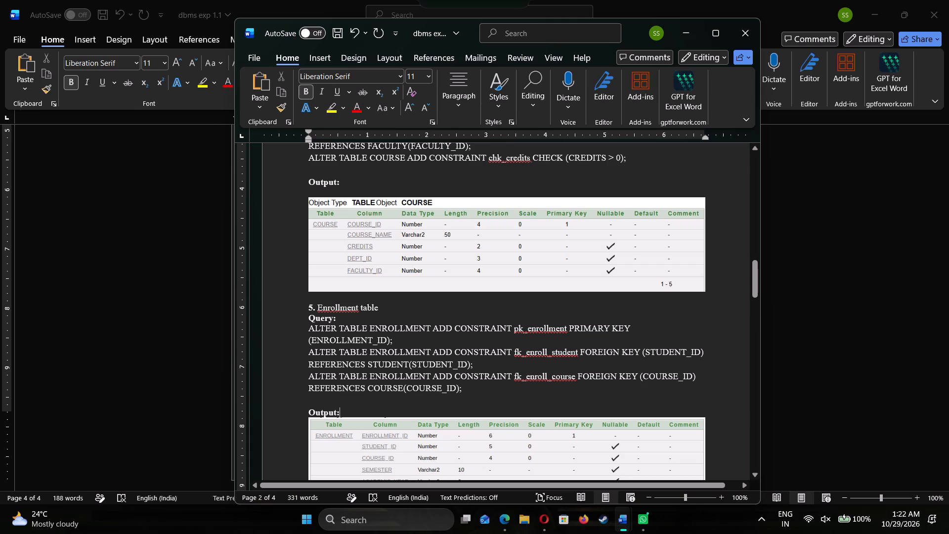
pyautogui.press('Return')
pyautogui.scroll(-1, 412, 408)
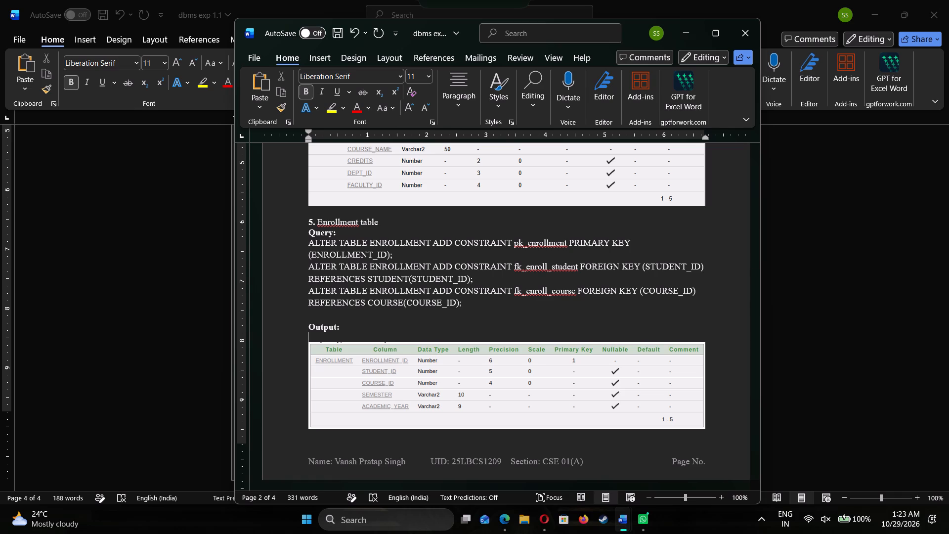
pyautogui.click(489, 390)
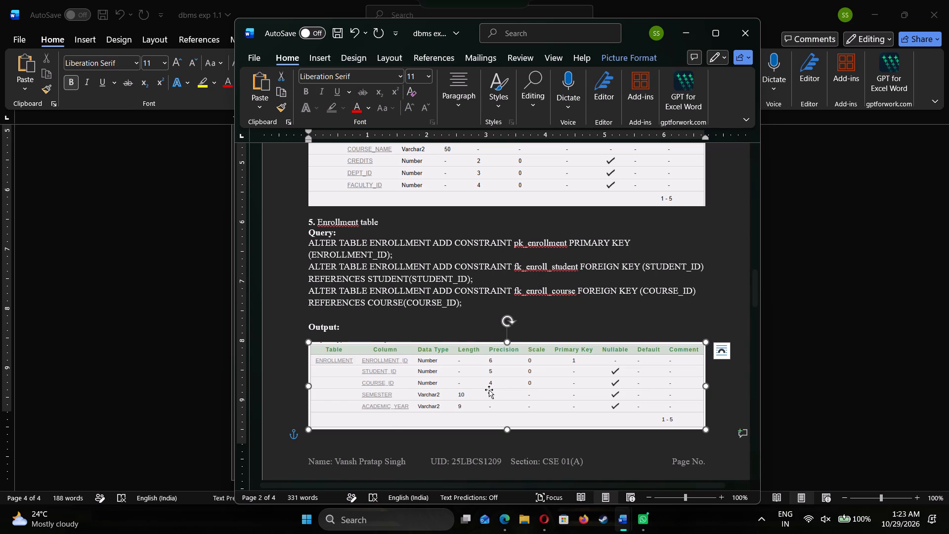
pyautogui.press('BackSpace')
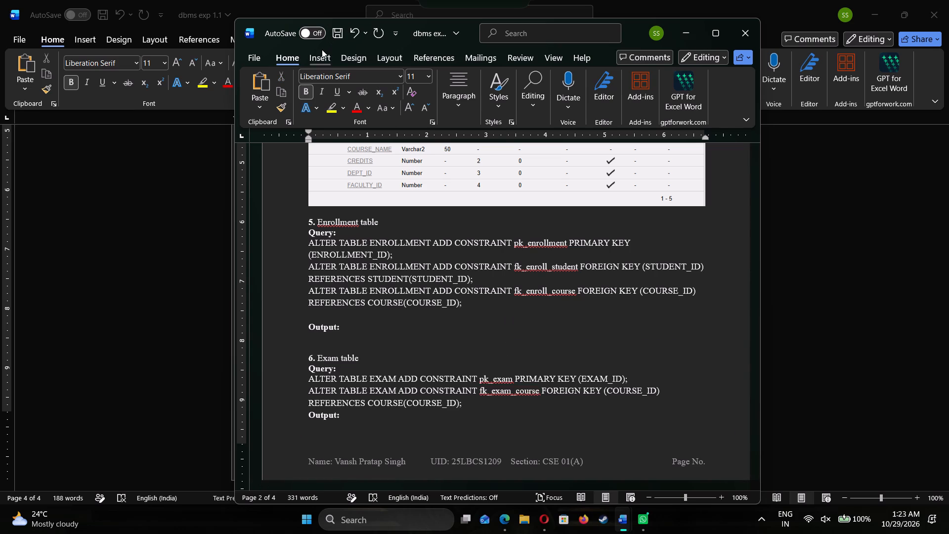
pyautogui.click(322, 50)
pyautogui.click(335, 109)
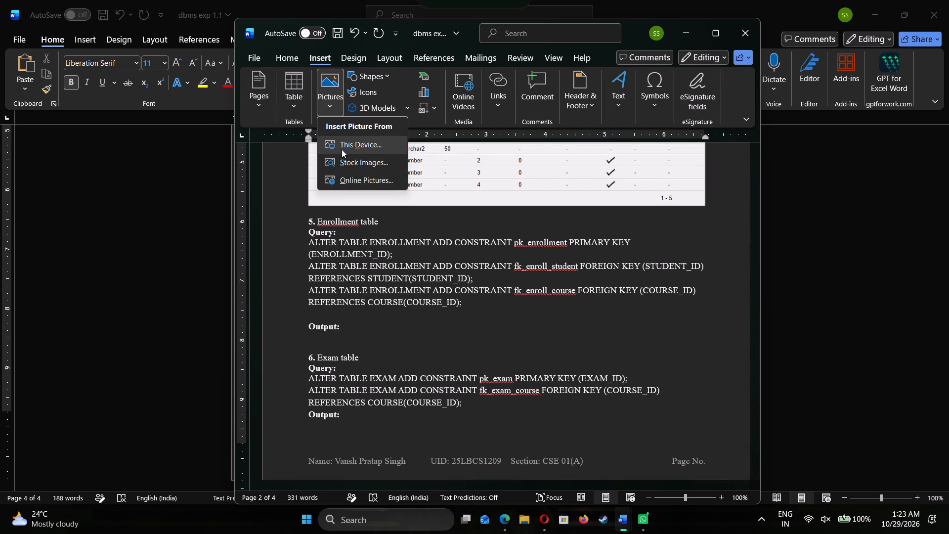
pyautogui.click(342, 151)
pyautogui.scroll(-2, 484, 196)
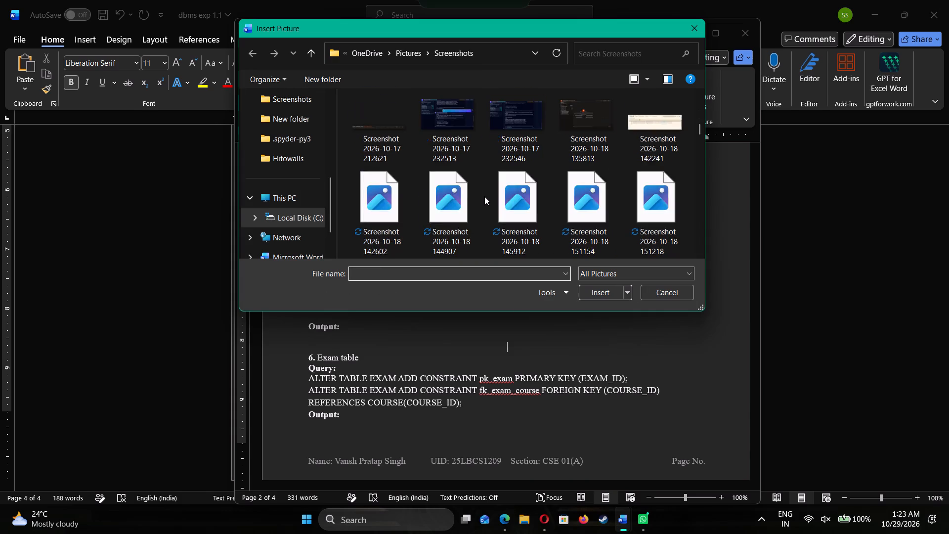
pyautogui.scroll(-4, 484, 196)
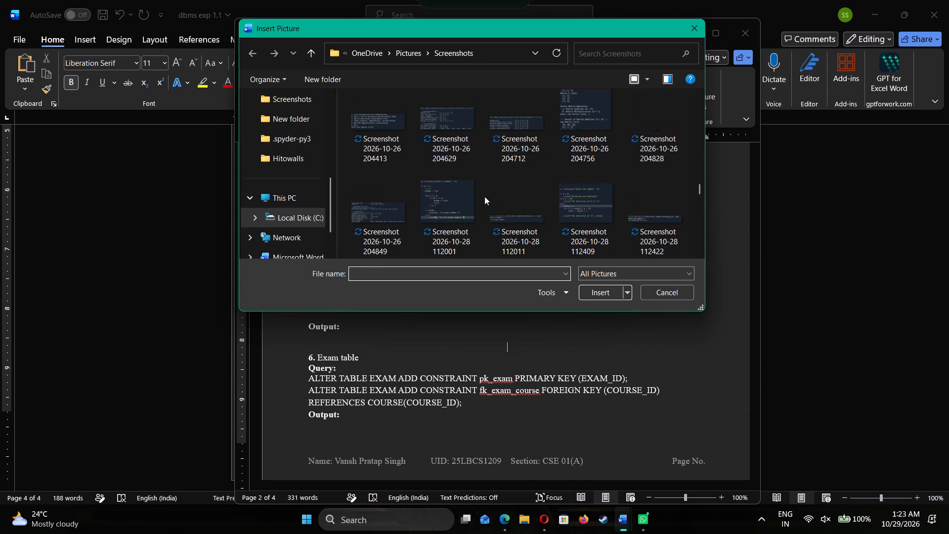
pyautogui.scroll(-1, 484, 196)
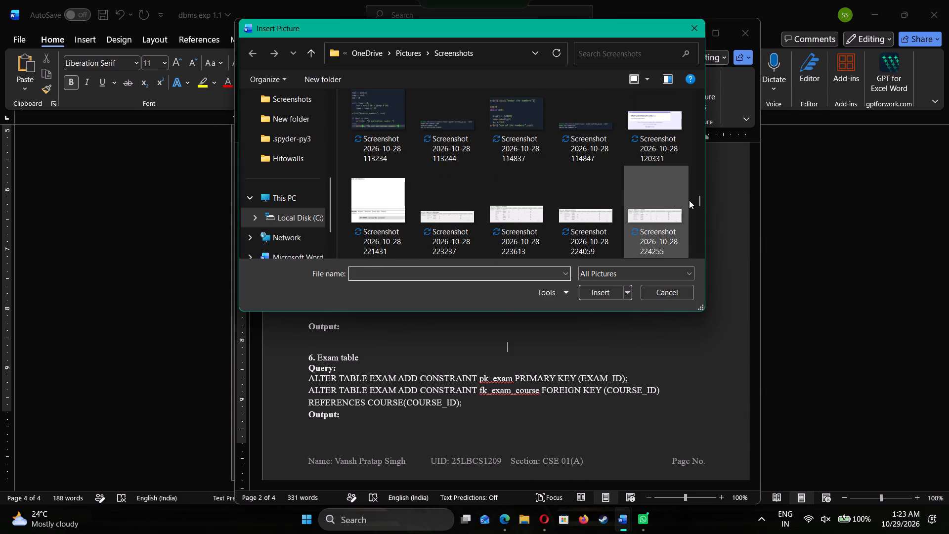
pyautogui.moveTo(698, 201); pyautogui.dragTo(700, 209)
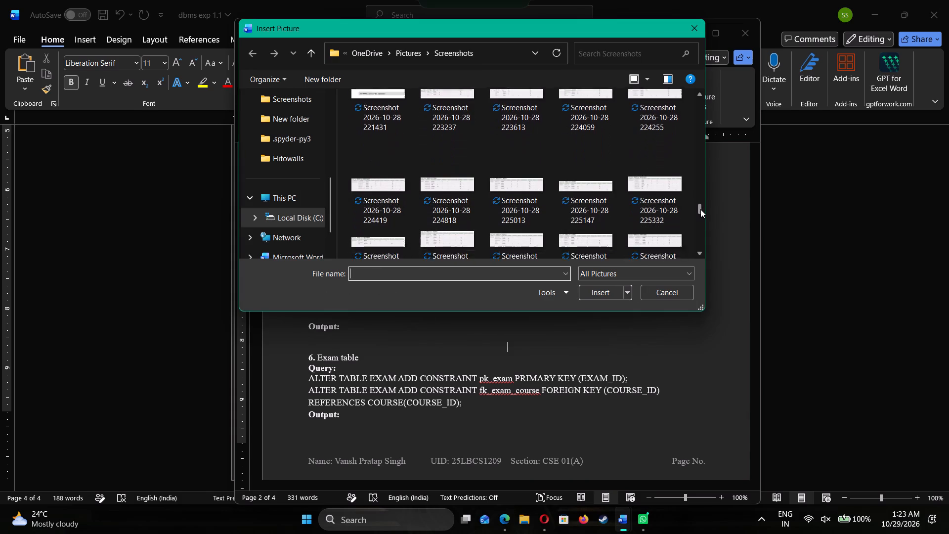
pyautogui.moveTo(700, 209); pyautogui.dragTo(700, 210)
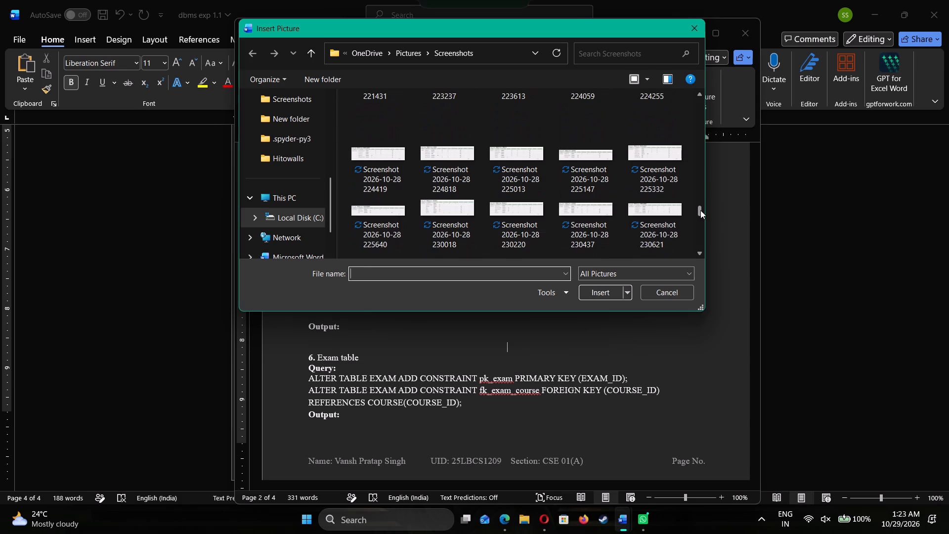
pyautogui.moveTo(700, 210); pyautogui.dragTo(701, 212)
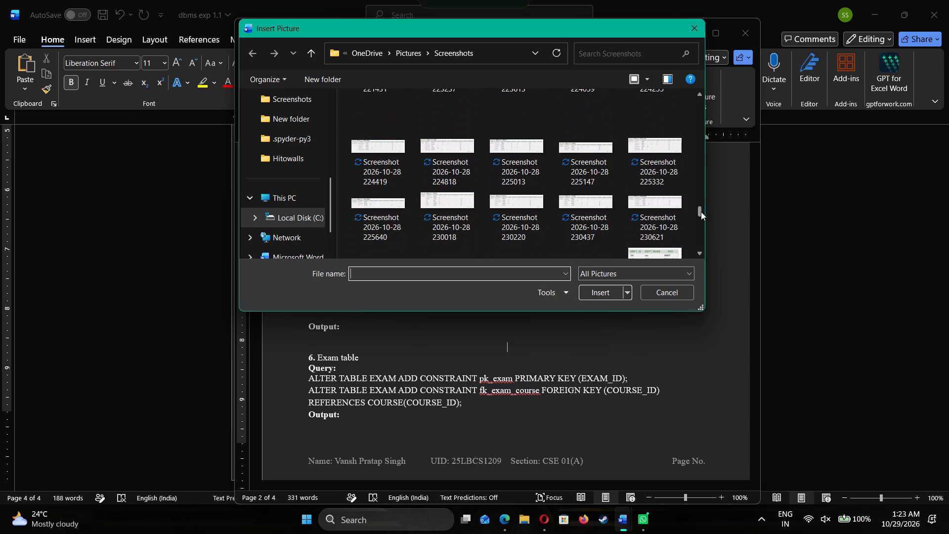
pyautogui.moveTo(701, 212); pyautogui.dragTo(700, 211)
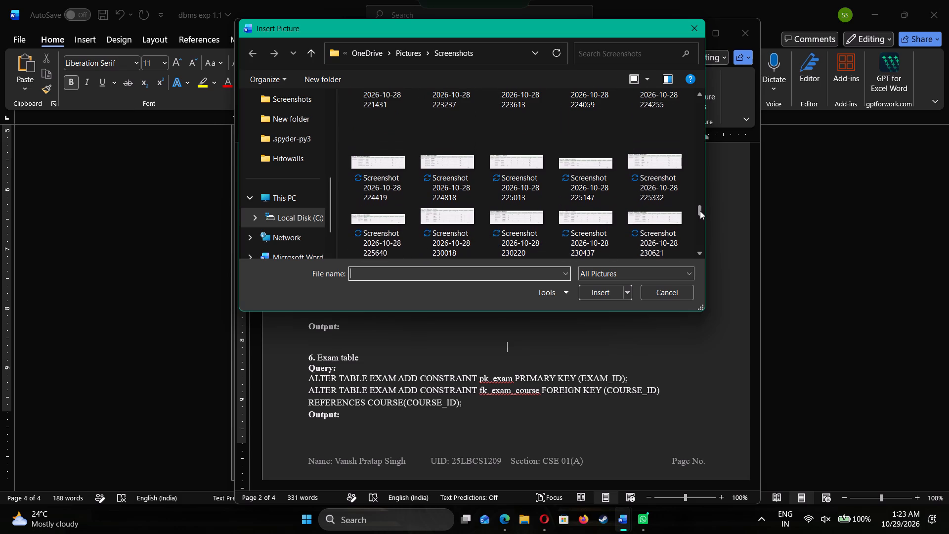
pyautogui.moveTo(700, 211); pyautogui.dragTo(700, 209)
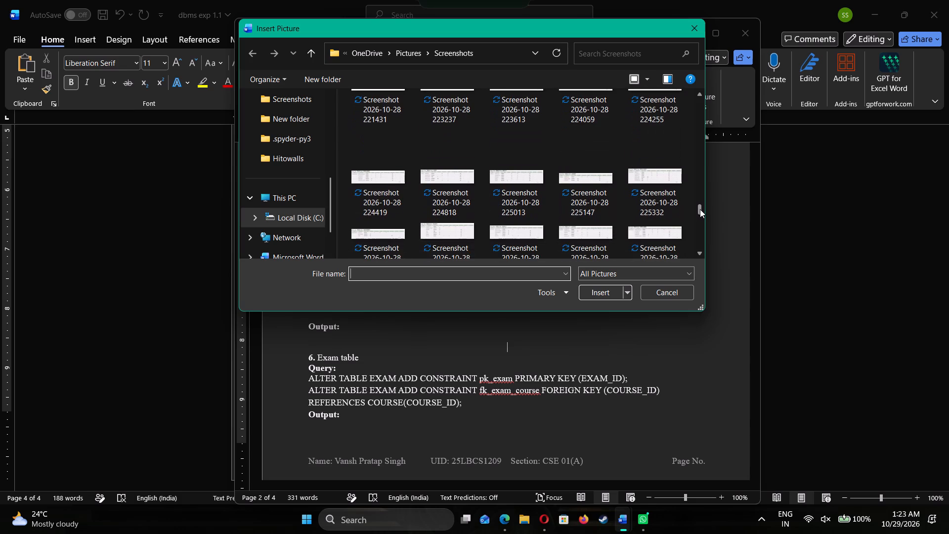
pyautogui.moveTo(700, 209); pyautogui.dragTo(700, 210)
pyautogui.click(674, 218)
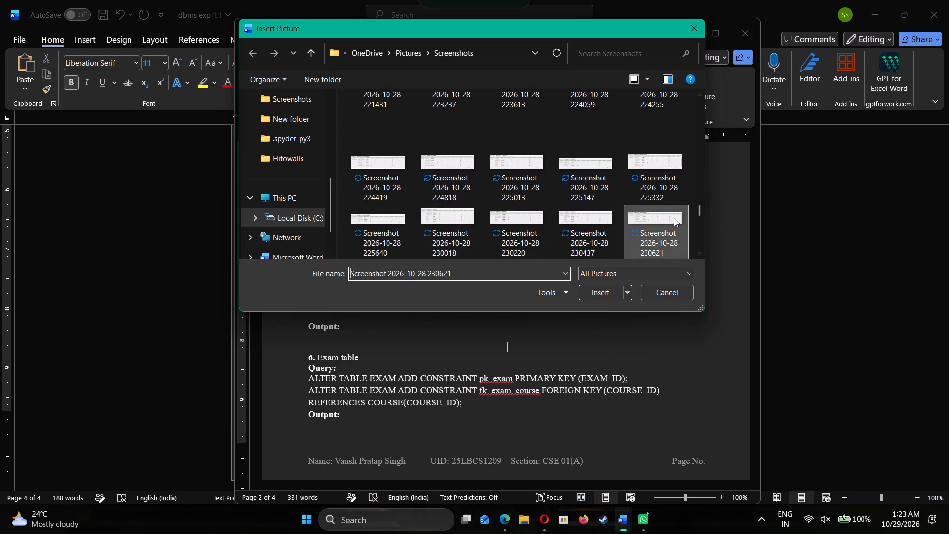
pyautogui.click(604, 294)
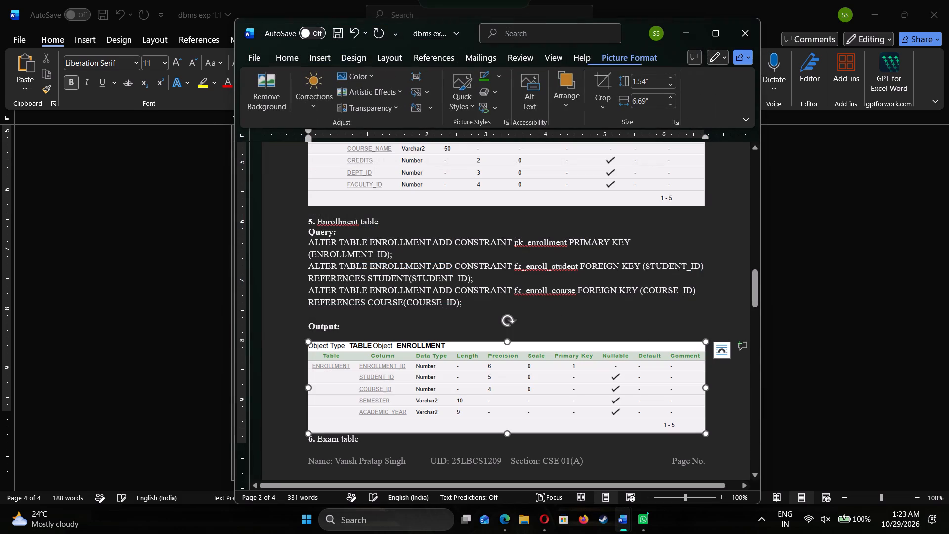
# Add a blank line between the Enrollment table's output picture and the Exam table heading.
pyautogui.scroll(-1, 604, 294)
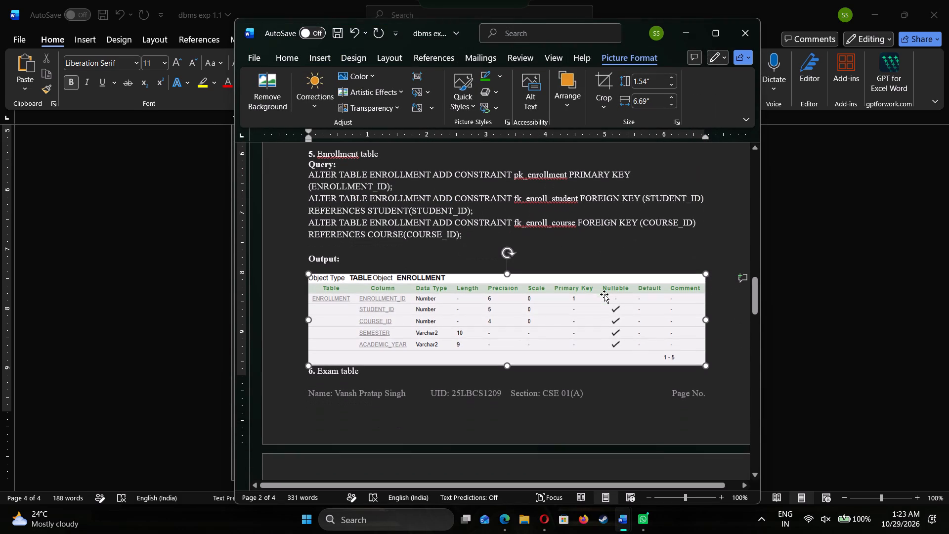
pyautogui.click(717, 354)
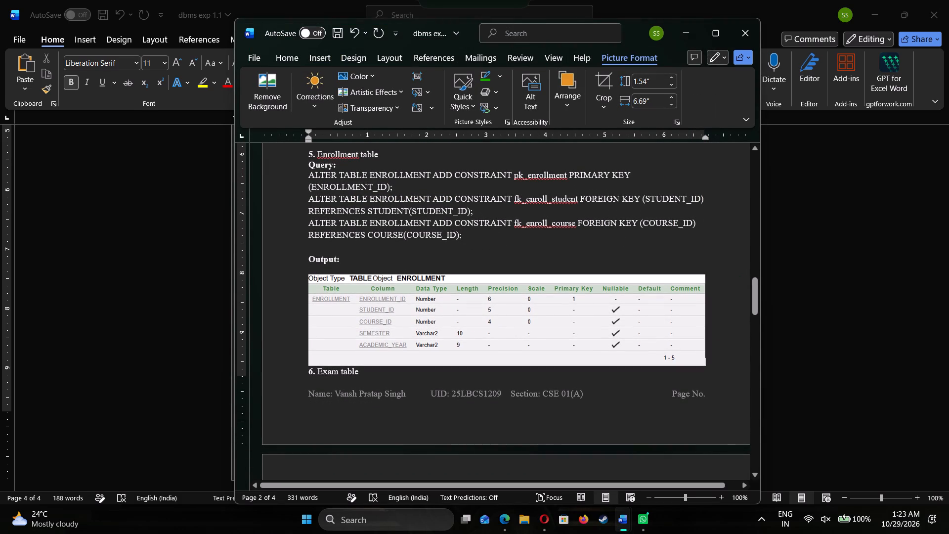
pyautogui.press('Return')
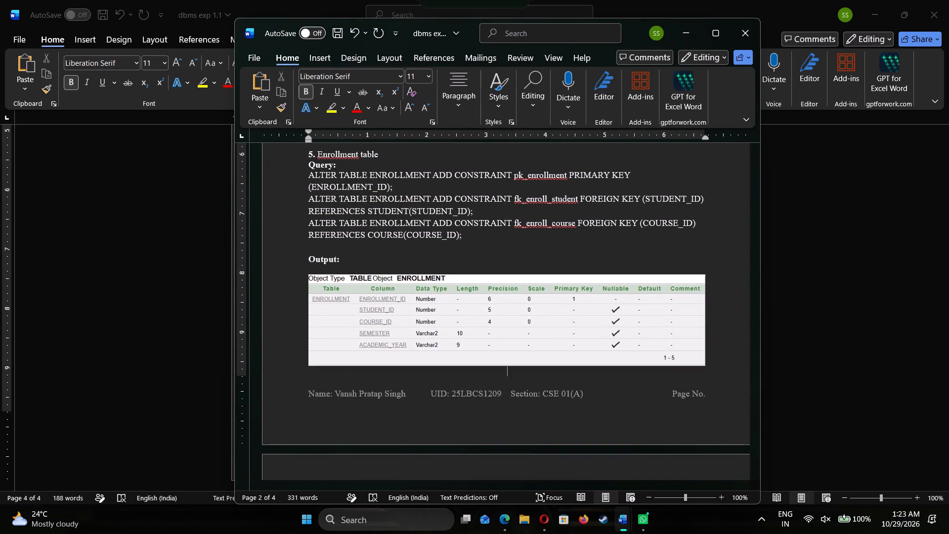
# Add a blank line above and below the Output: label in the Exam table section.
pyautogui.scroll(-1, 717, 354)
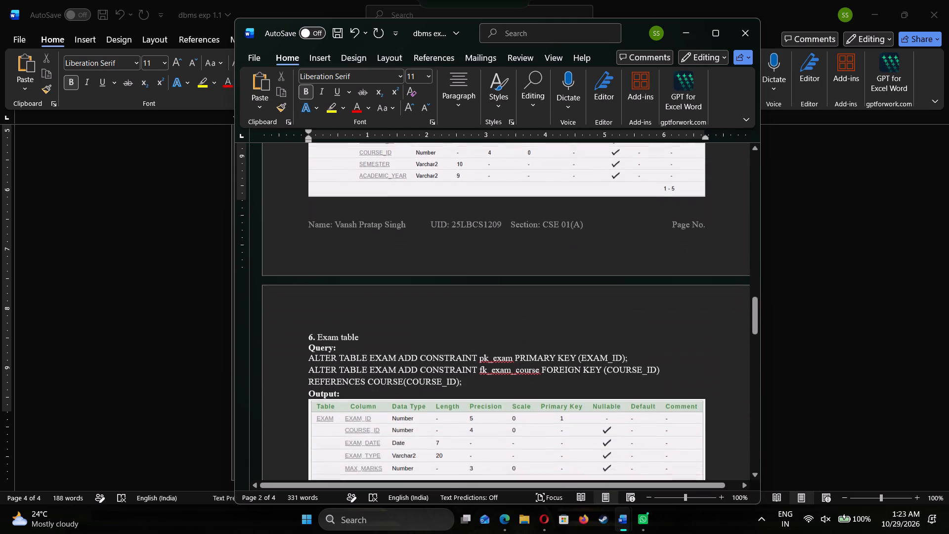
pyautogui.scroll(-1, 717, 354)
pyautogui.click(494, 362)
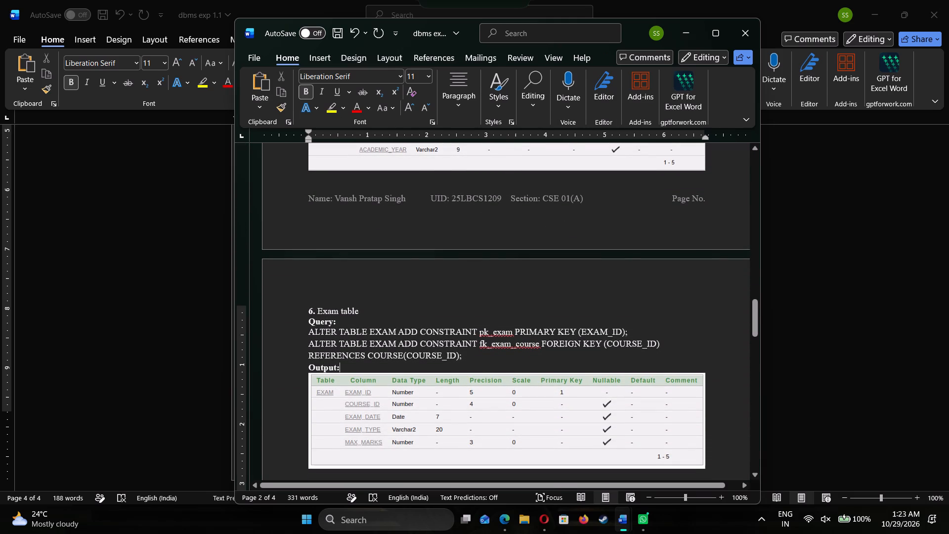
pyautogui.click(480, 357)
pyautogui.press('Return')
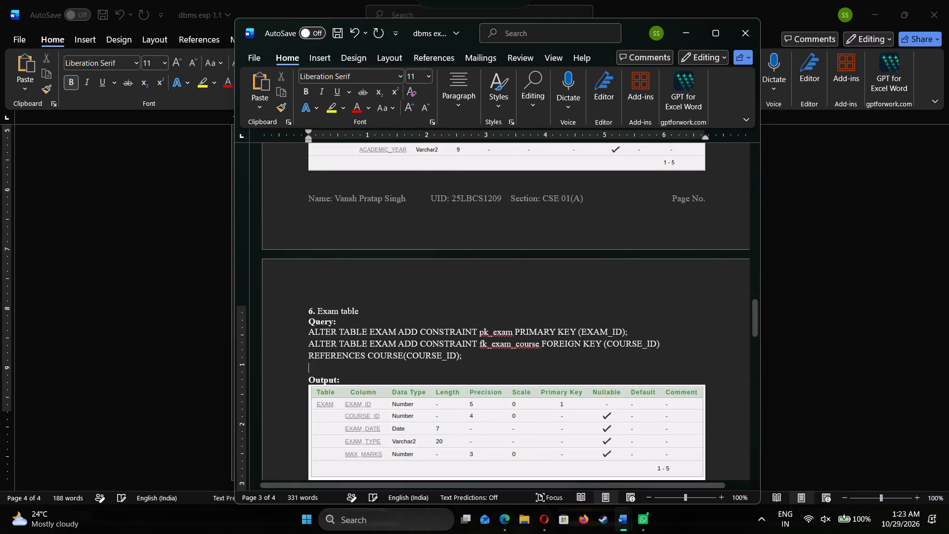
pyautogui.click(340, 378)
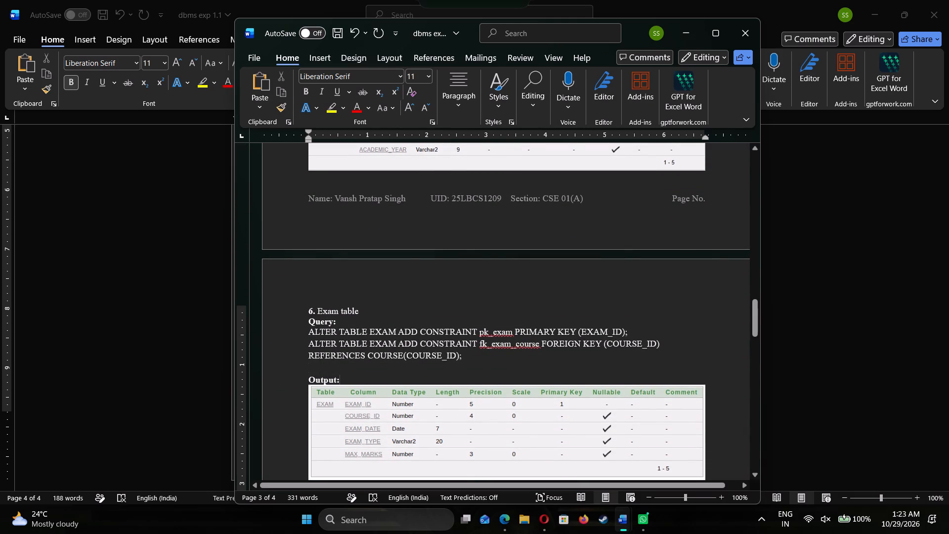
pyautogui.press('Return')
pyautogui.scroll(-1, 340, 378)
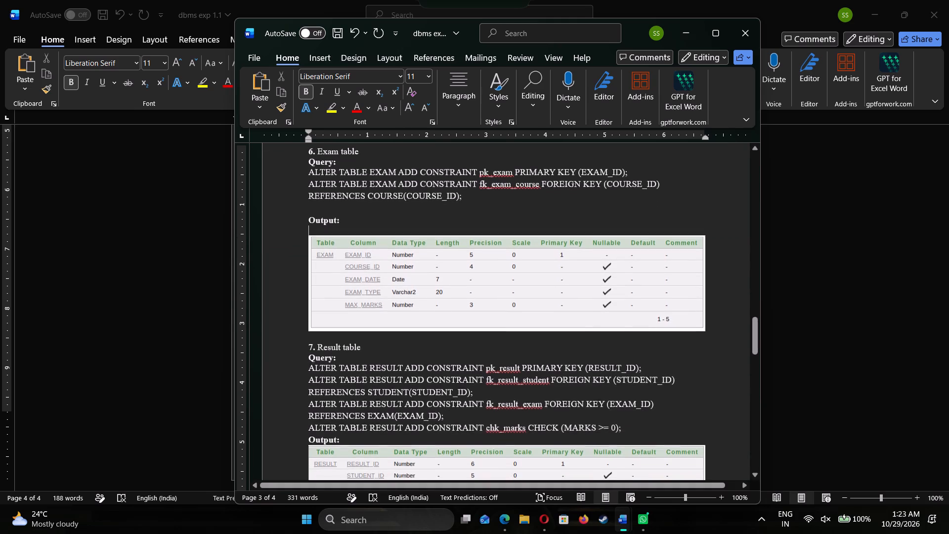
pyautogui.click(375, 305)
pyautogui.press('BackSpace')
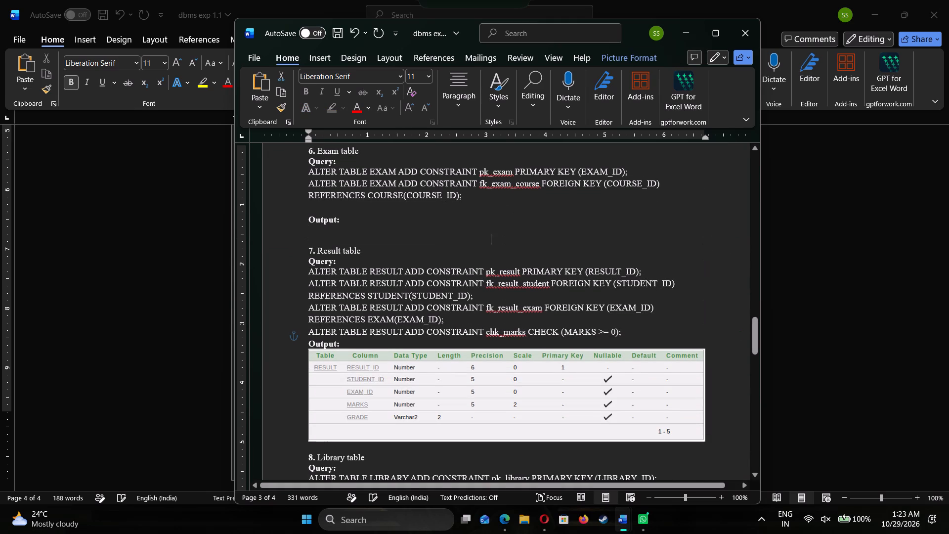
pyautogui.click(325, 58)
pyautogui.click(328, 109)
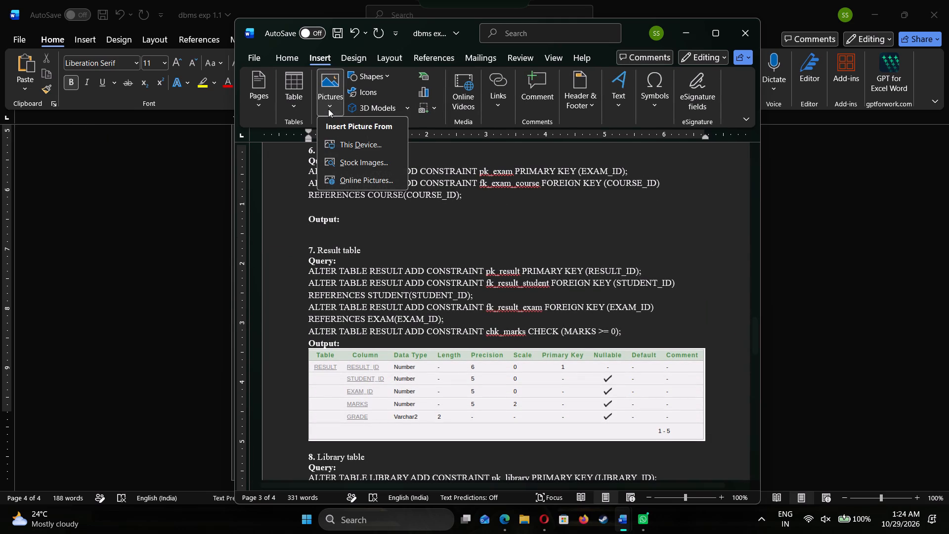
pyautogui.click(352, 147)
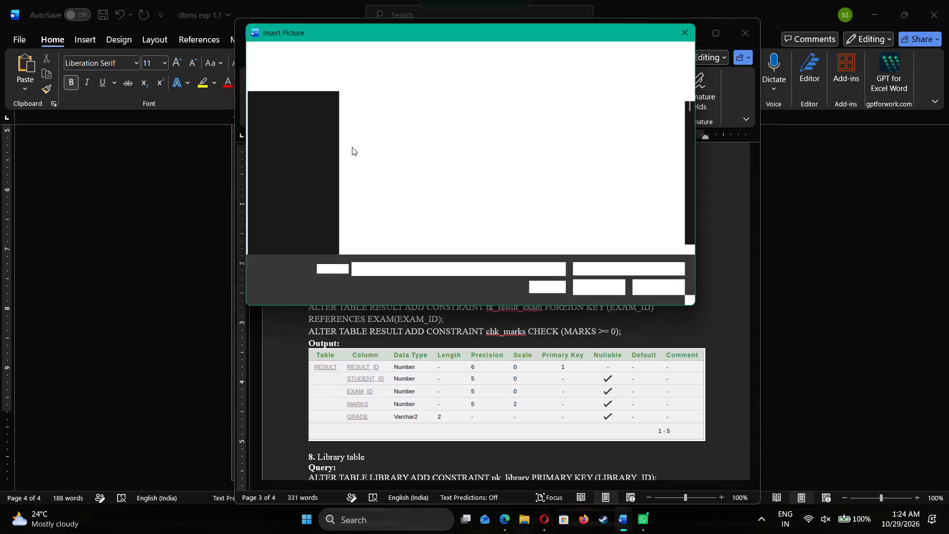
pyautogui.scroll(-7, 461, 191)
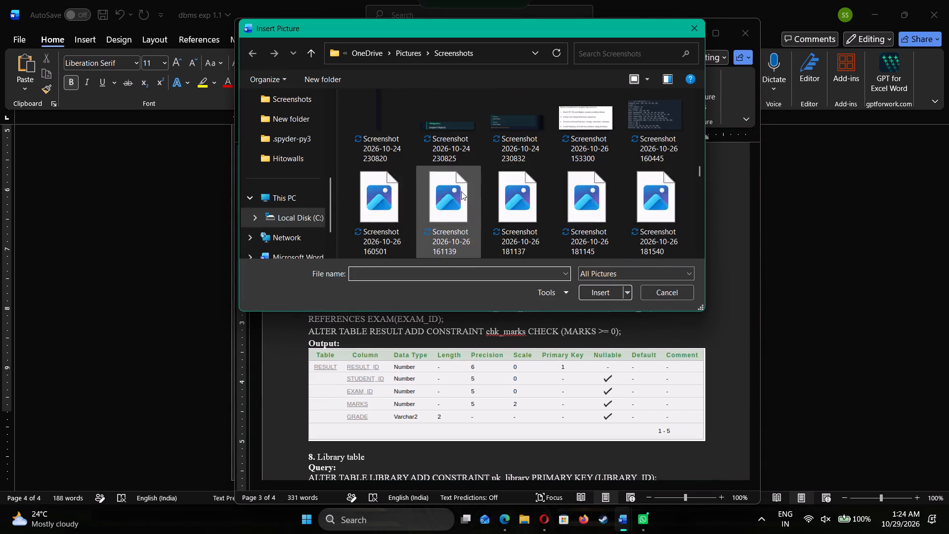
pyautogui.scroll(-2, 461, 191)
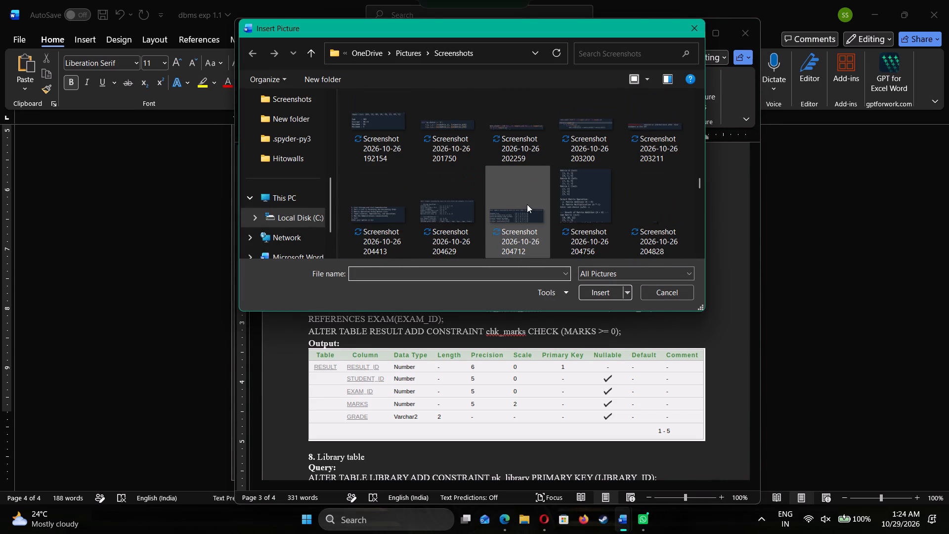
pyautogui.scroll(-2, 527, 204)
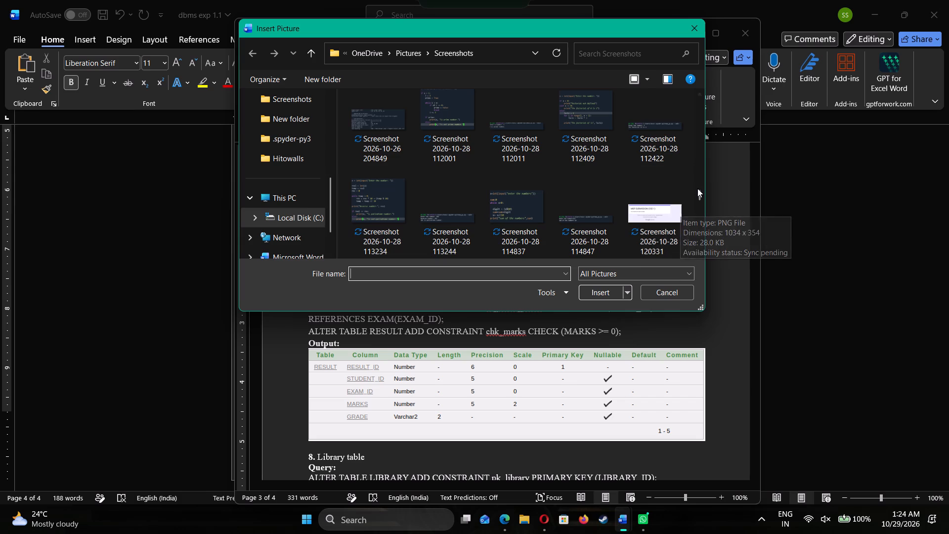
pyautogui.moveTo(699, 191); pyautogui.dragTo(701, 202)
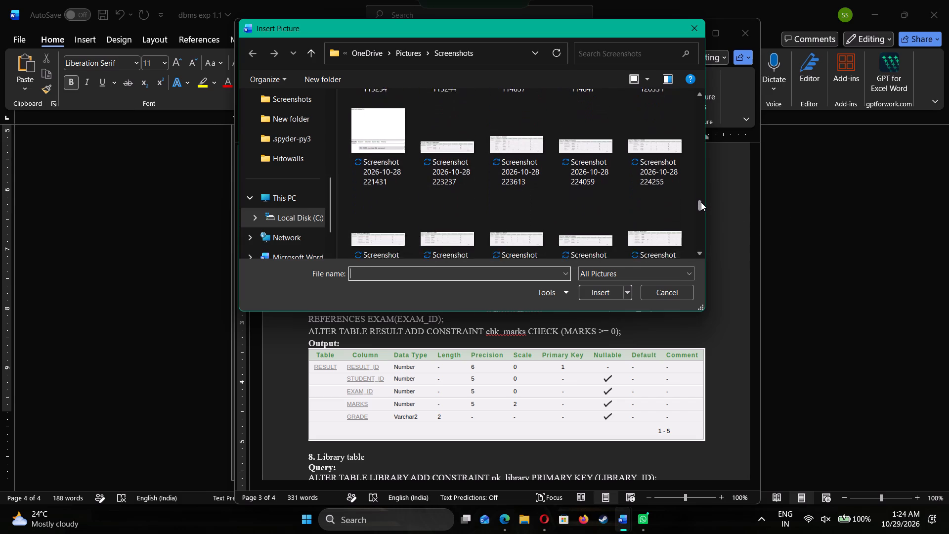
pyautogui.moveTo(701, 202); pyautogui.dragTo(703, 211)
pyautogui.click(391, 252)
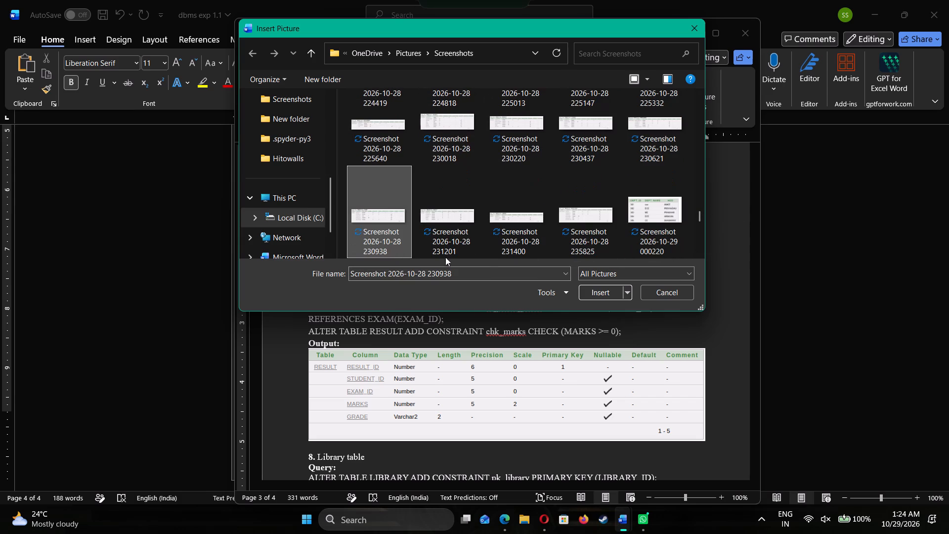
pyautogui.click(601, 293)
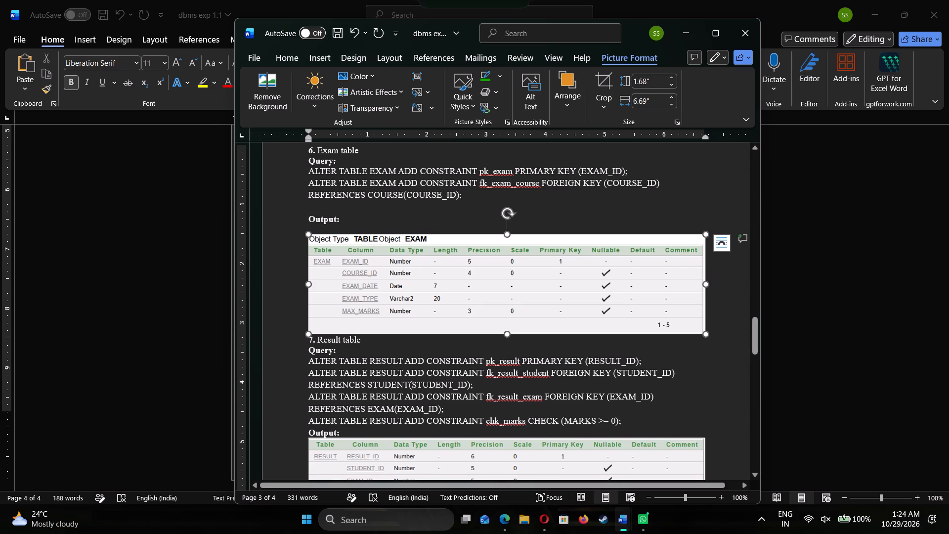
# Add a blank line between the Exam table's output picture and the Result table heading.
pyautogui.click(716, 318)
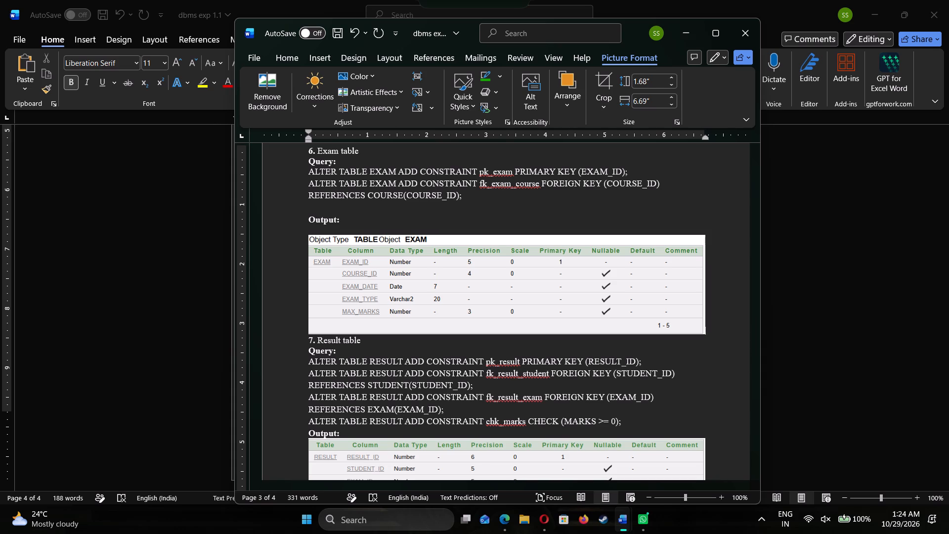
pyautogui.click(716, 318)
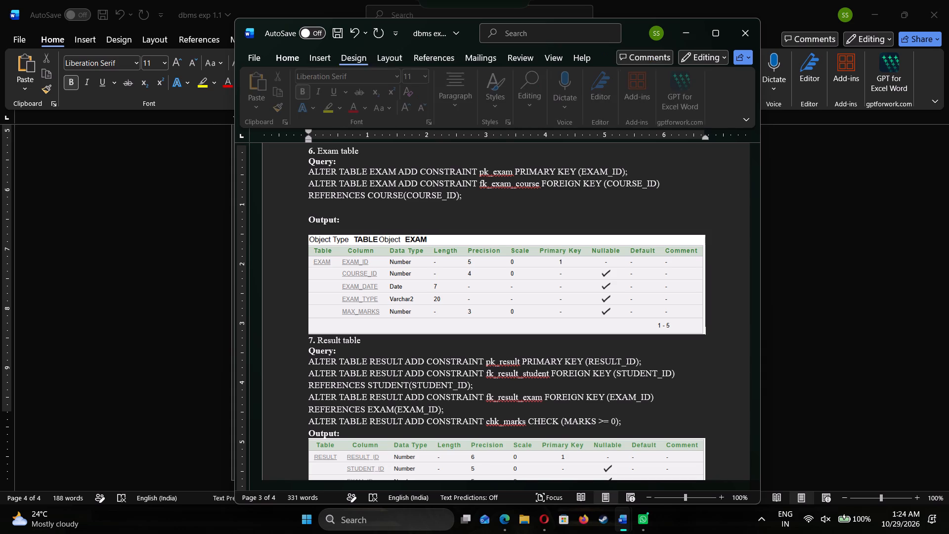
pyautogui.press('Return')
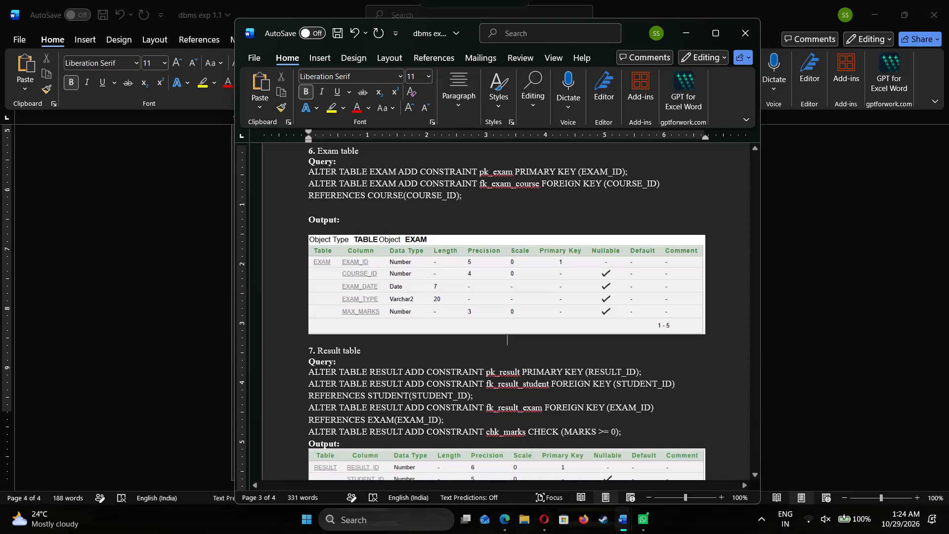
# Add a blank line above and below the Output: label in the Result table section.
pyautogui.scroll(-1, 645, 412)
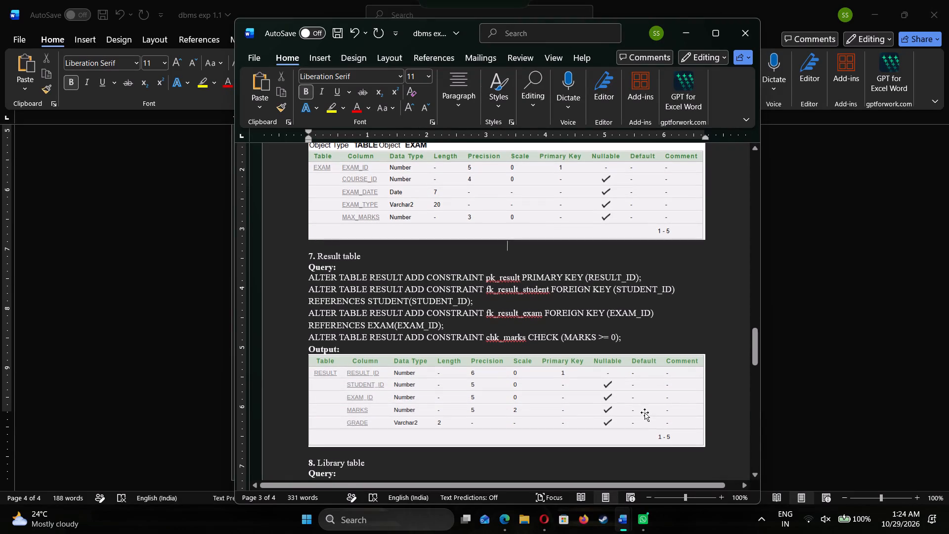
pyautogui.click(631, 337)
pyautogui.press('Return')
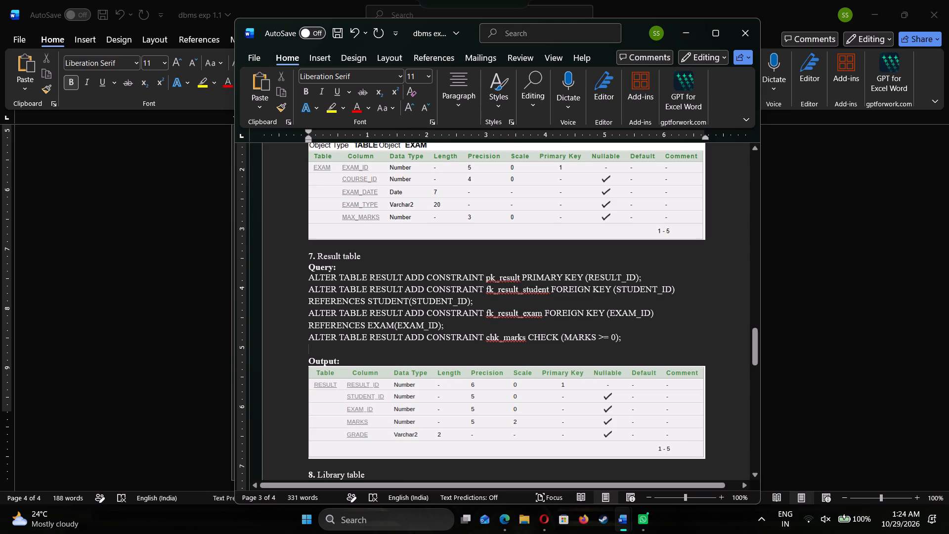
pyautogui.click(424, 360)
pyautogui.press('Return')
pyautogui.scroll(-1, 424, 360)
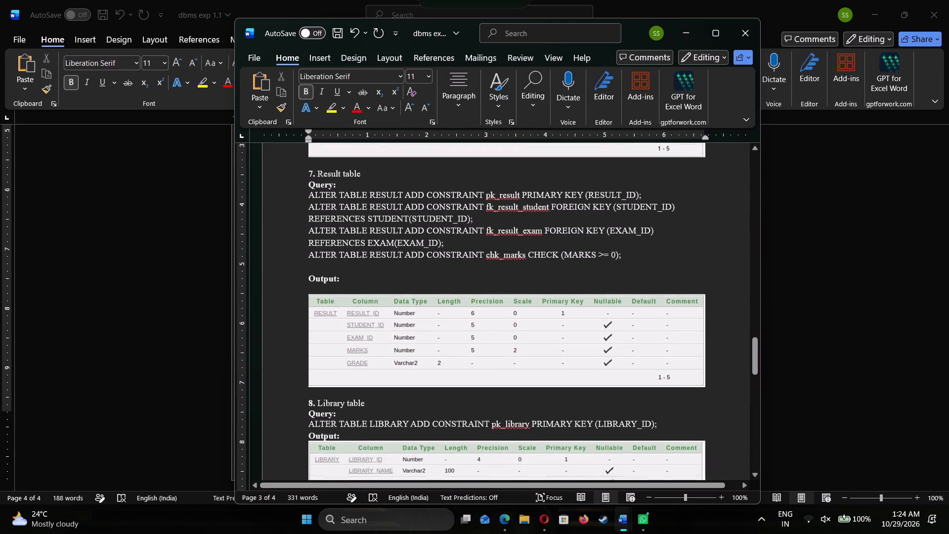
pyautogui.click(484, 341)
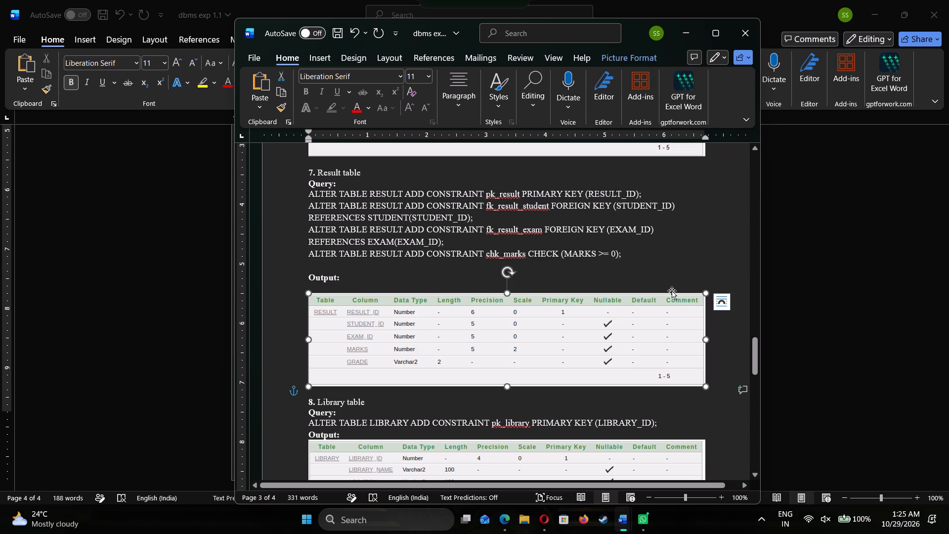
pyautogui.press('BackSpace')
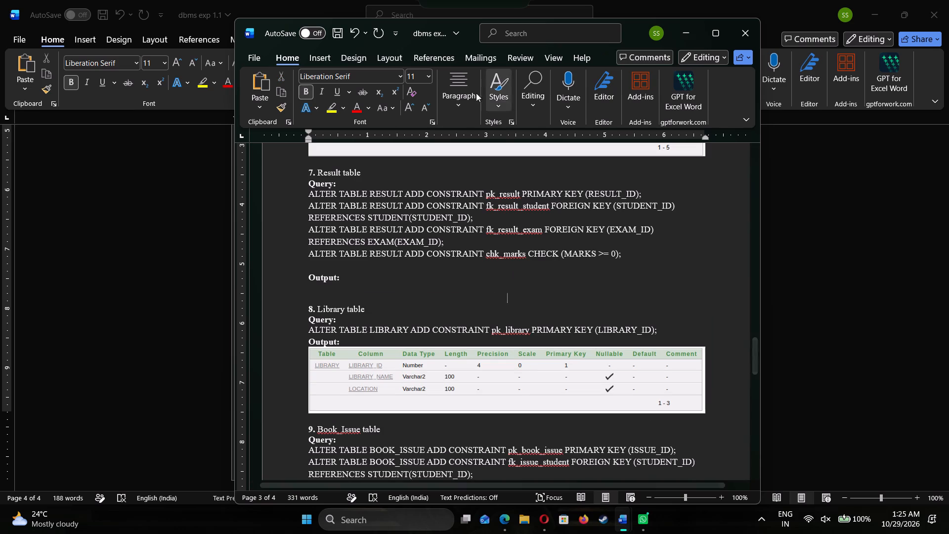
pyautogui.click(318, 55)
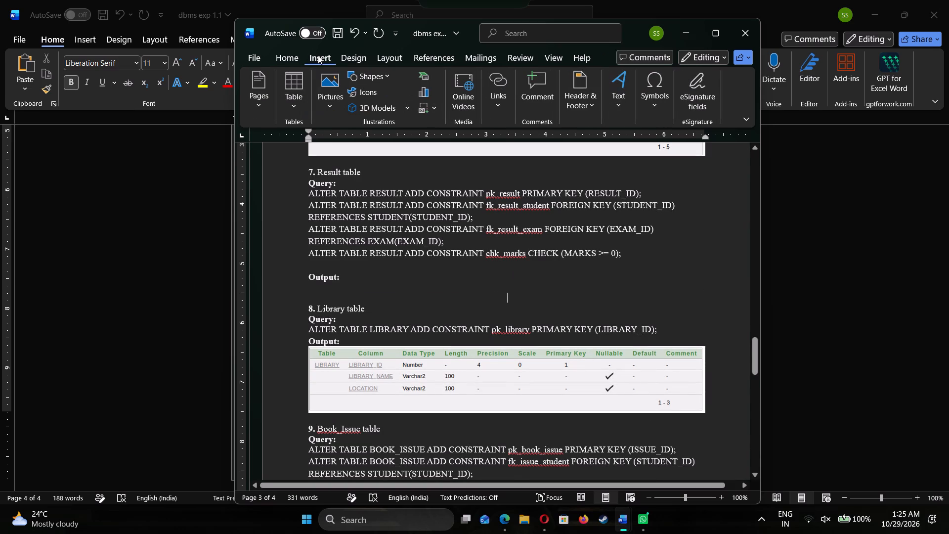
pyautogui.click(331, 97)
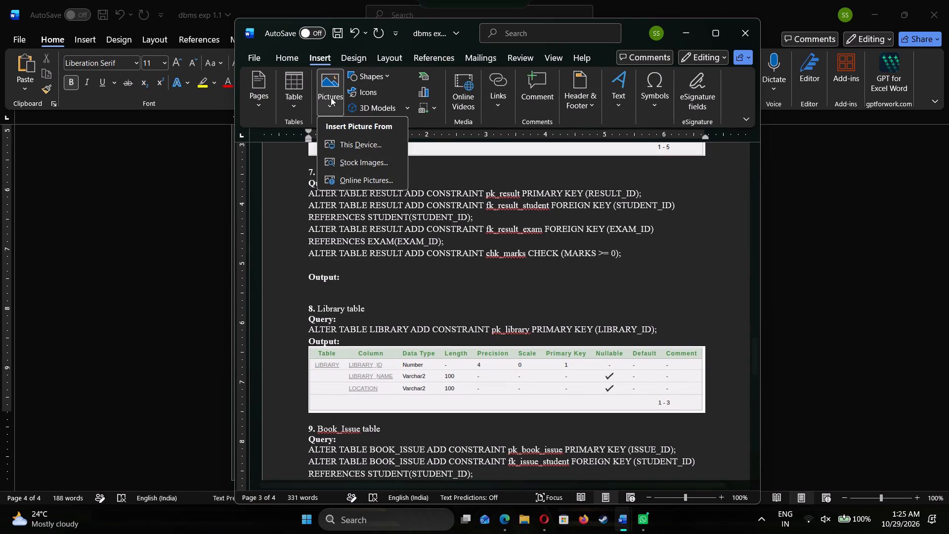
pyautogui.click(345, 140)
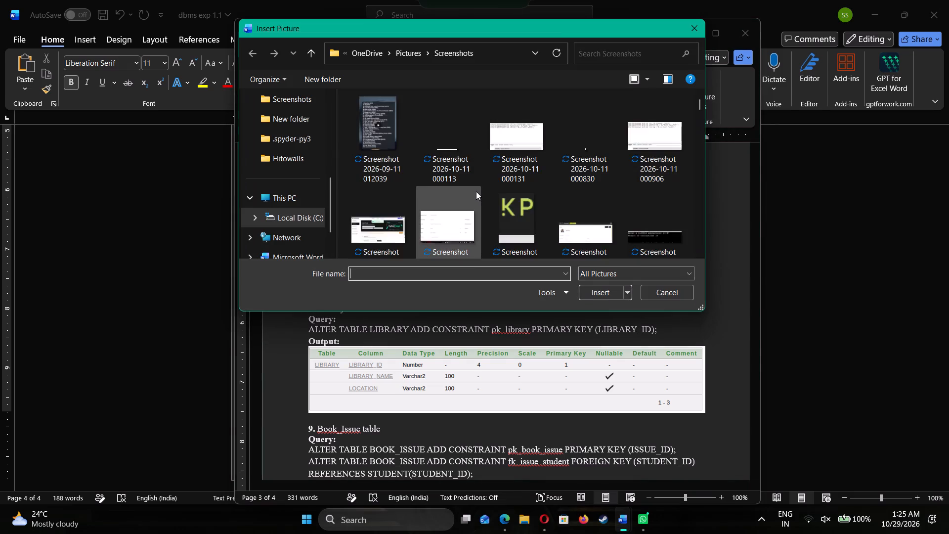
pyautogui.scroll(-6, 476, 191)
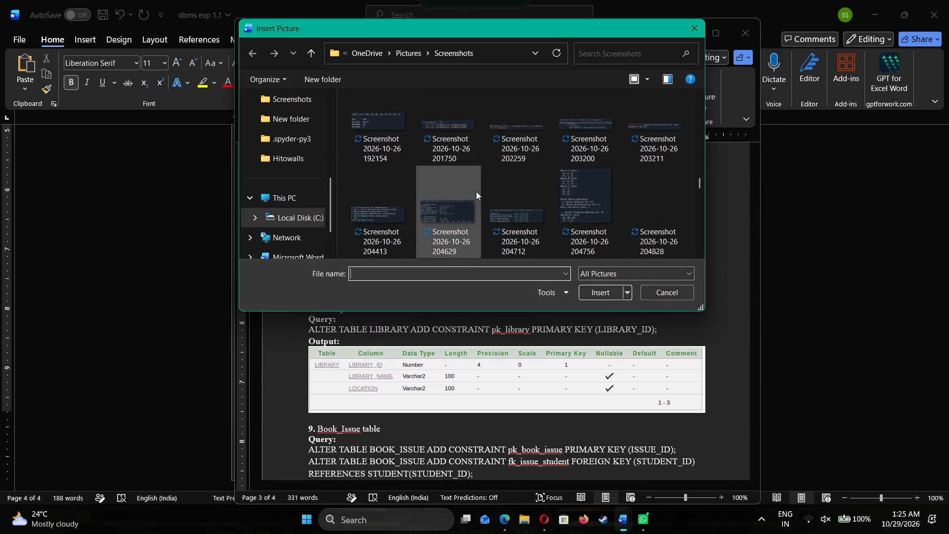
pyautogui.scroll(-1, 476, 191)
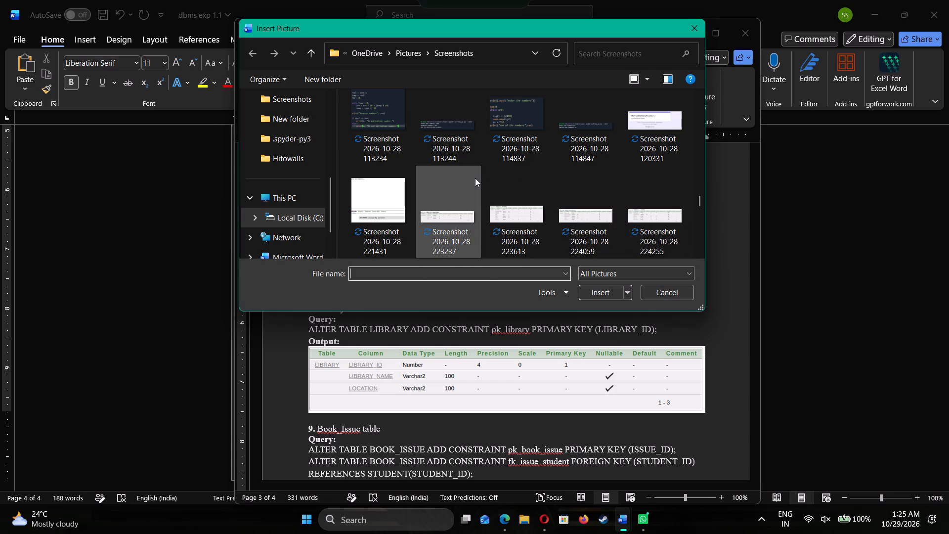
pyautogui.scroll(-1, 475, 178)
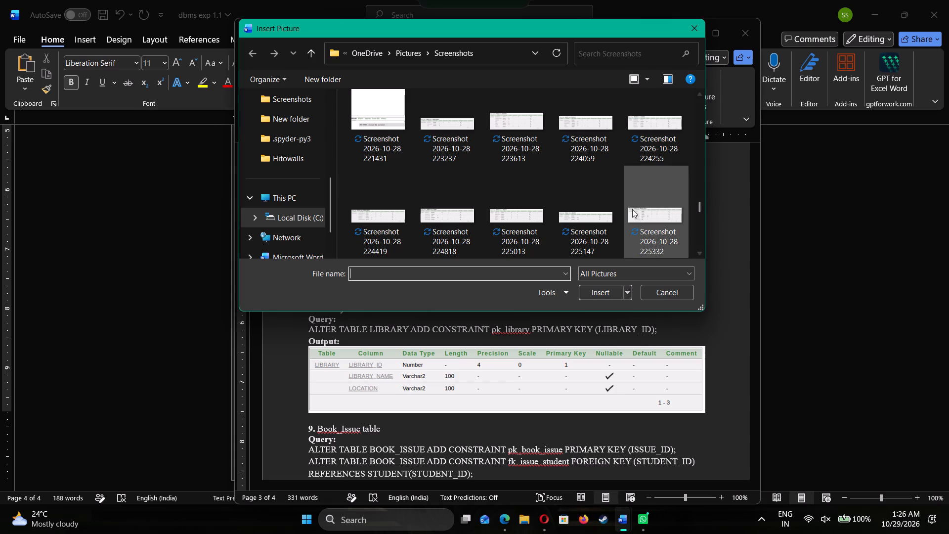
pyautogui.scroll(-1, 632, 209)
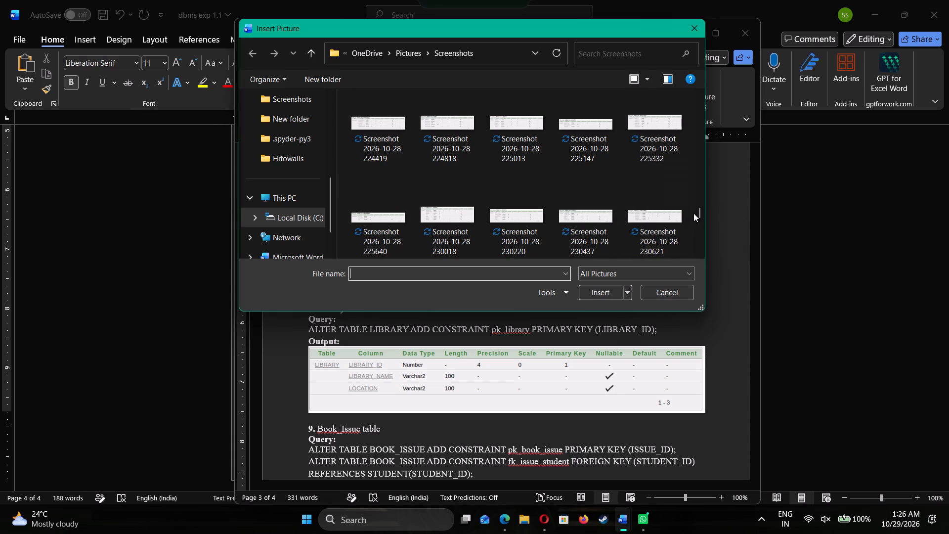
pyautogui.moveTo(700, 215); pyautogui.dragTo(701, 205)
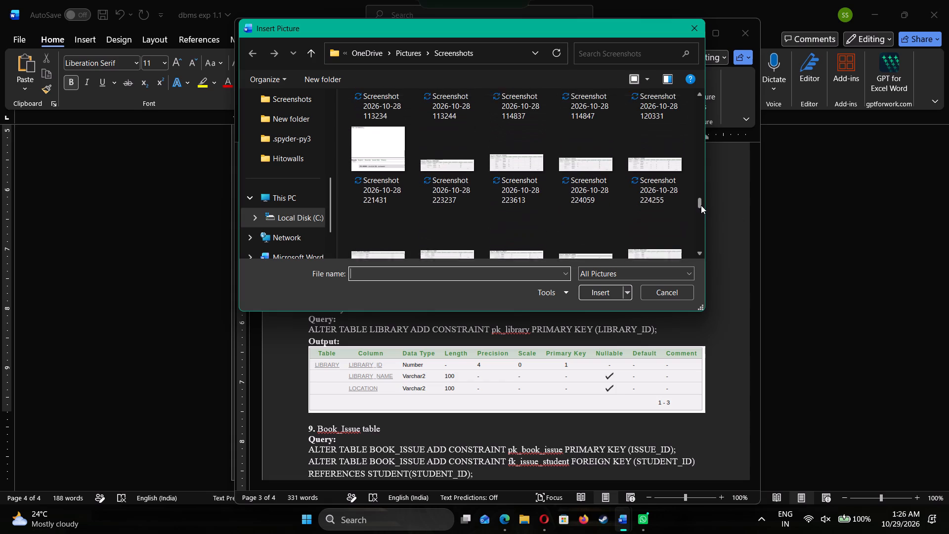
pyautogui.moveTo(701, 205); pyautogui.dragTo(701, 217)
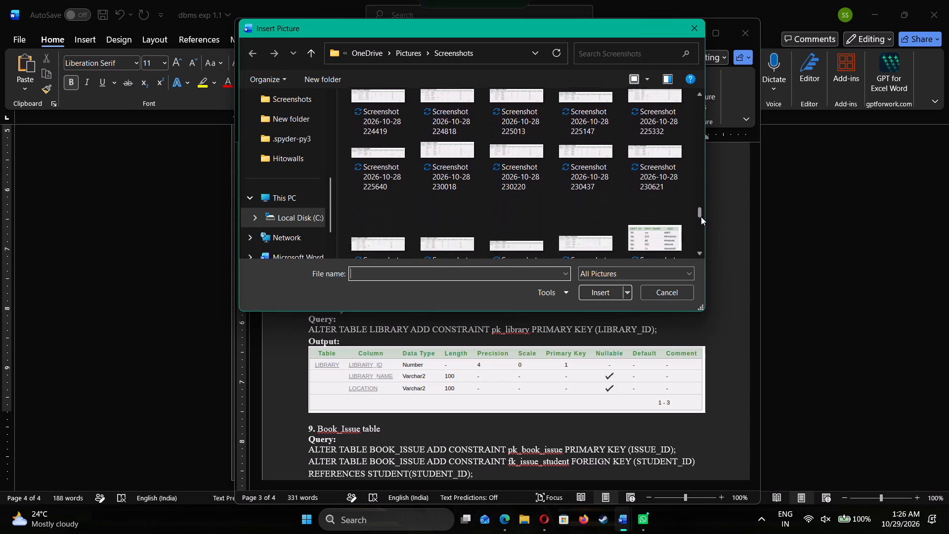
pyautogui.moveTo(701, 217); pyautogui.dragTo(701, 220)
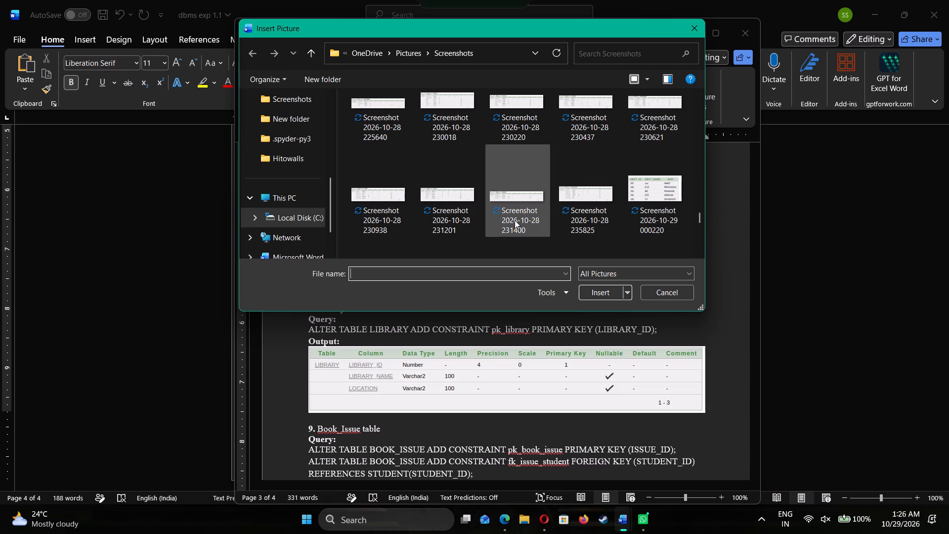
pyautogui.click(515, 220)
pyautogui.click(592, 291)
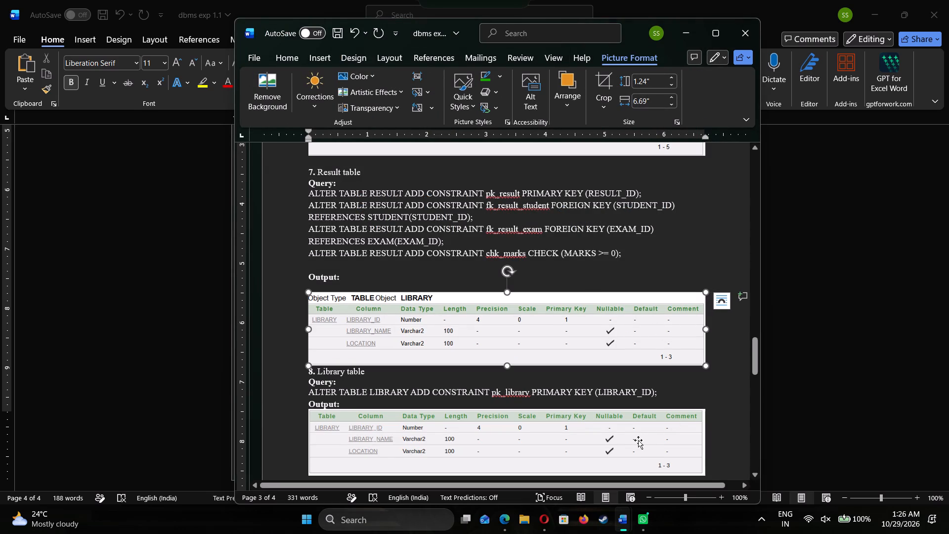
pyautogui.scroll(-1, 638, 440)
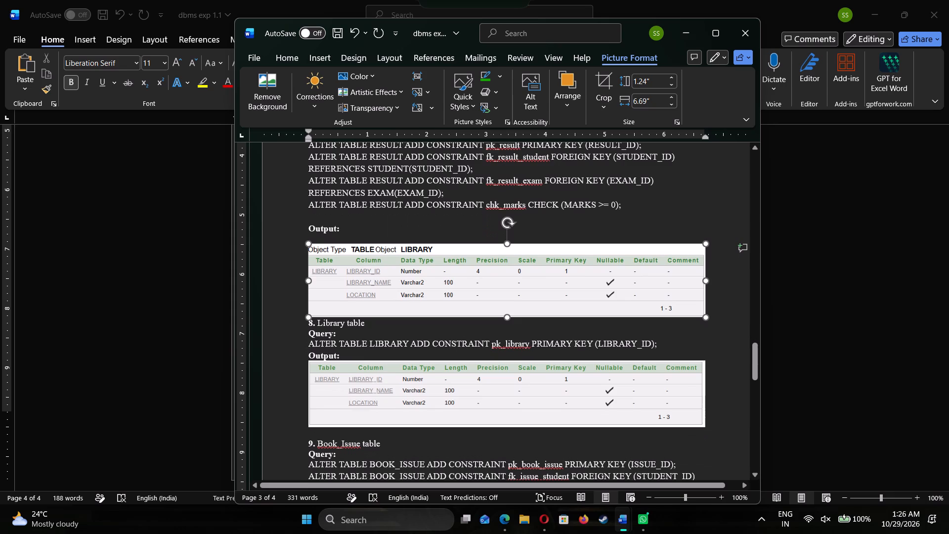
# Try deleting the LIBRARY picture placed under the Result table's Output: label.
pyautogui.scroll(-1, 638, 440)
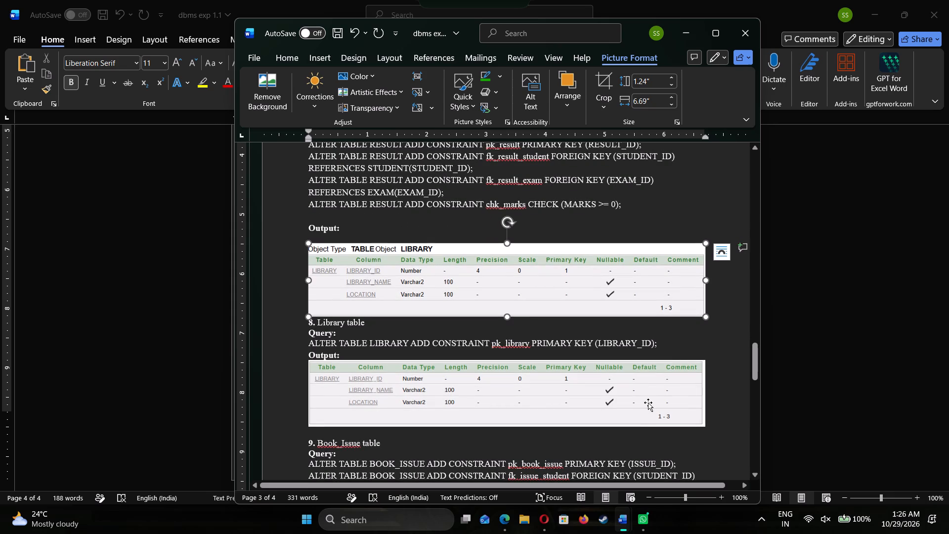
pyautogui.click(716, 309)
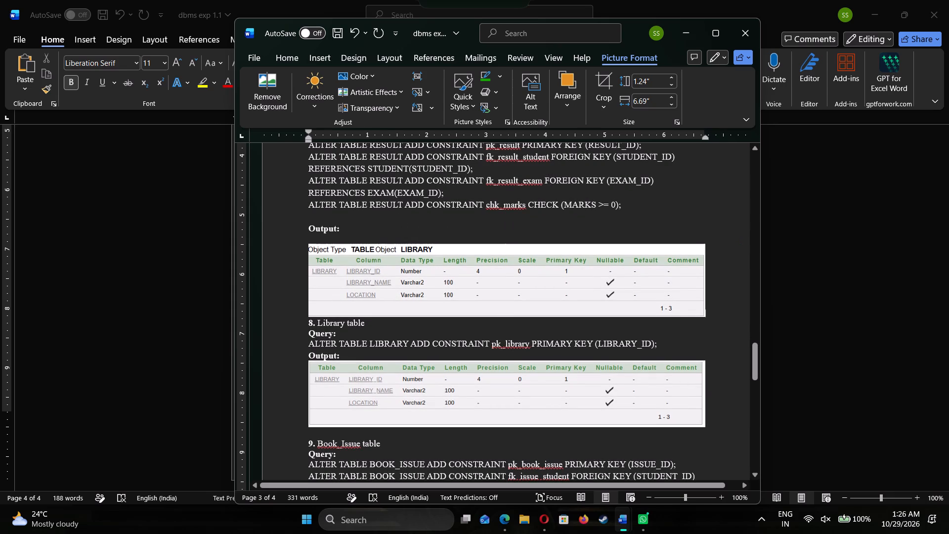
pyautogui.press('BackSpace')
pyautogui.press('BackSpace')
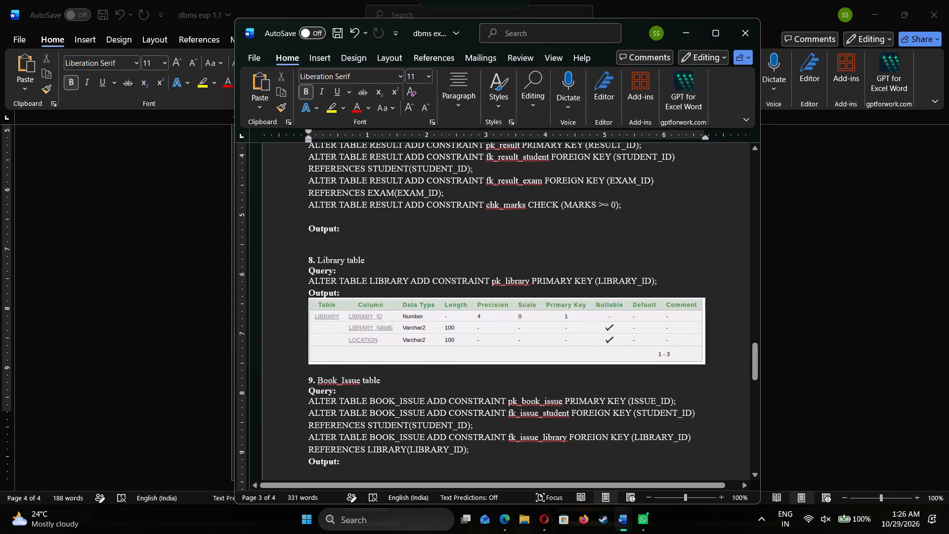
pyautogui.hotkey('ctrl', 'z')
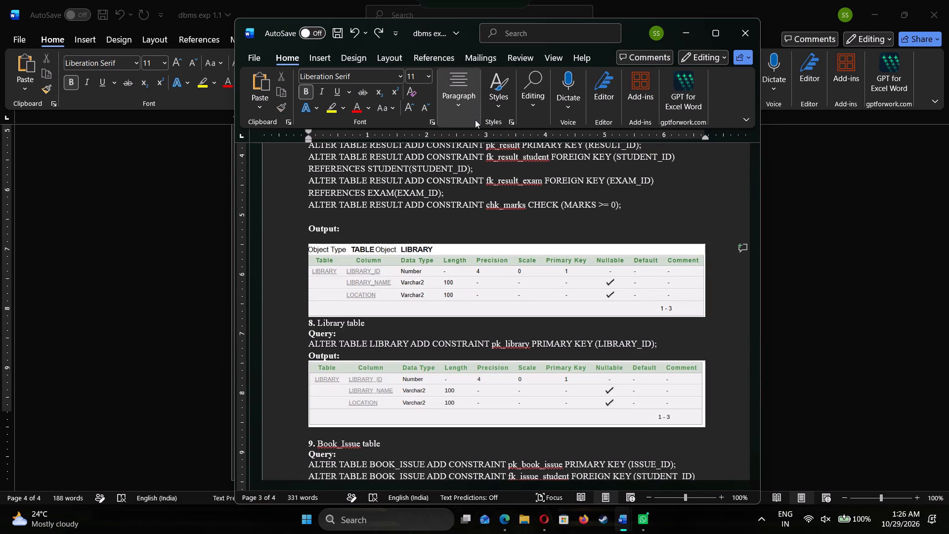
# Undo the picture replacement in the Result table section to bring back its original RESULT output picture.
pyautogui.hotkey('ctrl', 'z')
pyautogui.hotkey('ctrl', 'z')
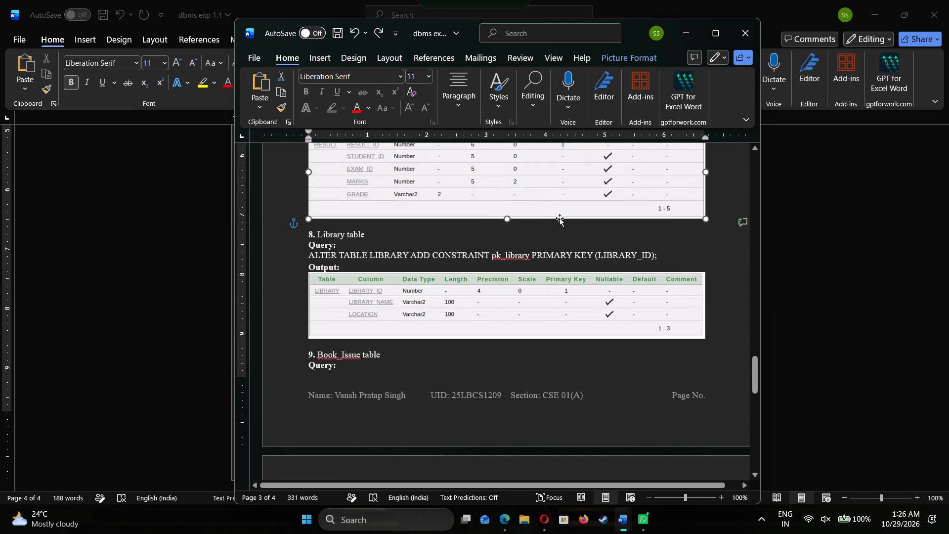
# Add a blank line above and below the Output: label in the Library table section.
pyautogui.click(661, 255)
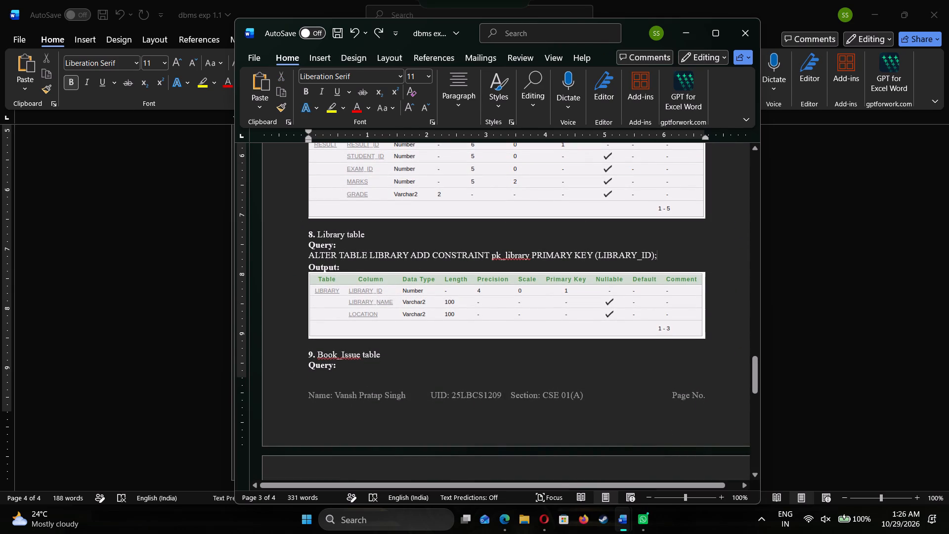
pyautogui.press('Return')
pyautogui.click(482, 273)
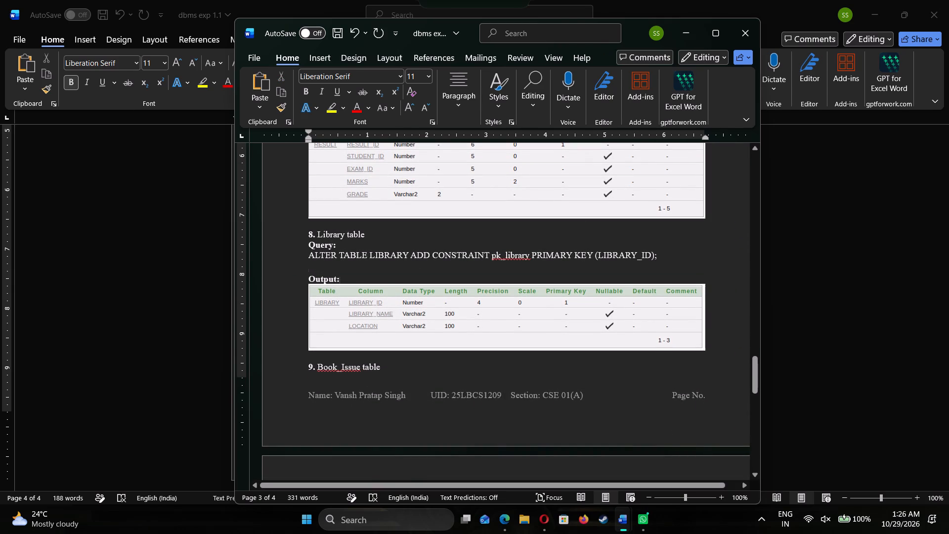
pyautogui.press('Return')
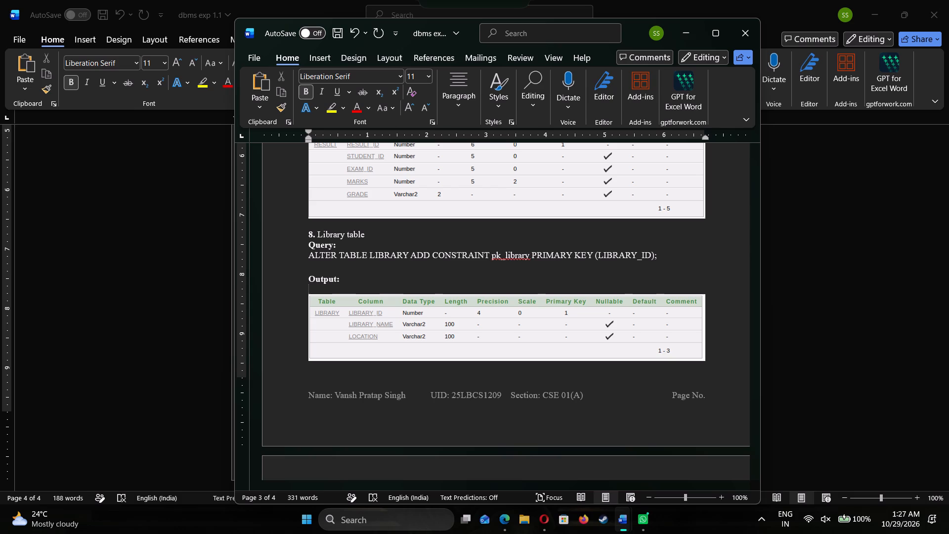
# Add a blank line above and below the Output: label in the Book_Issue table section.
pyautogui.scroll(-2, 482, 273)
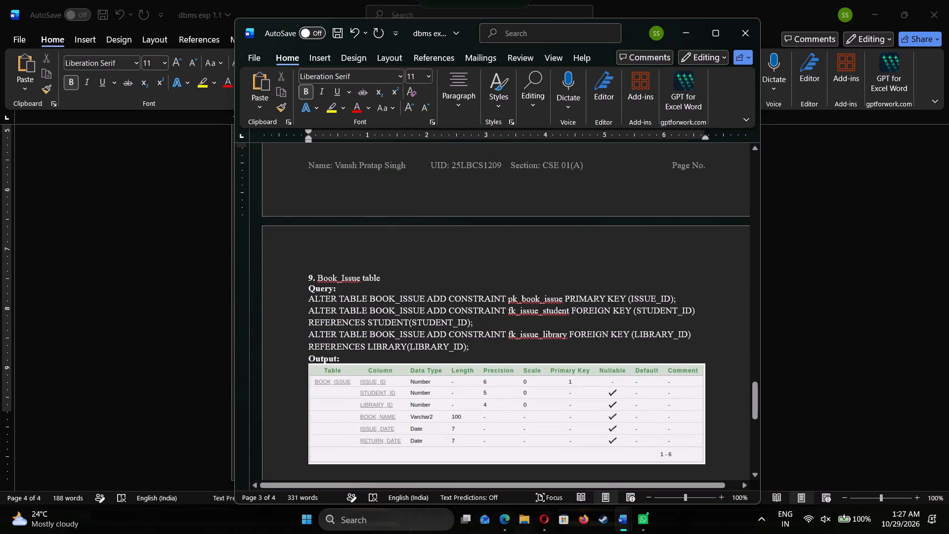
pyautogui.click(483, 348)
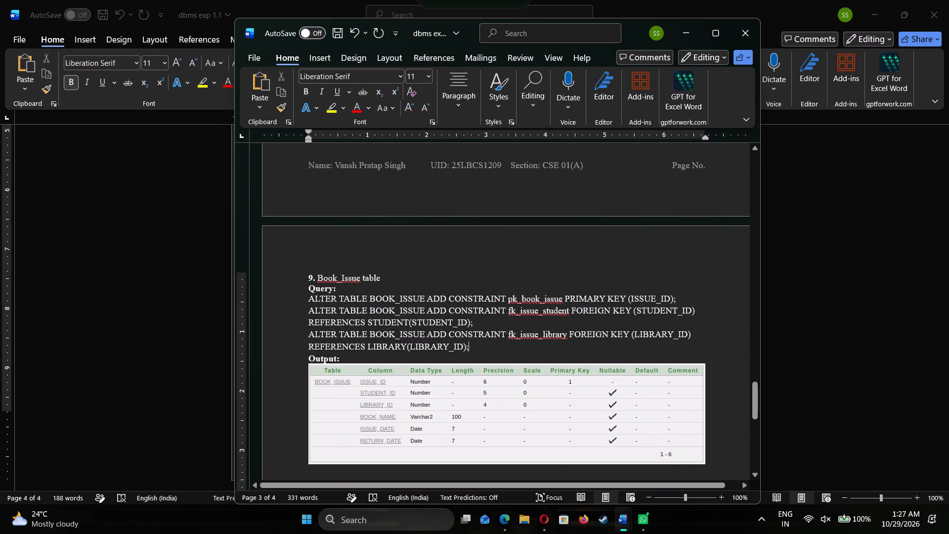
pyautogui.press('Return')
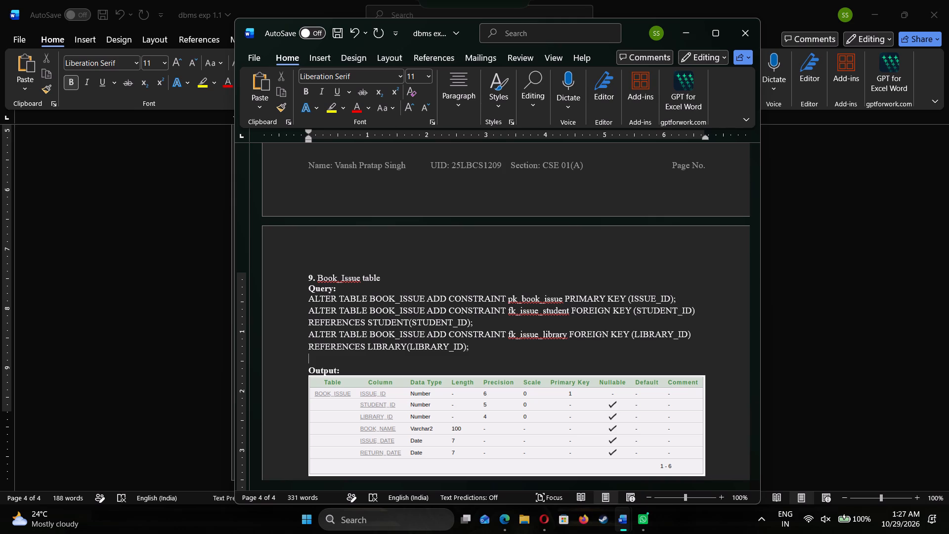
pyautogui.click(492, 371)
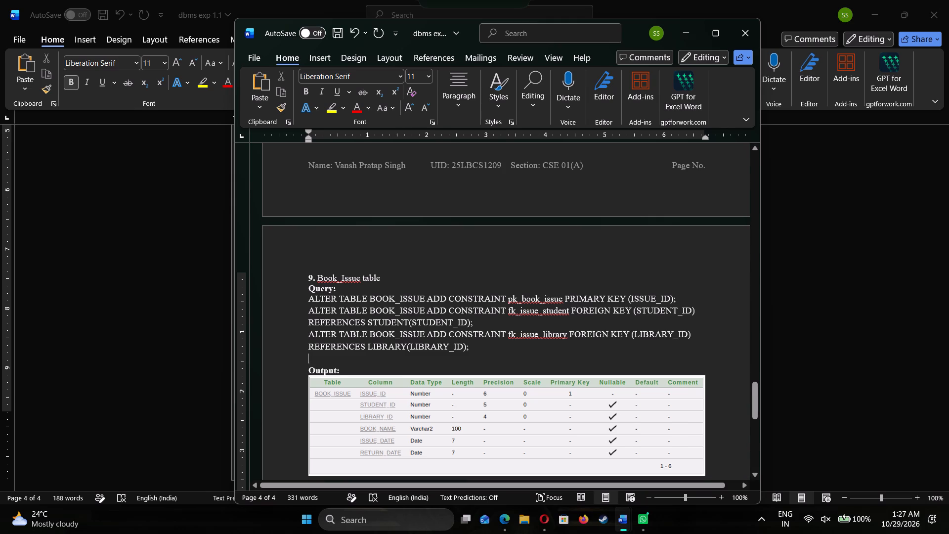
pyautogui.press('Return')
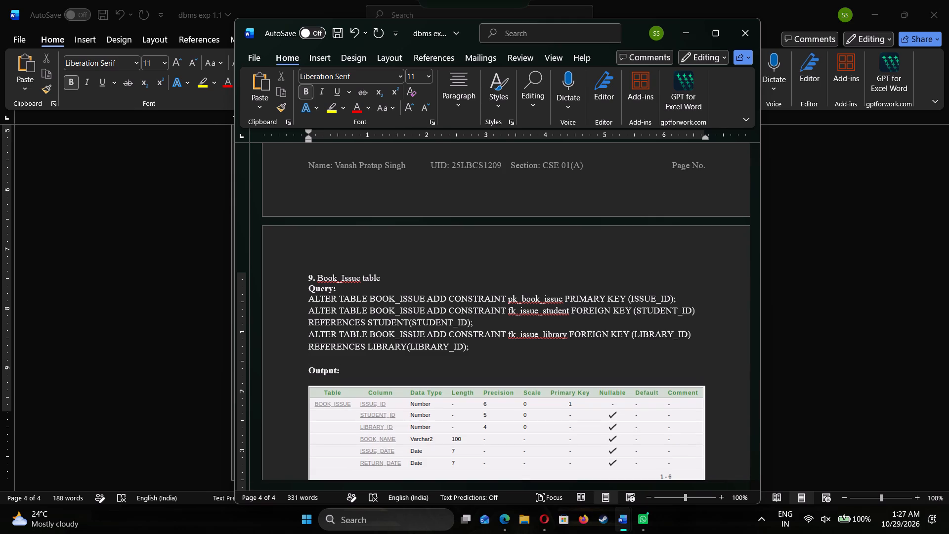
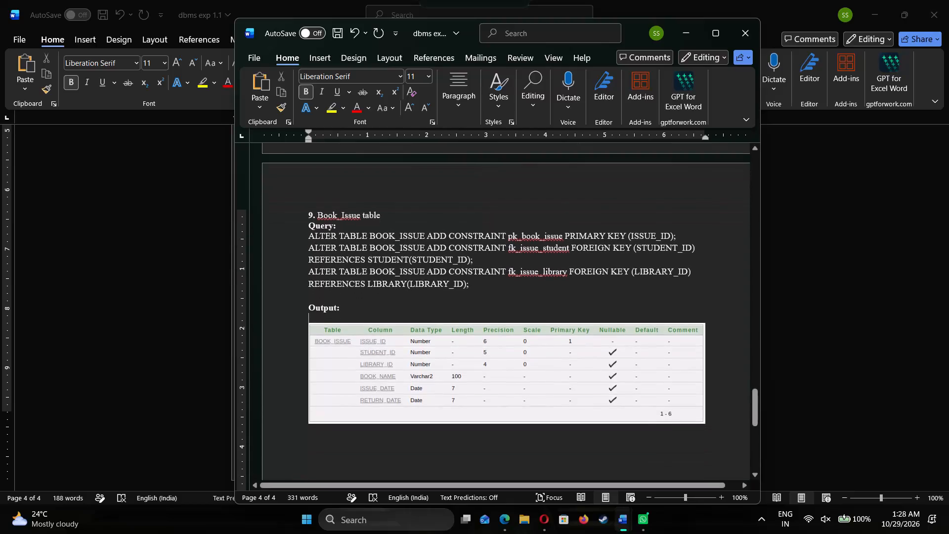
# Set the font of the entire body content, from the Experiment – 1.2 heading to the document's end, to Times New Roman.
pyautogui.scroll(-2, 492, 371)
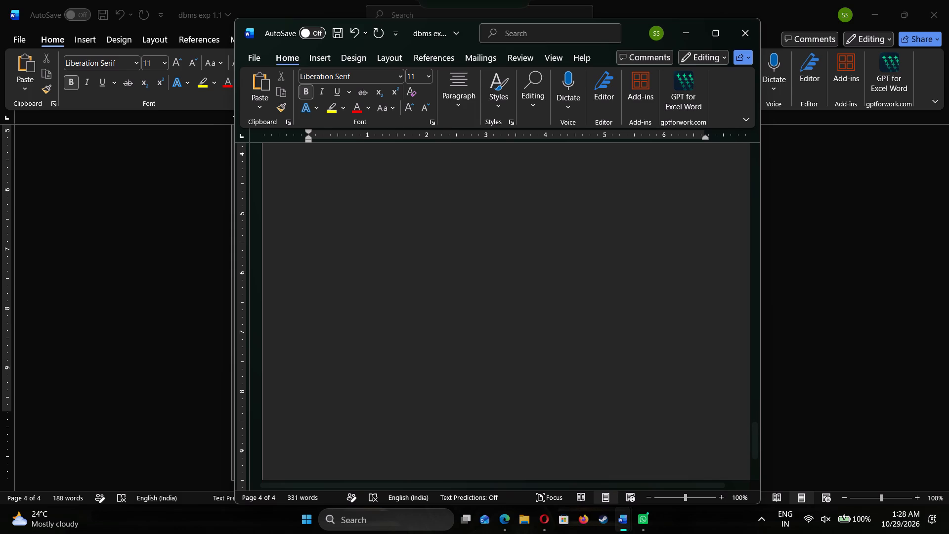
pyautogui.scroll(2, 492, 371)
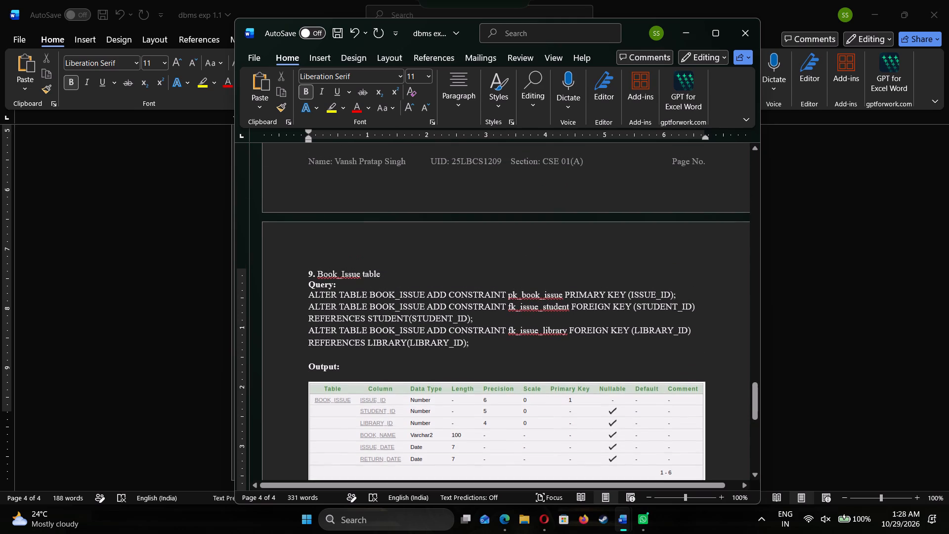
pyautogui.scroll(7, 492, 371)
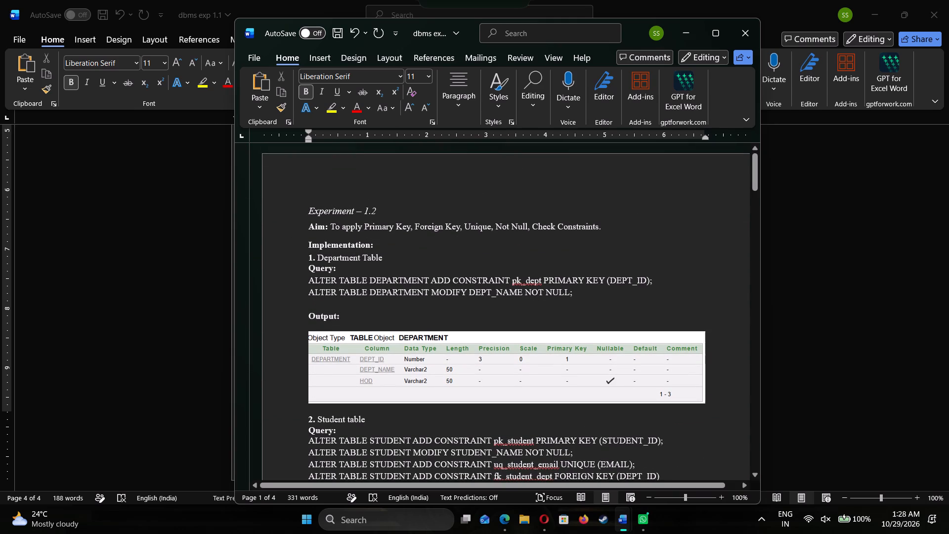
pyautogui.moveTo(306, 212); pyautogui.dragTo(352, 222)
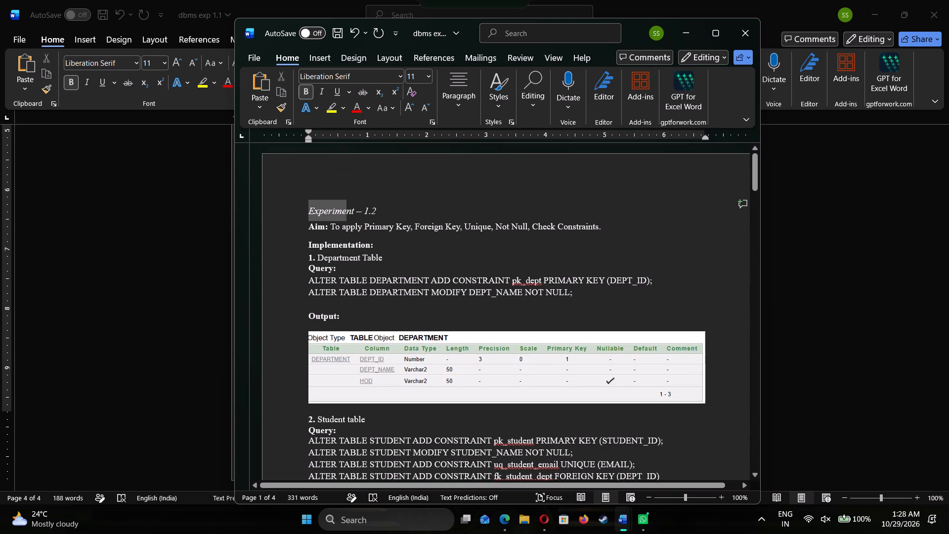
pyautogui.moveTo(352, 222); pyautogui.dragTo(406, 513)
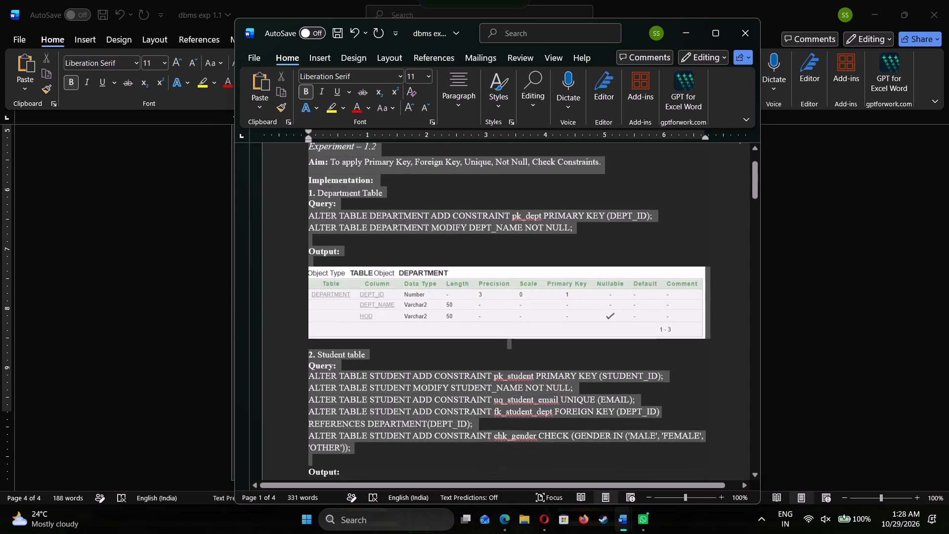
pyautogui.moveTo(406, 513); pyautogui.dragTo(409, 533)
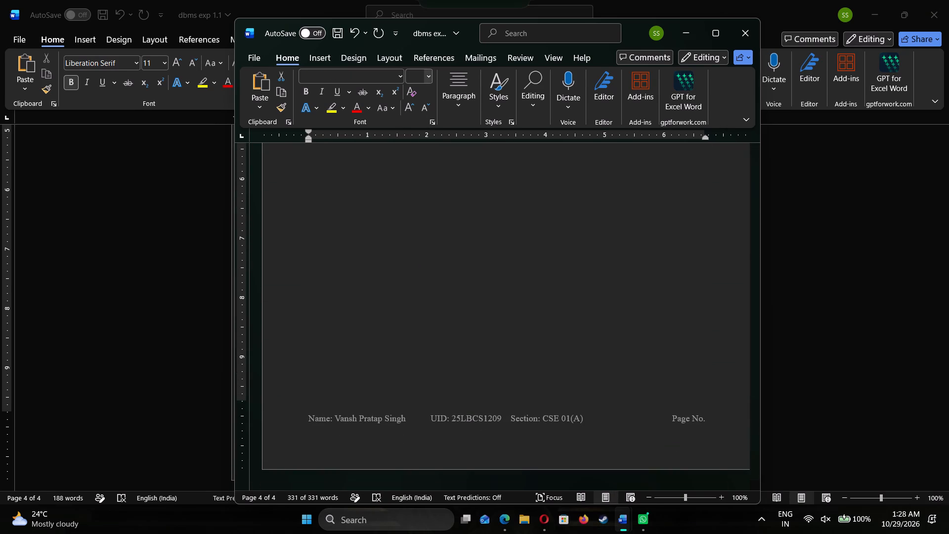
pyautogui.click(399, 78)
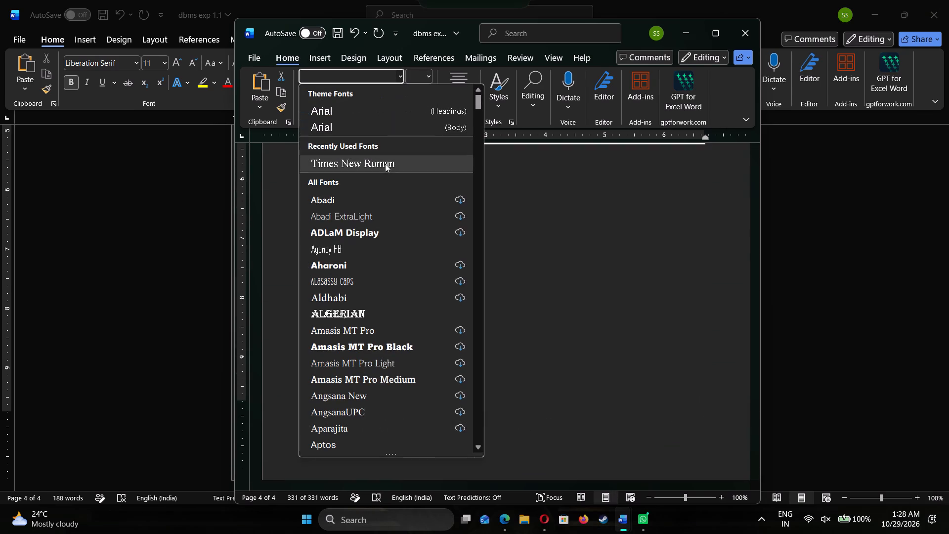
pyautogui.click(384, 166)
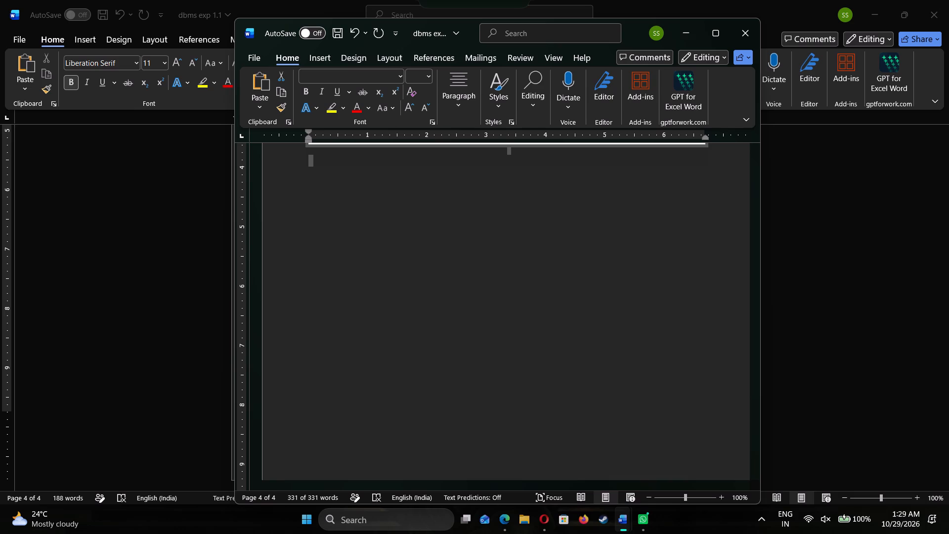
pyautogui.click(384, 203)
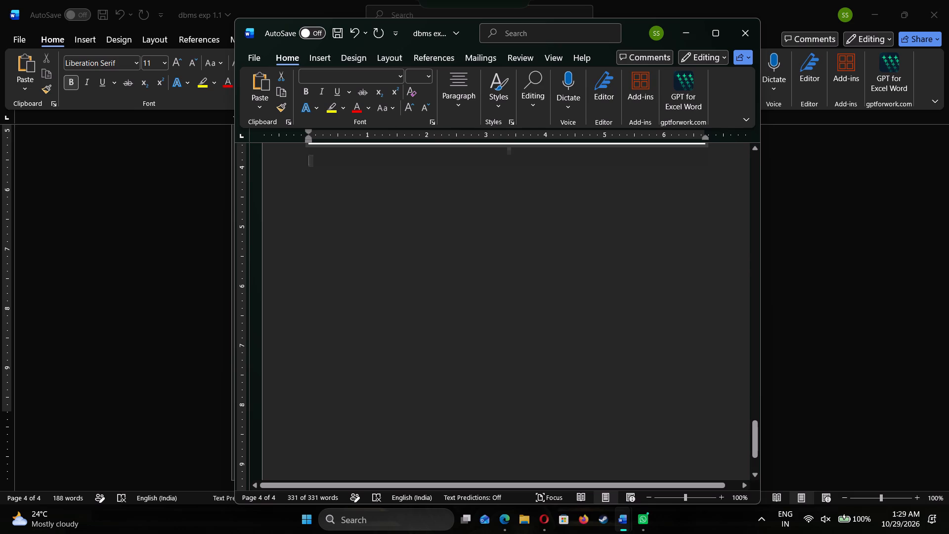
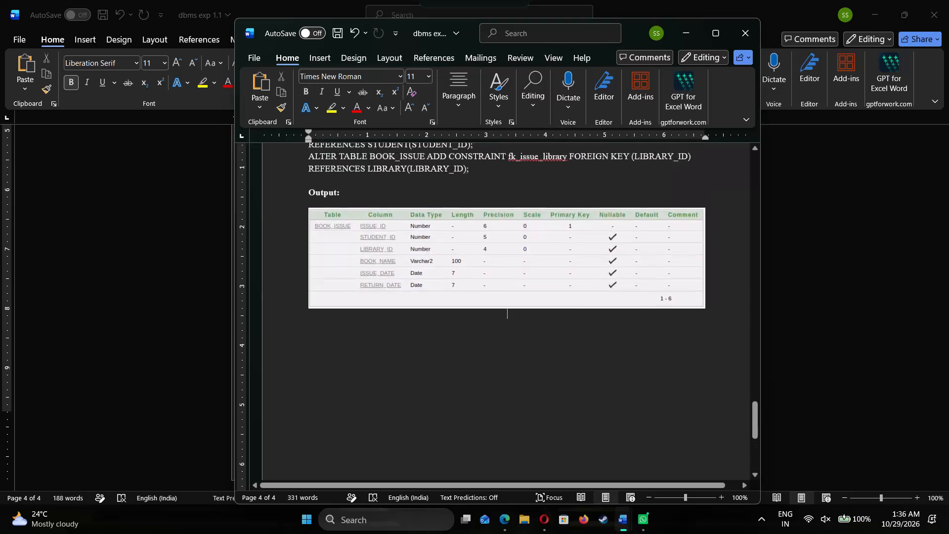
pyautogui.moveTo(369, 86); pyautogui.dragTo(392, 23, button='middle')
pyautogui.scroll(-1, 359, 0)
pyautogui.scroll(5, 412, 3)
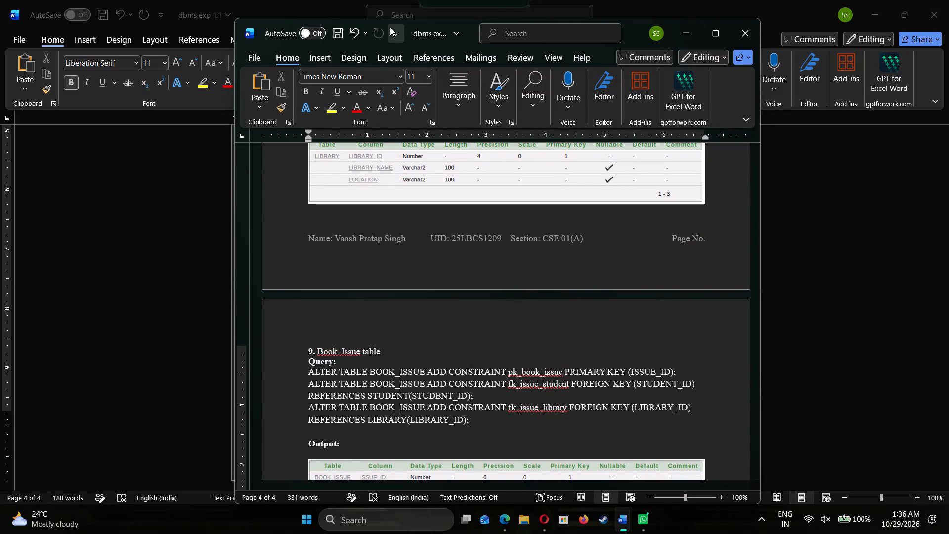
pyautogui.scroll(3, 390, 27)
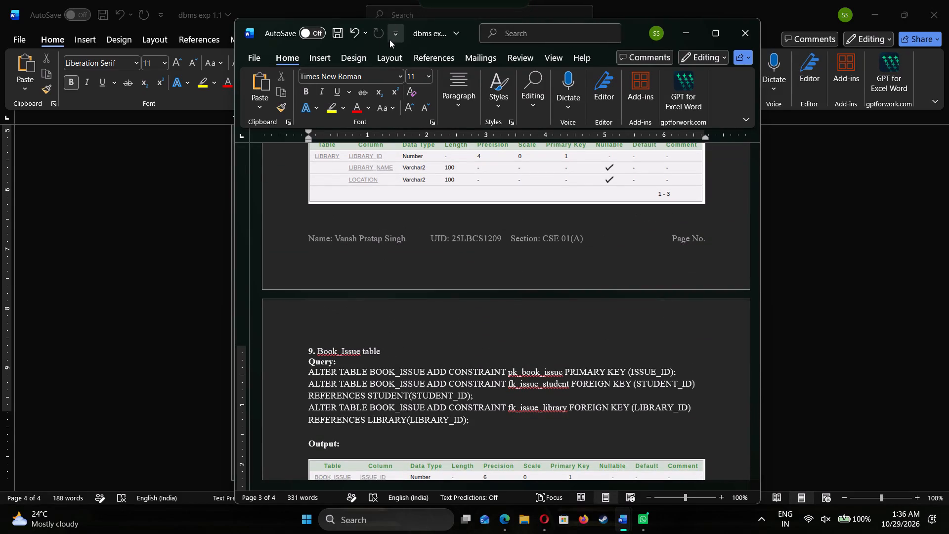
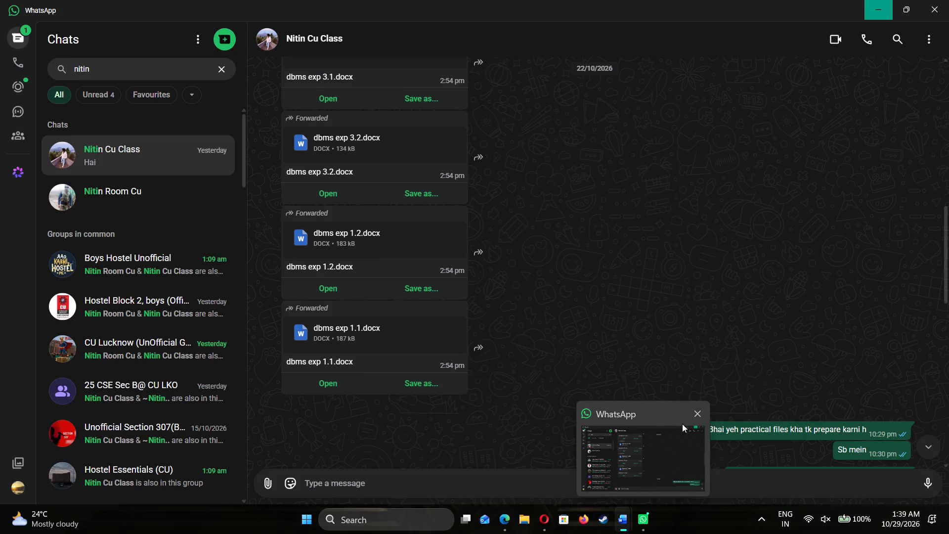
# Close the WhatsApp window.
pyautogui.click(692, 416)
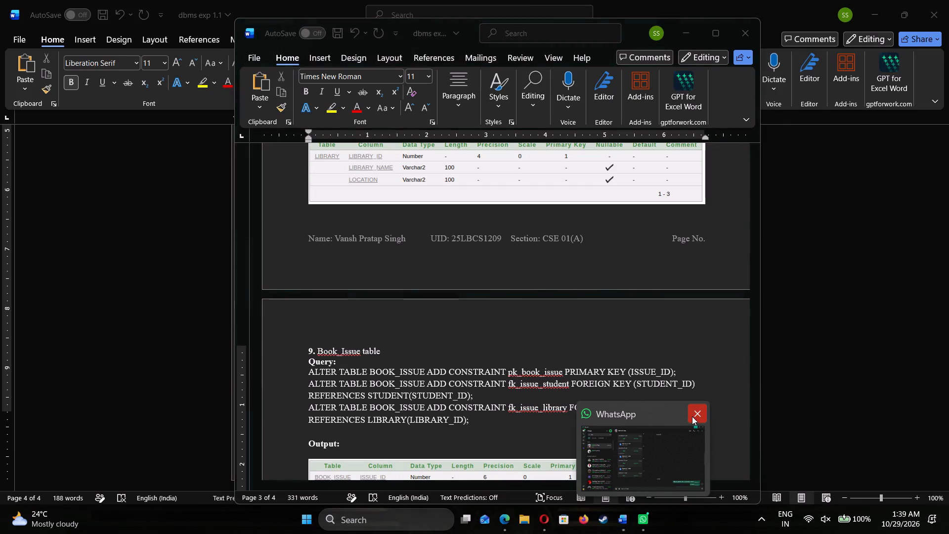
# Open the page footer on the document's last page for editing and remove the student name after the Name: label.
pyautogui.scroll(-3, 607, 320)
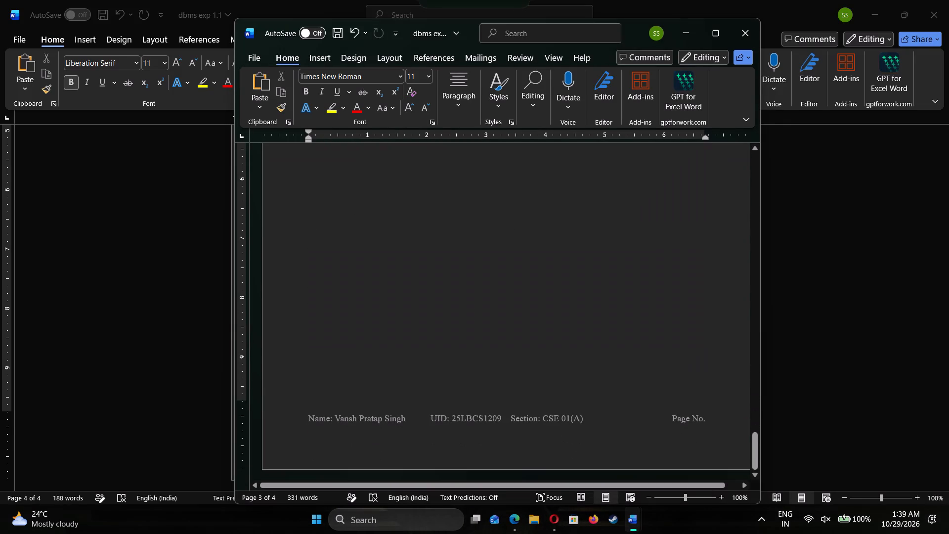
pyautogui.doubleClick(398, 416)
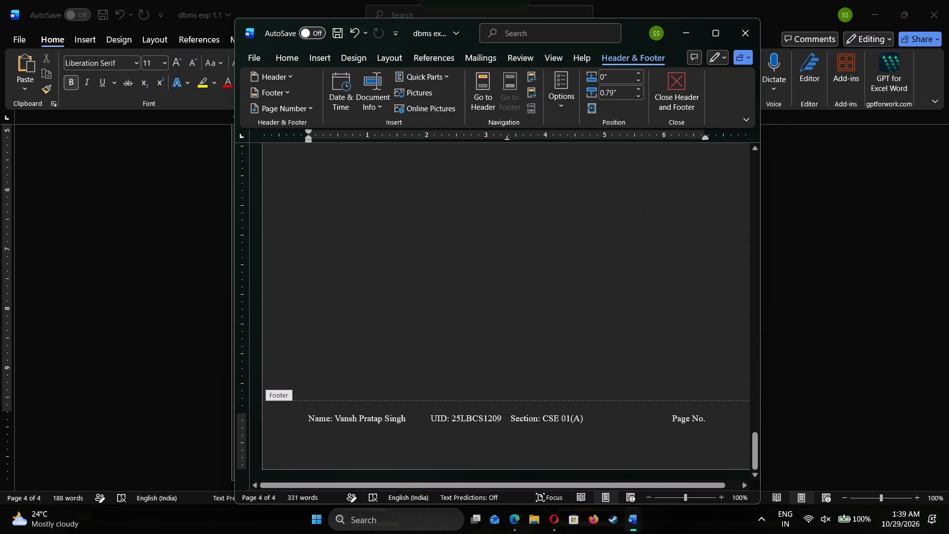
pyautogui.click(409, 418)
# Replace the name after "Name:" in the page footer with the user's own name.
pyautogui.press('BackSpace')
pyautogui.press('BackSpace')
pyautogui.press('BackSpace')
pyautogui.press('BackSpace')
pyautogui.press('BackSpace')
pyautogui.press('BackSpace')
pyautogui.press('BackSpace')
pyautogui.press('BackSpace')
pyautogui.press('BackSpace')
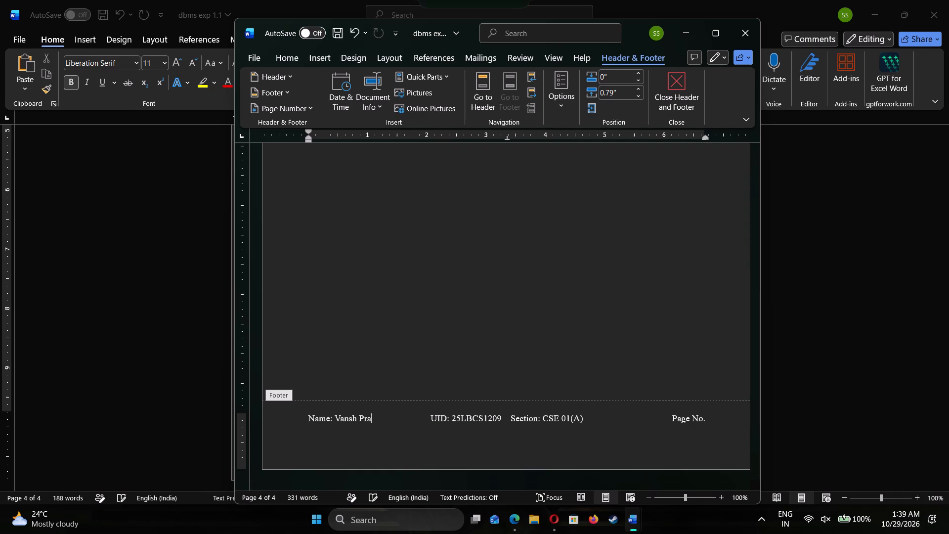
pyautogui.press('BackSpace')
pyautogui.press('BackSpace')
pyautogui.press('BackSpace')
pyautogui.press('BackSpace')
pyautogui.press('BackSpace')
pyautogui.press('BackSpace')
pyautogui.press('BackSpace')
pyautogui.press('BackSpace')
pyautogui.press('BackSpace')
pyautogui.press('s')
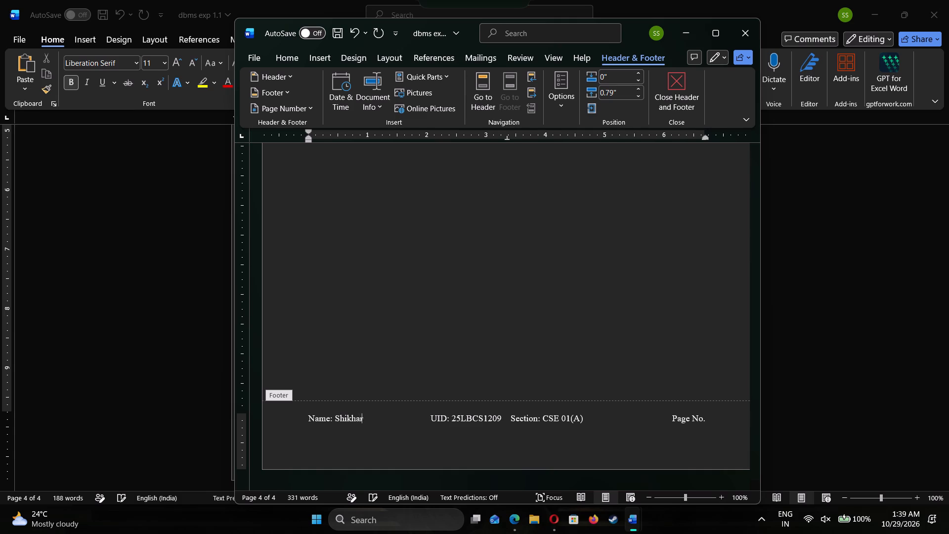
pyautogui.press('s')
# Replace the last three digits of the footer's UID so it matches the user's own ID.
pyautogui.click(501, 417)
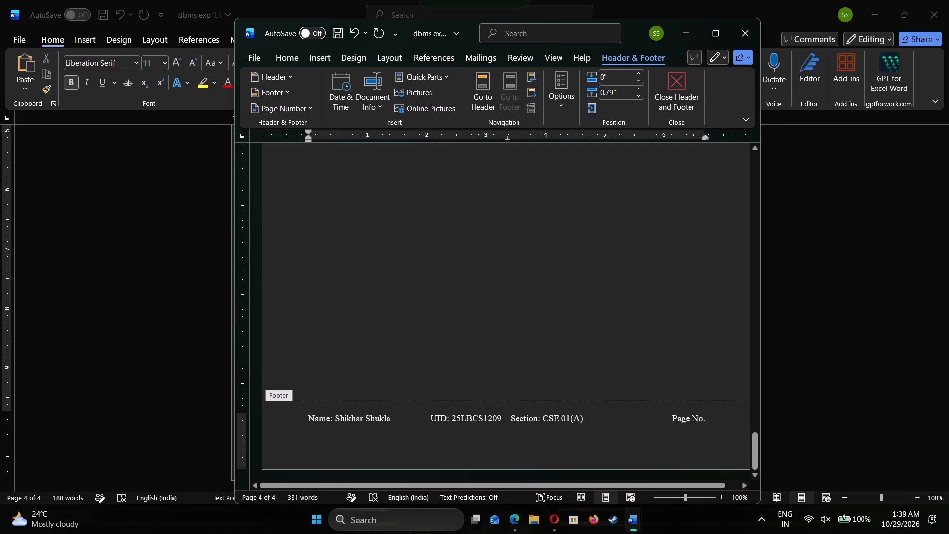
pyautogui.press('BackSpace')
pyautogui.press('BackSpace')
pyautogui.press('BackSpace')
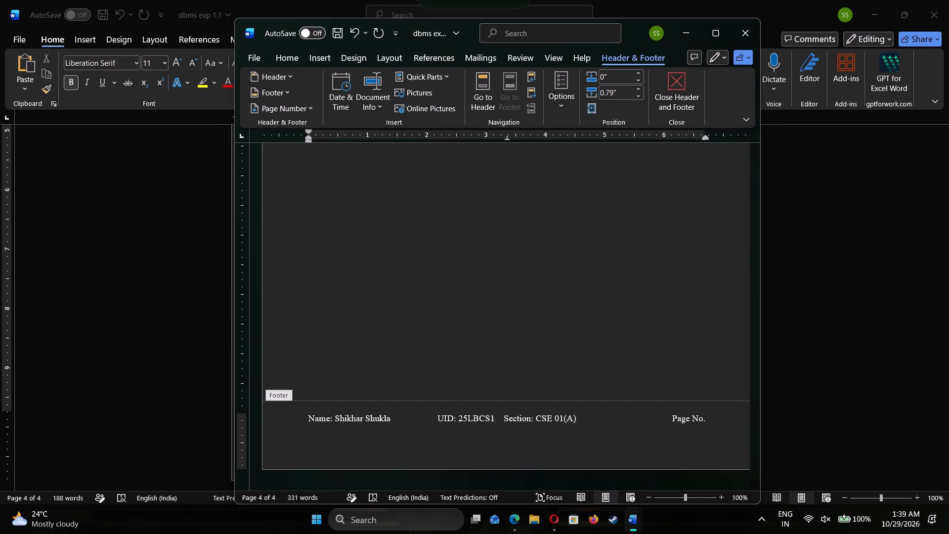
pyautogui.write('111')
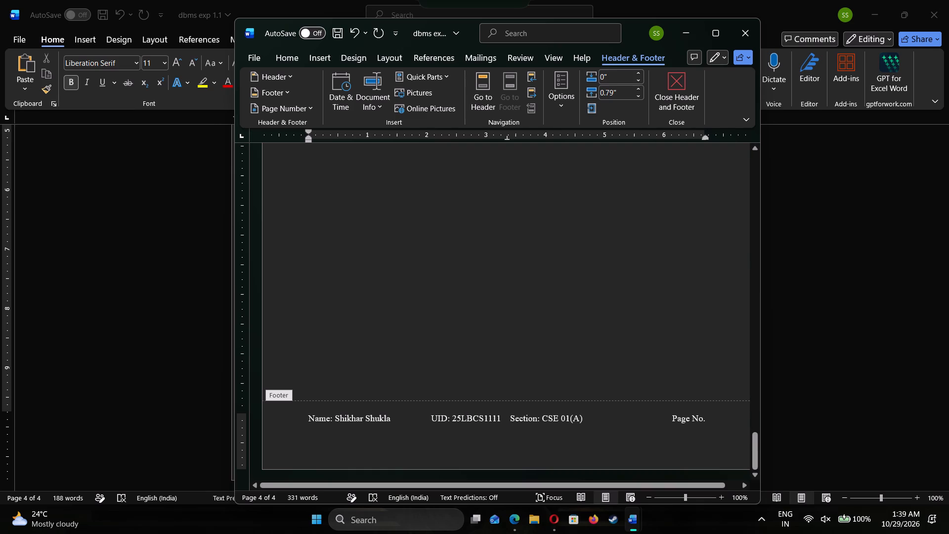
# Delete the "Page No." label and the gap before it from the footer.
pyautogui.click(707, 421)
pyautogui.press('BackSpace')
pyautogui.press('BackSpace')
pyautogui.press('BackSpace')
pyautogui.press('BackSpace')
pyautogui.press('BackSpace')
pyautogui.press('BackSpace')
pyautogui.press('BackSpace')
pyautogui.press('BackSpace')
pyautogui.press('BackSpace')
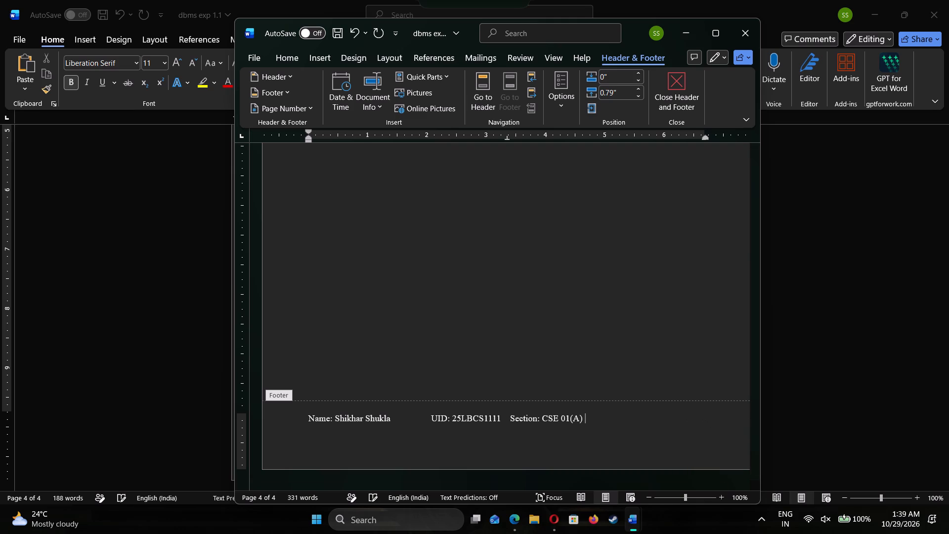
# Shorten the section entry in the footer to "Section: CSE 01".
pyautogui.press('BackSpace')
pyautogui.press('BackSpace')
pyautogui.press('BackSpace')
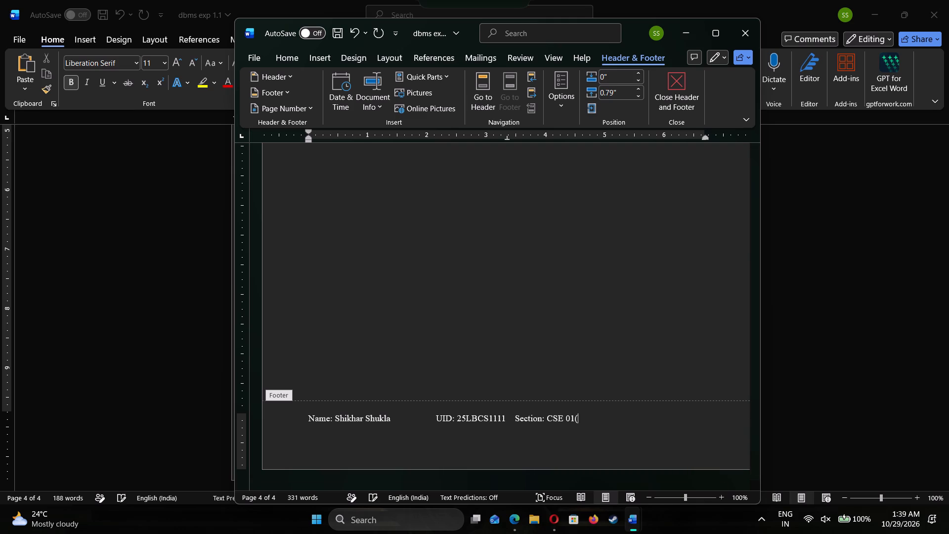
pyautogui.press('BackSpace')
pyautogui.press('BackSpace')
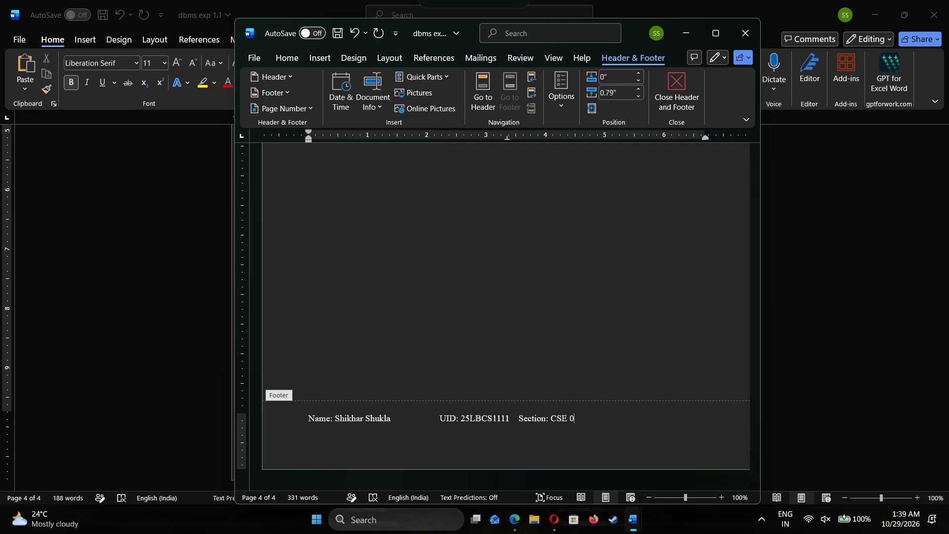
pyautogui.press('1')
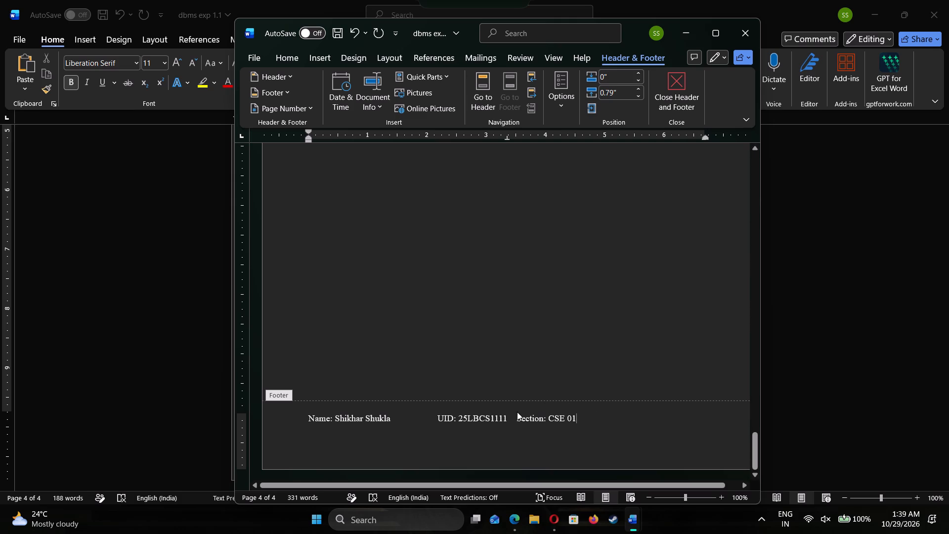
# Widen the gap between the UID and Section entries in the footer with extra spaces.
pyautogui.click(515, 419)
pyautogui.press('space')
pyautogui.press('space')
pyautogui.press('space')
pyautogui.press('space')
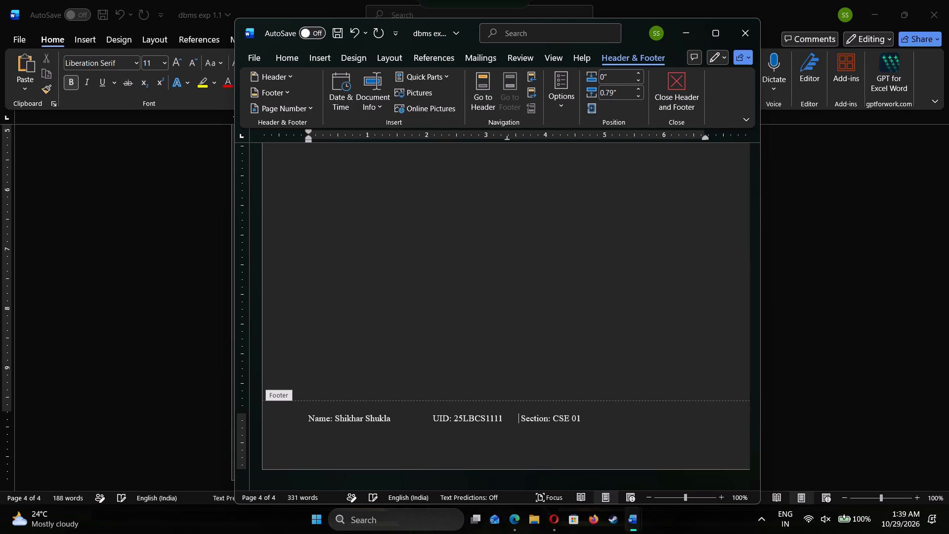
pyautogui.press('space')
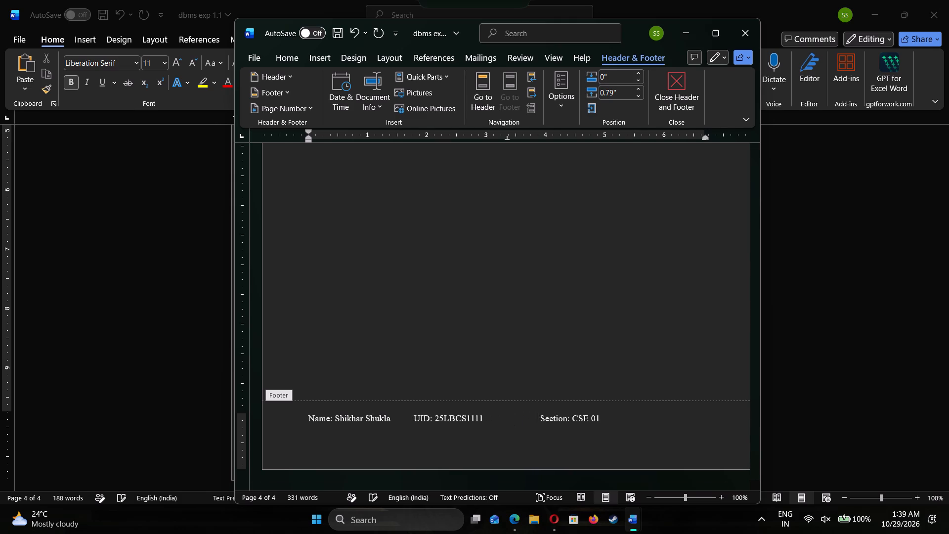
# Re-space the footer's UID entry with plain spaces so it sits near the middle, well apart from the name.
pyautogui.click(414, 415)
pyautogui.press('BackSpace')
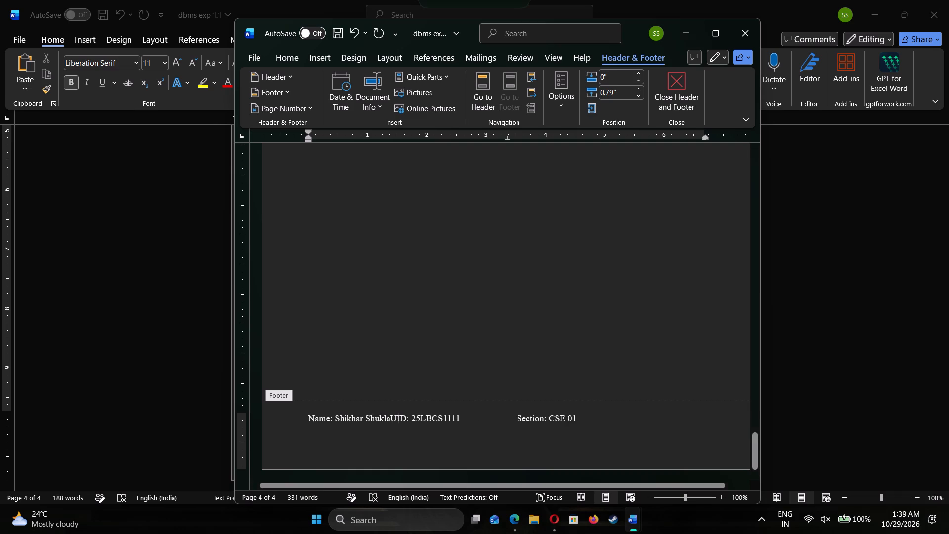
pyautogui.press('space')
pyautogui.press('space')
pyautogui.press('space')
pyautogui.press('space')
pyautogui.press('space')
pyautogui.press('space')
pyautogui.press('space')
pyautogui.press('space')
pyautogui.press('space')
pyautogui.press('space')
pyautogui.press('space')
pyautogui.press('space')
pyautogui.press('space')
pyautogui.press('space')
pyautogui.press('space')
pyautogui.press('space')
pyautogui.press('space')
pyautogui.press('space')
pyautogui.press('space')
pyautogui.press('space')
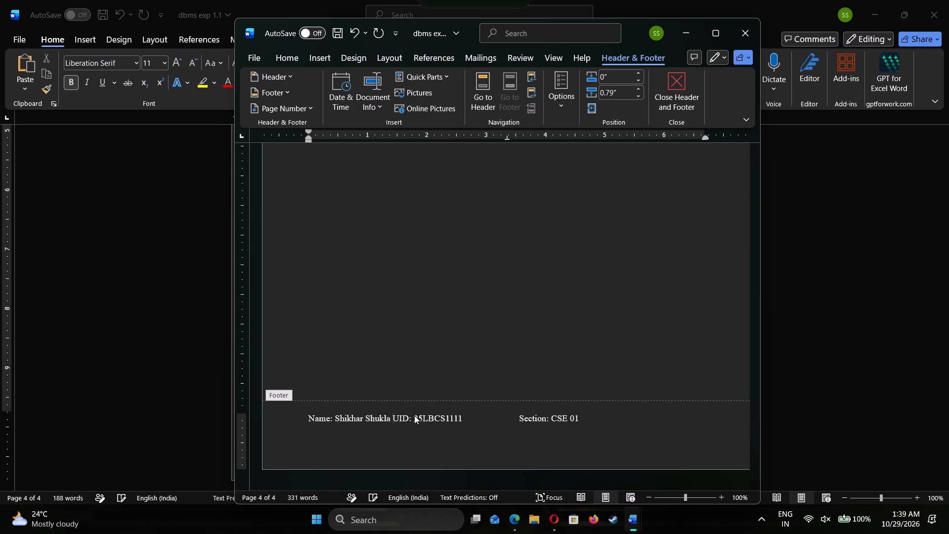
pyautogui.press('space')
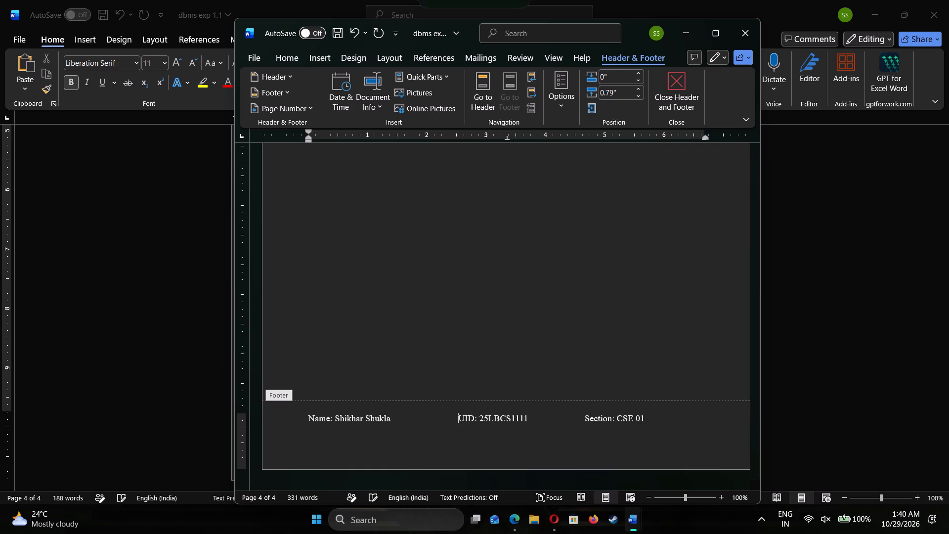
pyautogui.press('space')
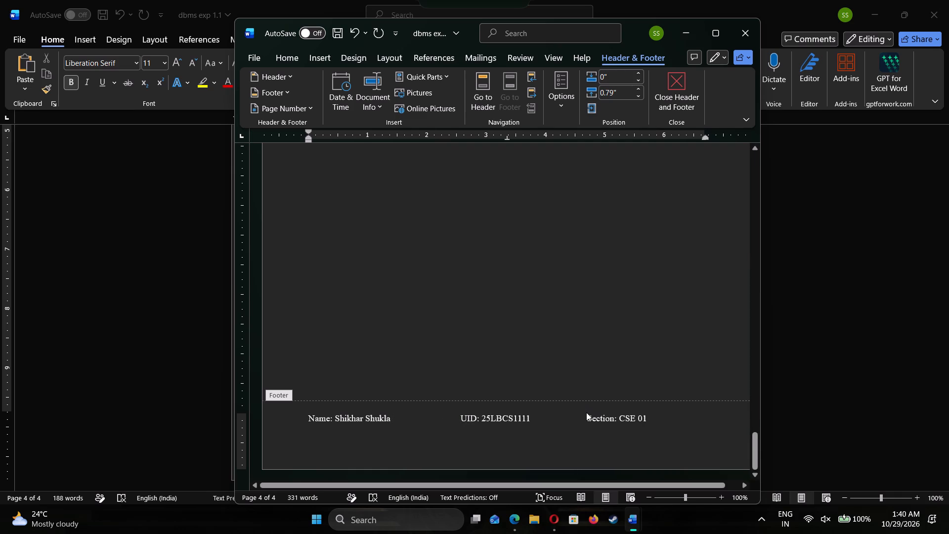
# Add spaces before the Section entry so it ends near the footer's right margin, and exit footer editing.
pyautogui.click(584, 418)
pyautogui.press('space')
pyautogui.press('space')
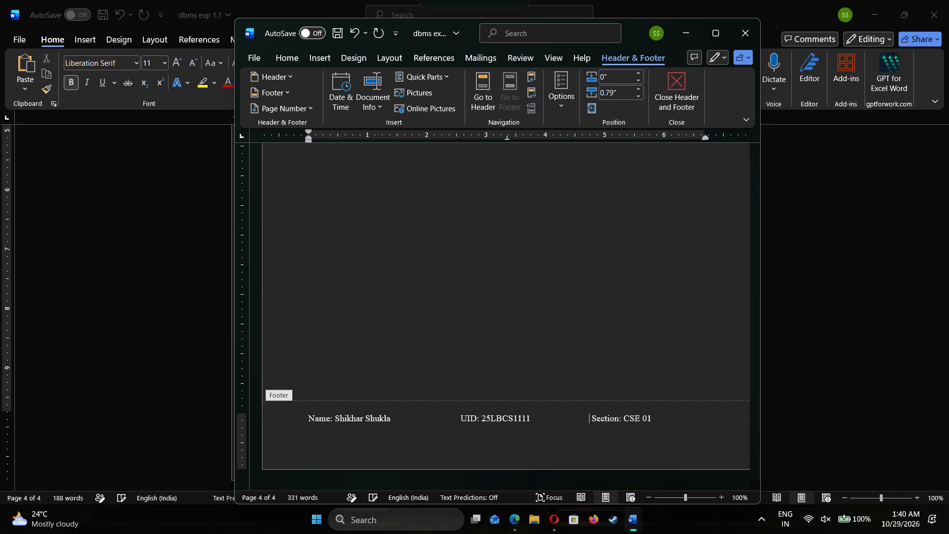
pyautogui.press('space')
pyautogui.press('space')
pyautogui.press('space')
pyautogui.press('space')
pyautogui.press('space')
pyautogui.press('space')
pyautogui.press('space')
pyautogui.press('space')
pyautogui.press('space')
pyautogui.press('space')
pyautogui.press('space')
pyautogui.press('space')
pyautogui.press('space')
pyautogui.press('space')
pyautogui.press('space')
pyautogui.press('space')
pyautogui.press('space')
pyautogui.press('space')
pyautogui.press('space')
pyautogui.press('space')
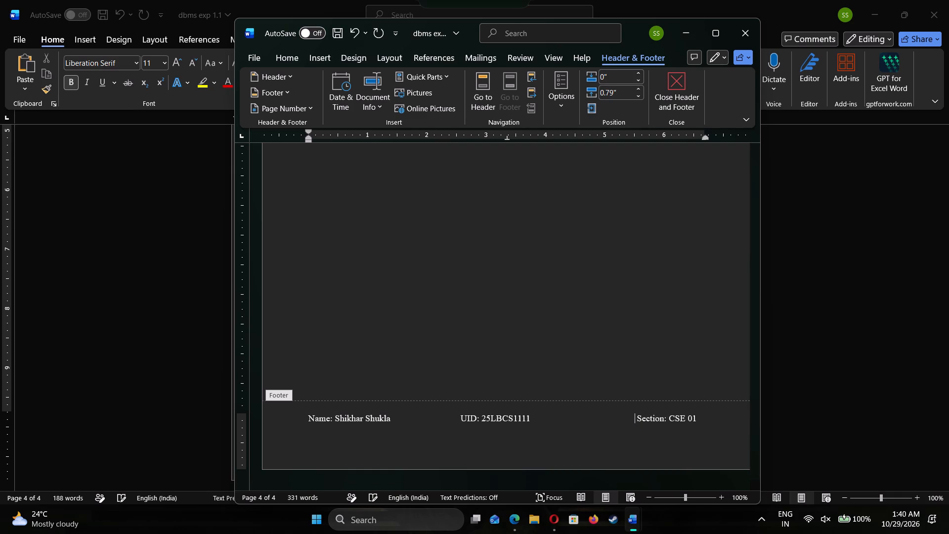
pyautogui.press('space')
pyautogui.press('space')
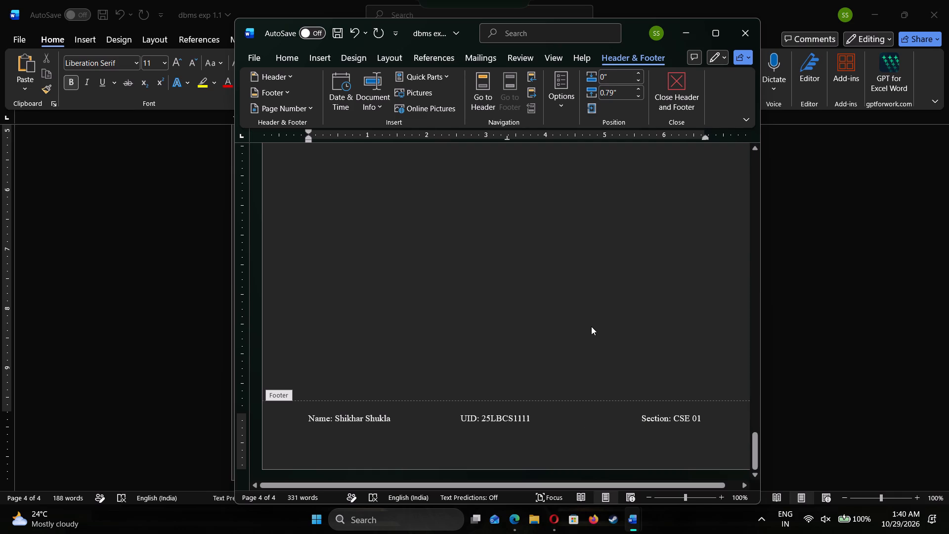
pyautogui.click(591, 326)
pyautogui.click(664, 103)
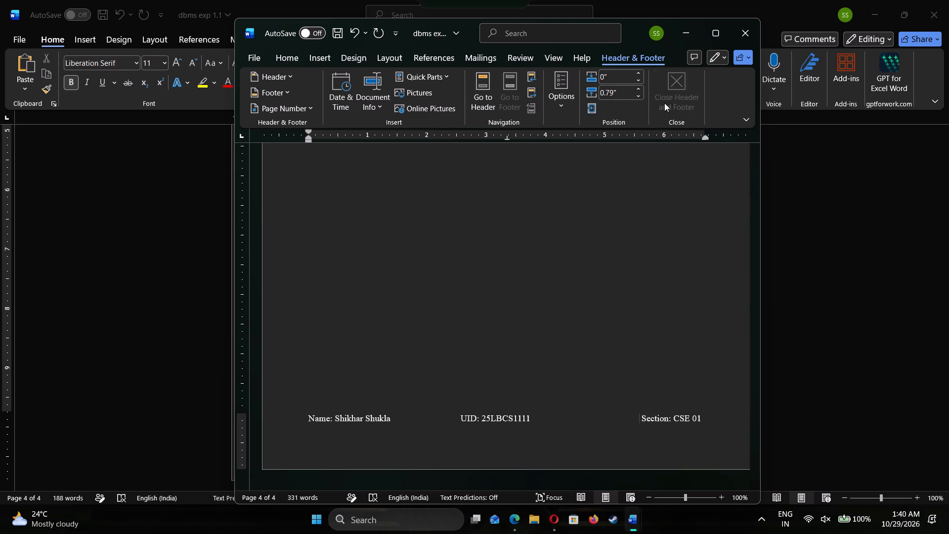
# Shift the "Experiment – 1.2" heading on the first page to the centre of its line with leading spaces.
pyautogui.scroll(1, 531, 239)
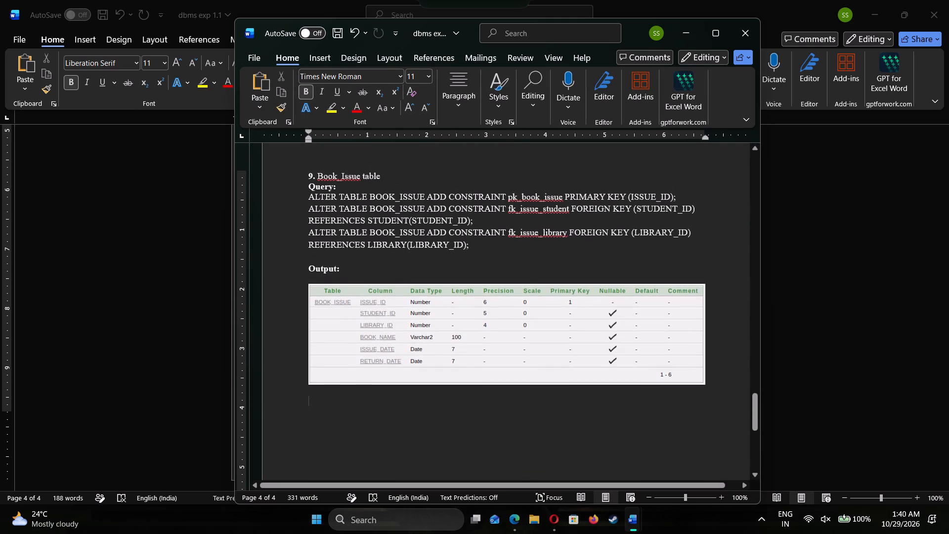
pyautogui.scroll(9, 531, 239)
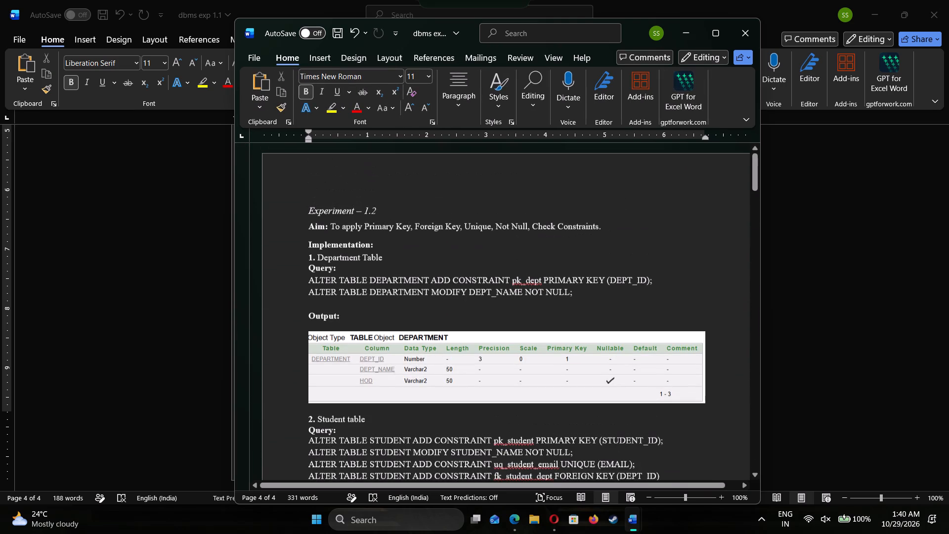
pyautogui.click(306, 212)
pyautogui.press('space')
pyautogui.press('space')
pyautogui.press('space')
pyautogui.press('space')
pyautogui.press('space')
pyautogui.press('space')
pyautogui.press('space')
pyautogui.press('space')
pyautogui.press('space')
pyautogui.press('space')
pyautogui.press('space')
pyautogui.press('space')
pyautogui.press('space')
pyautogui.press('space')
pyautogui.press('space')
pyautogui.press('space')
pyautogui.press('space')
pyautogui.press('space')
pyautogui.press('space')
pyautogui.press('space')
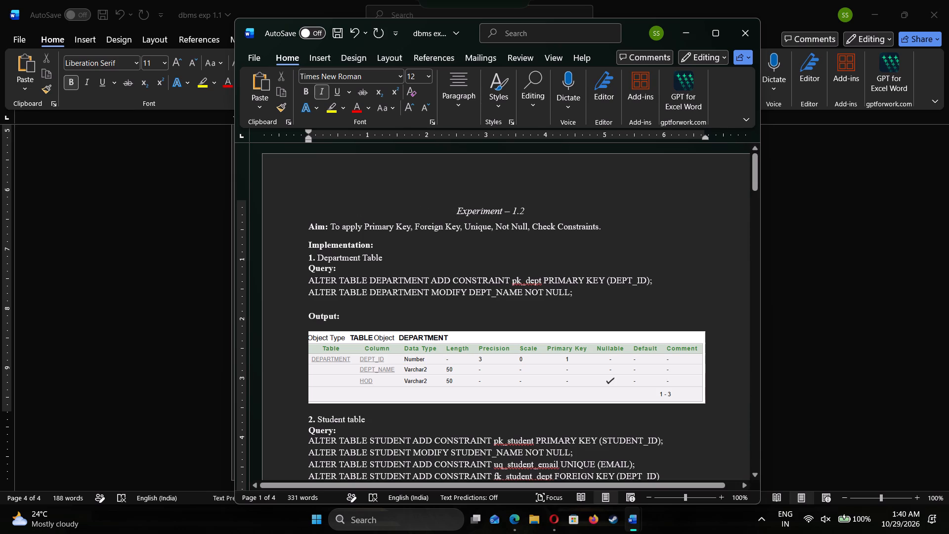
# Format the "Experiment – 1.2" heading as bold, non-italic text at font size 16.
pyautogui.moveTo(527, 210); pyautogui.dragTo(463, 206)
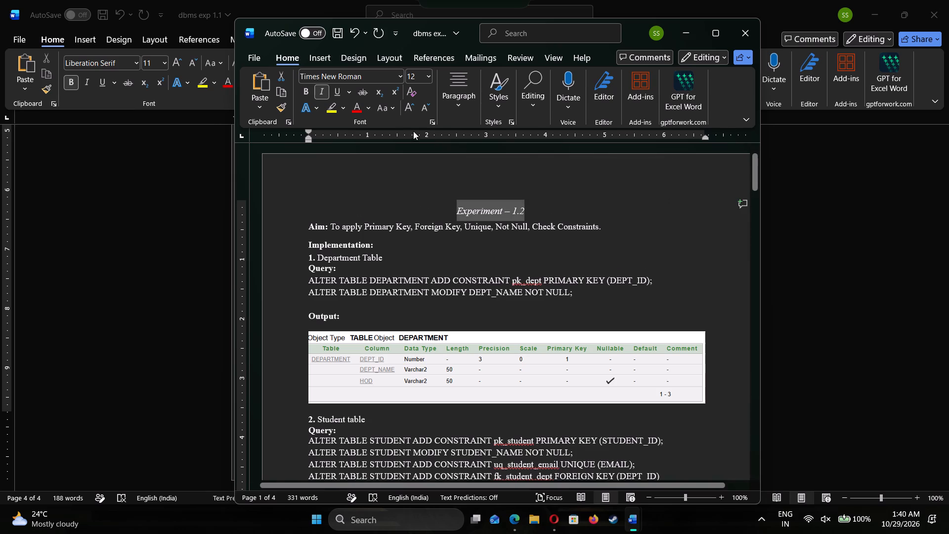
pyautogui.click(320, 89)
pyautogui.click(303, 89)
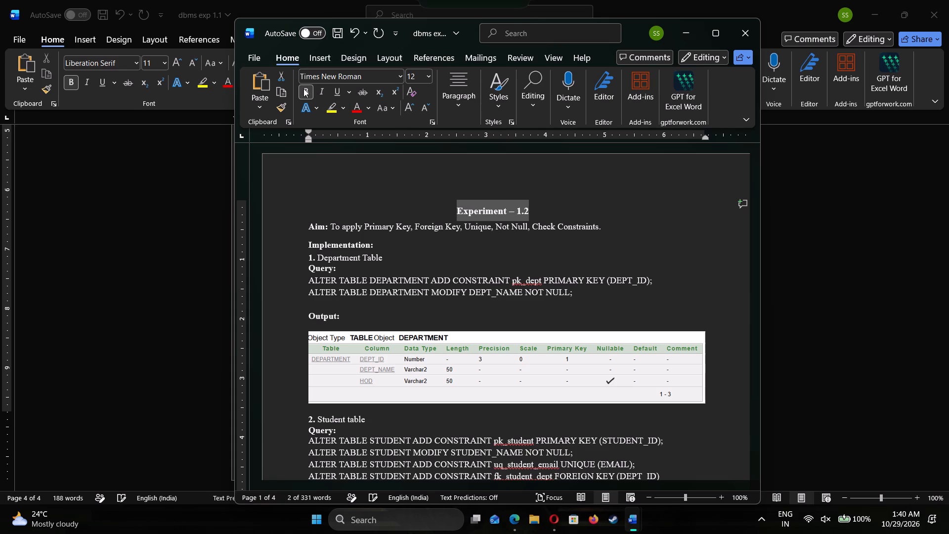
pyautogui.click(427, 75)
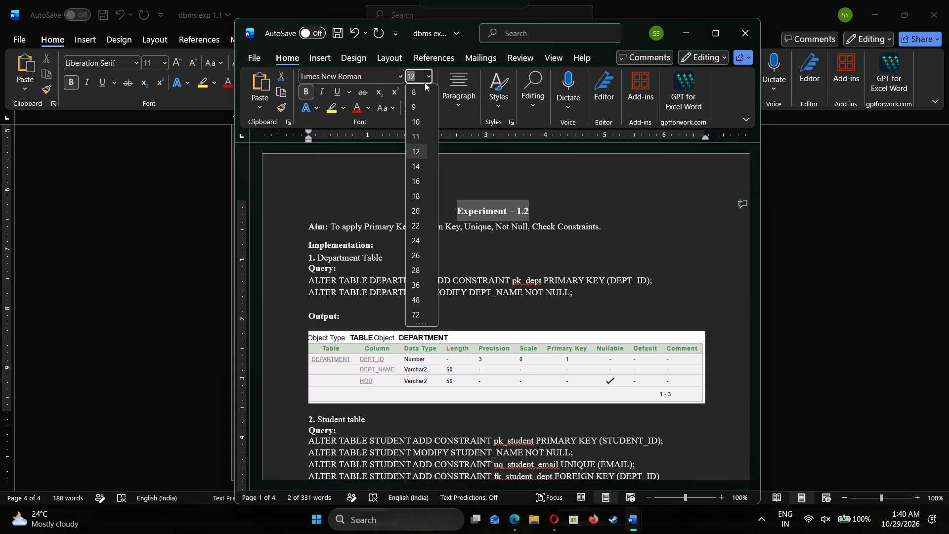
pyautogui.click(416, 180)
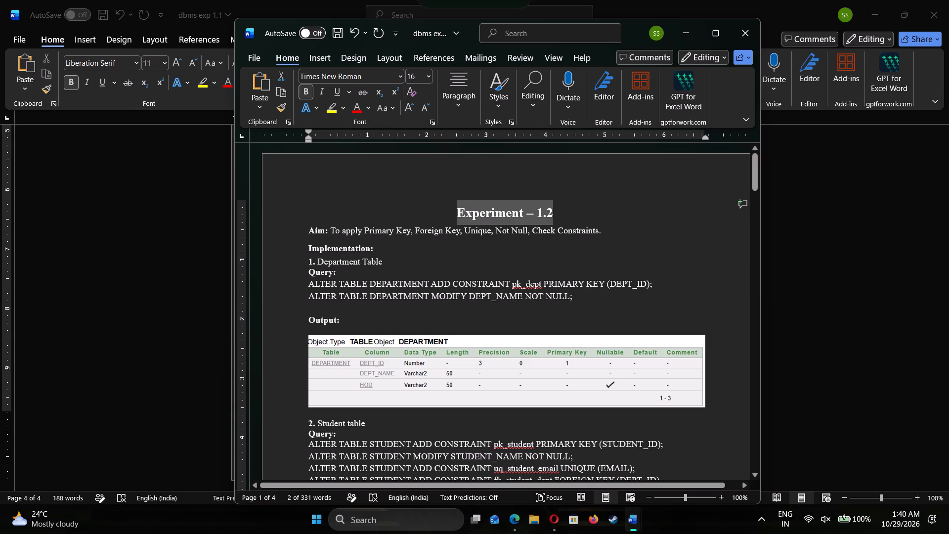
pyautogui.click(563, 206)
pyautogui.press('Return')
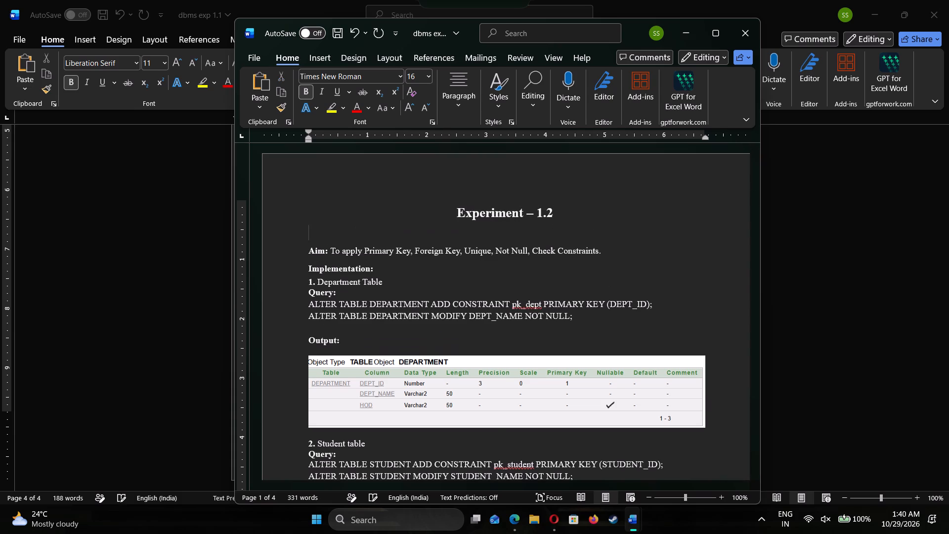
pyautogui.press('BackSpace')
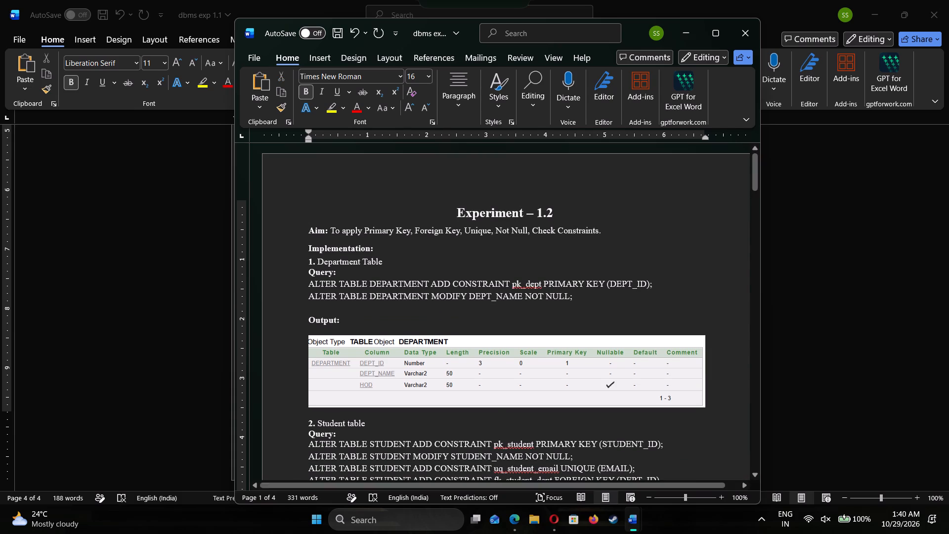
# Apply the Times New Roman font to all content from the Aim line to the end of the document.
pyautogui.moveTo(304, 229); pyautogui.dragTo(368, 398)
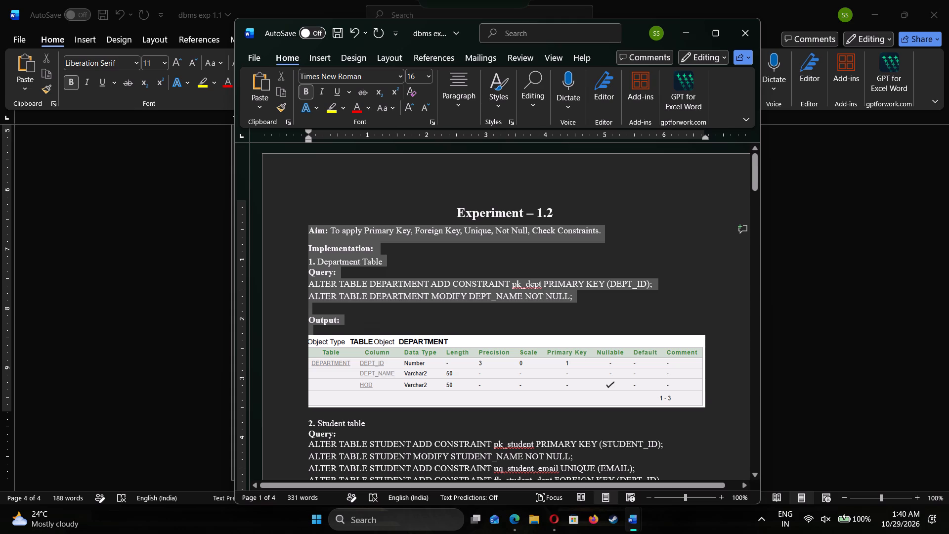
pyautogui.moveTo(368, 398); pyautogui.dragTo(364, 533)
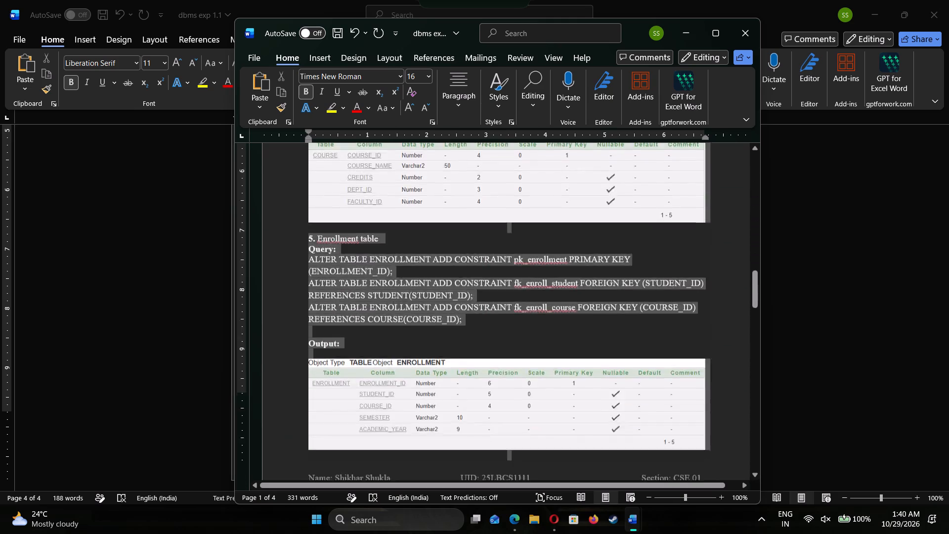
pyautogui.moveTo(364, 533); pyautogui.dragTo(371, 496)
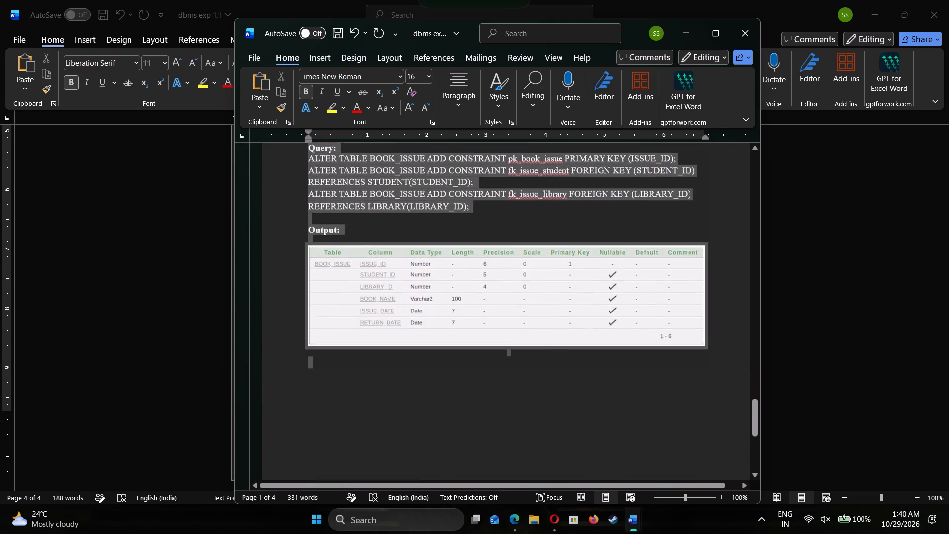
pyautogui.moveTo(371, 496); pyautogui.dragTo(367, 423)
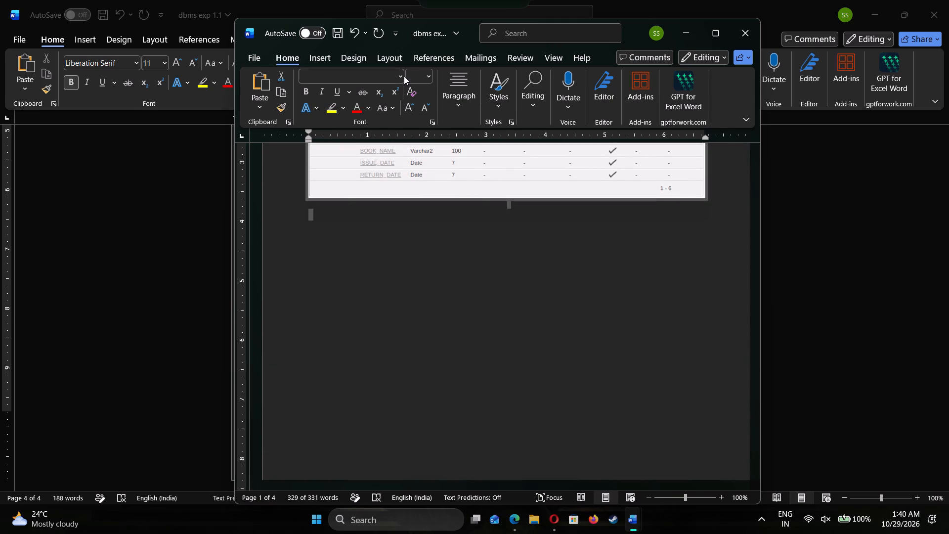
pyautogui.click(403, 76)
pyautogui.click(352, 166)
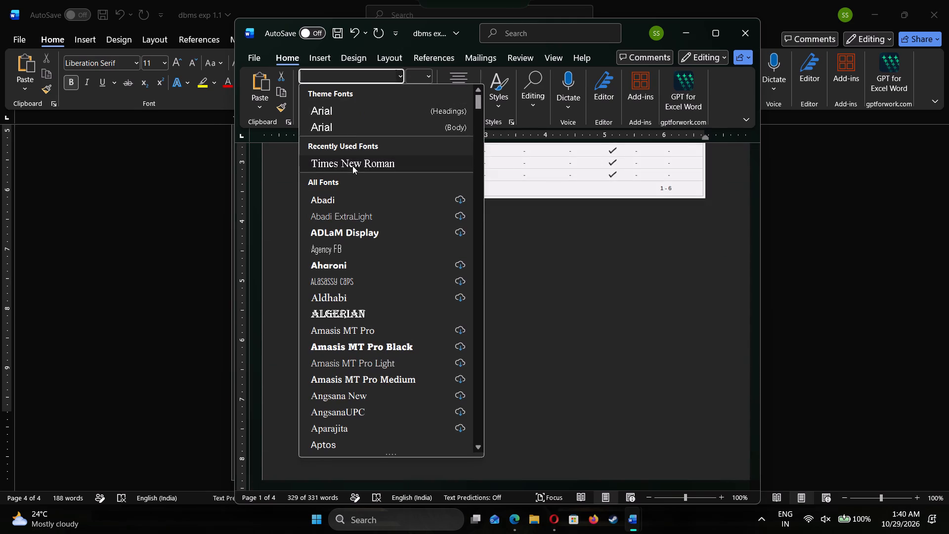
pyautogui.click(374, 244)
pyautogui.scroll(3, 374, 244)
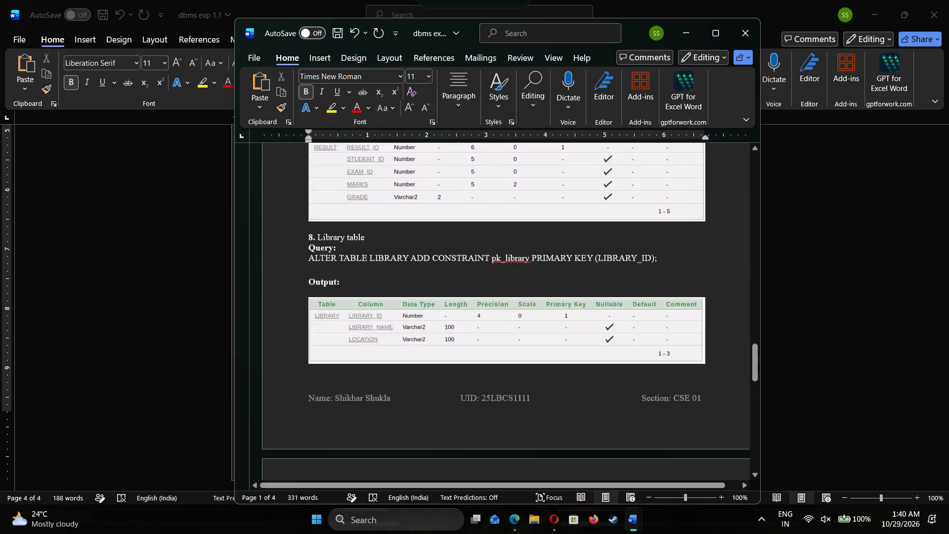
pyautogui.scroll(6, 374, 244)
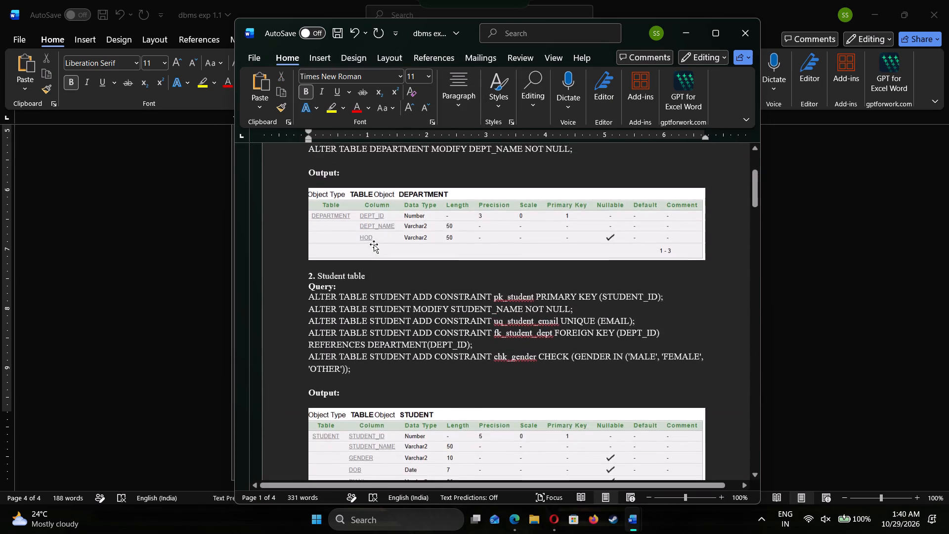
pyautogui.scroll(1, 374, 244)
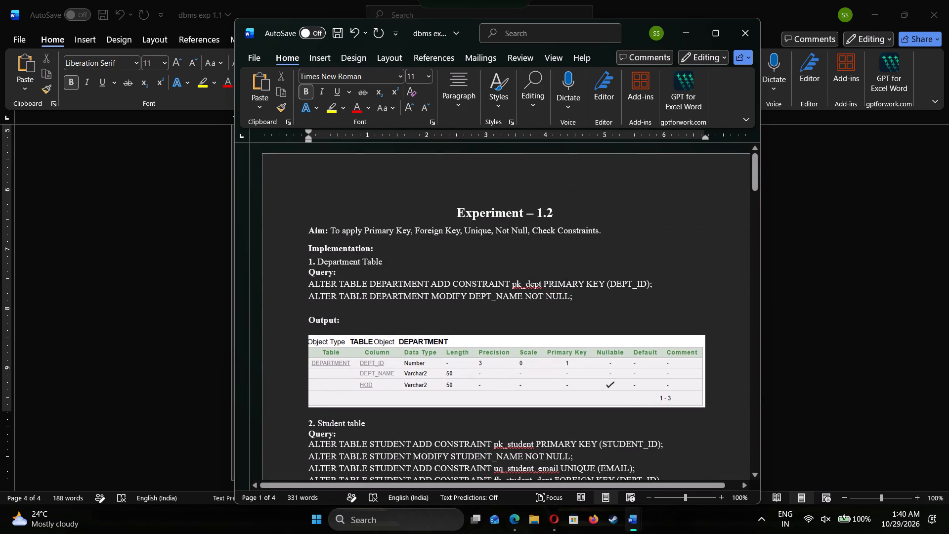
pyautogui.click(360, 284)
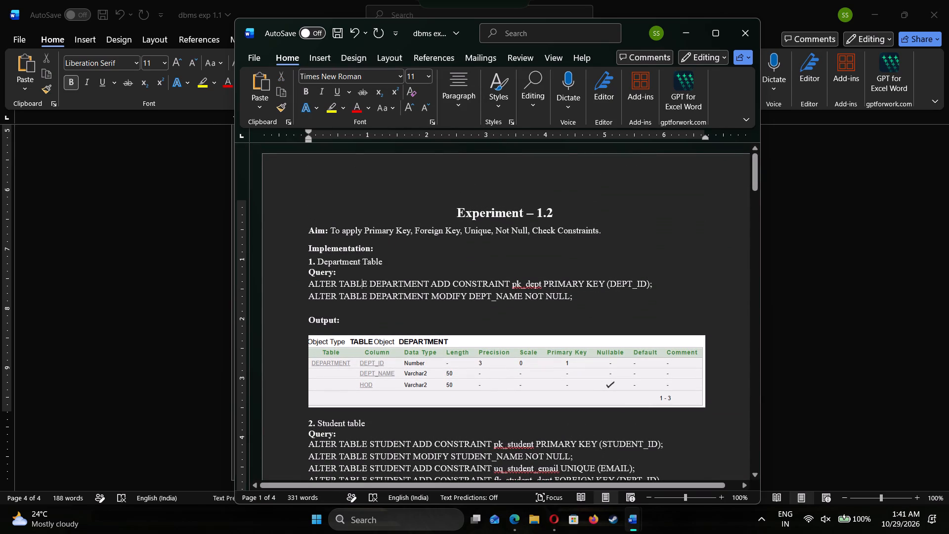
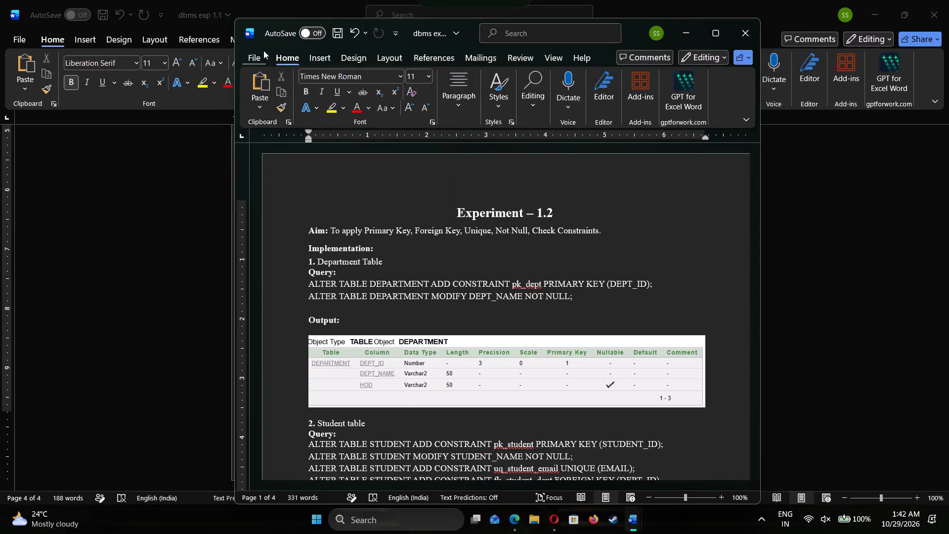
# Turn on AutoSave for dbms exp 1.2 by uploading it to the personal OneDrive, and close the document.
pyautogui.click(308, 30)
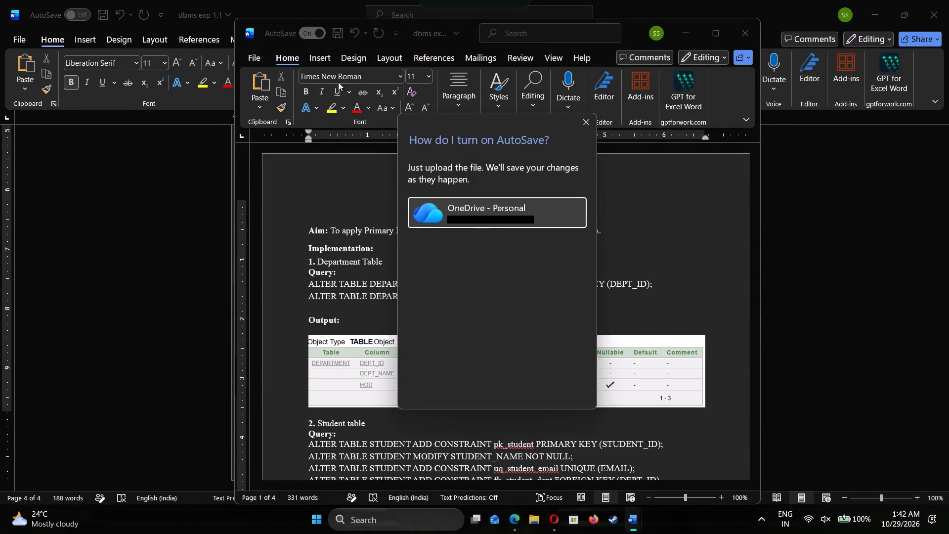
pyautogui.click(466, 210)
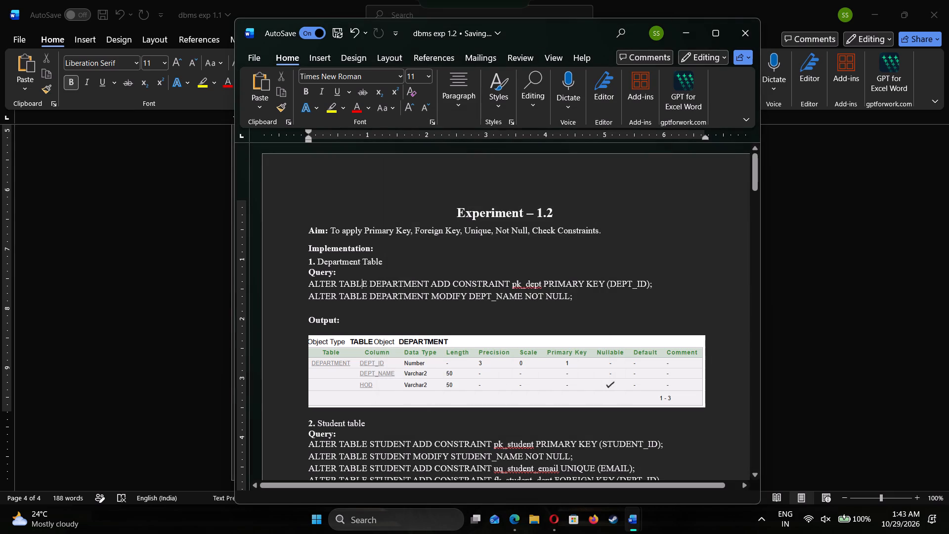
pyautogui.click(254, 57)
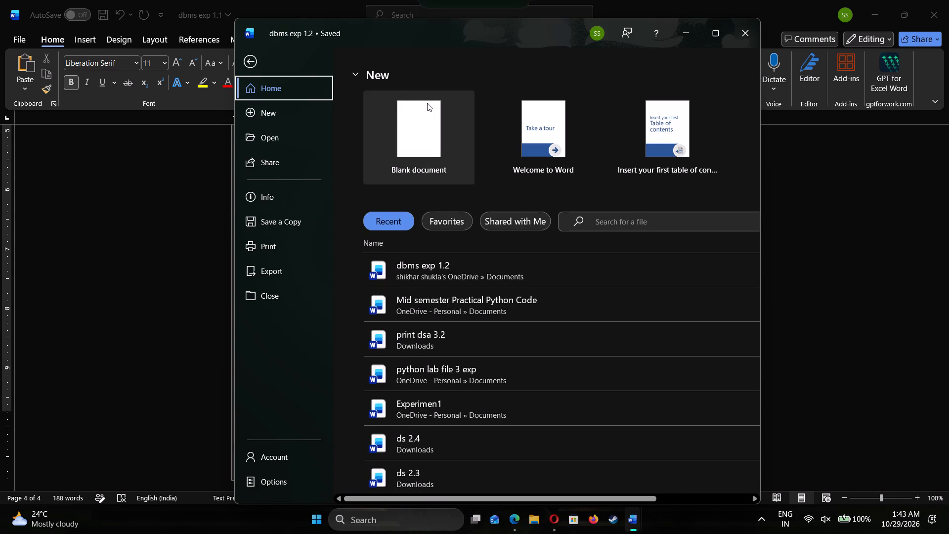
pyautogui.click(740, 31)
# Turn on AutoSave for dbms exp 1.1 by uploading it to the personal OneDrive, and close the document.
pyautogui.scroll(3, 600, 269)
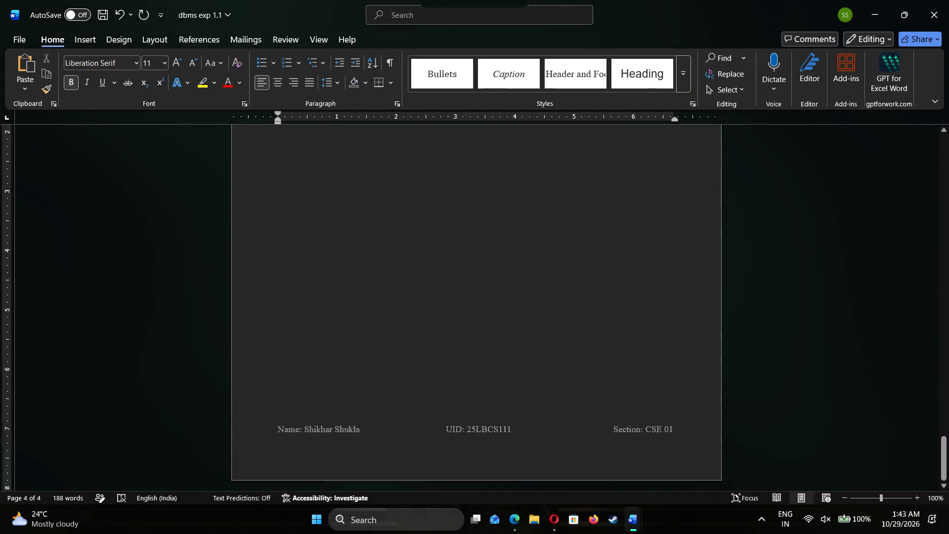
pyautogui.scroll(5, 600, 269)
pyautogui.click(78, 11)
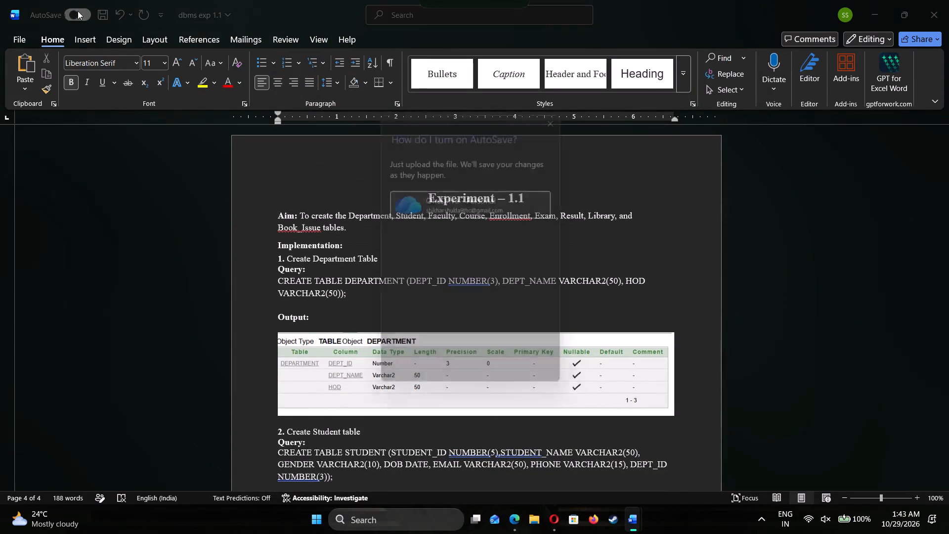
pyautogui.click(391, 205)
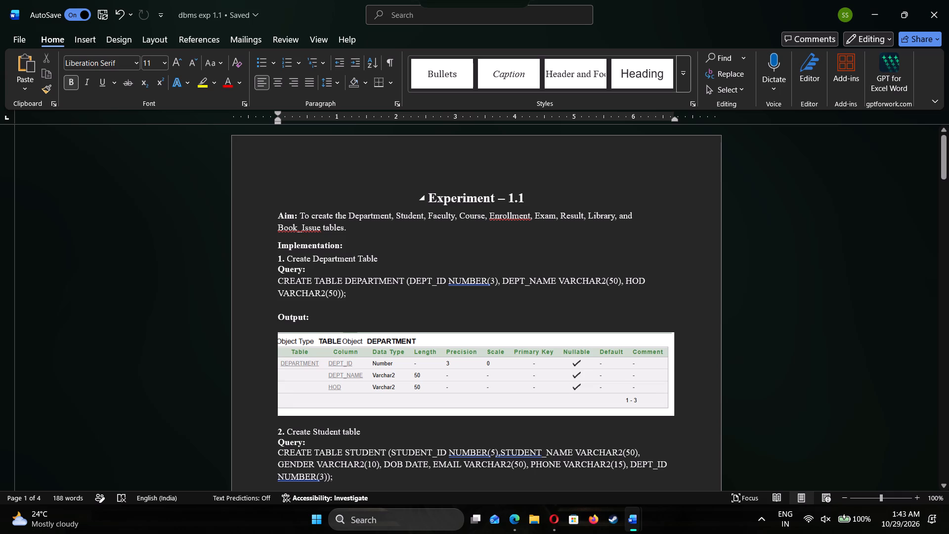
pyautogui.click(31, 40)
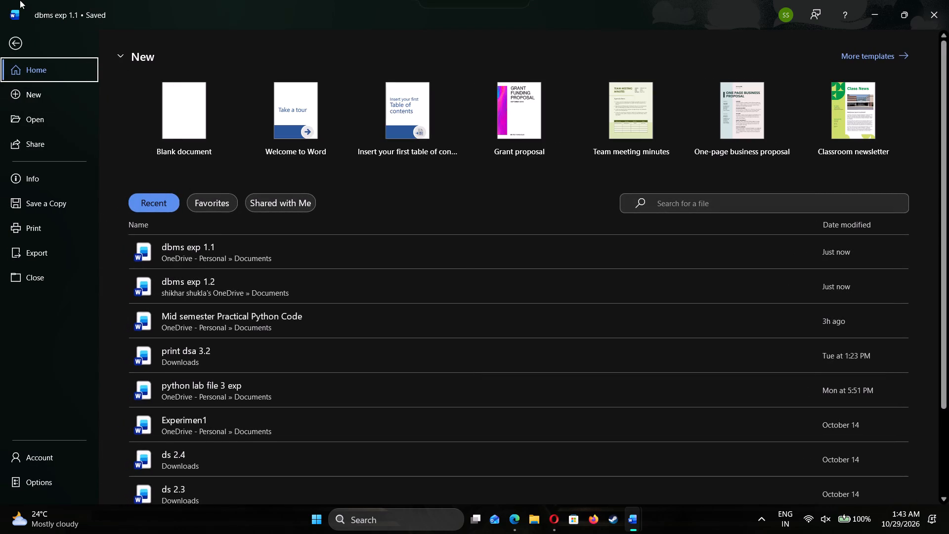
pyautogui.click(14, 43)
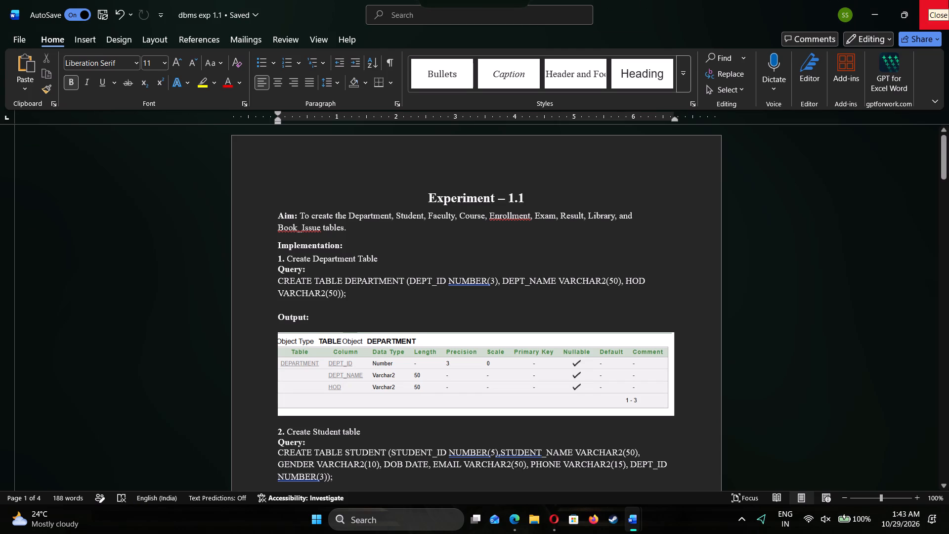
pyautogui.click(948, 0)
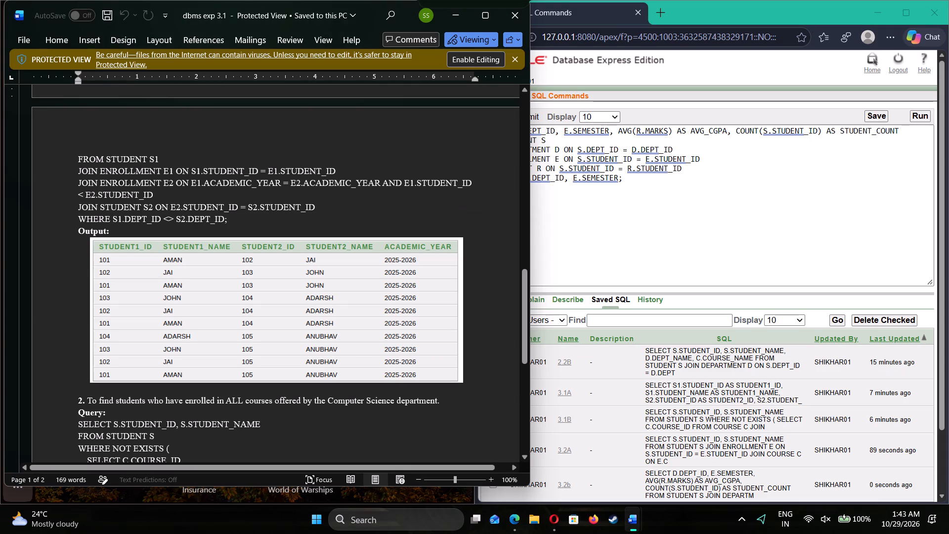
# Close the remaining dbms exp 3.1 and dbms exp 2.2 documents and both open browser windows.
pyautogui.click(515, 13)
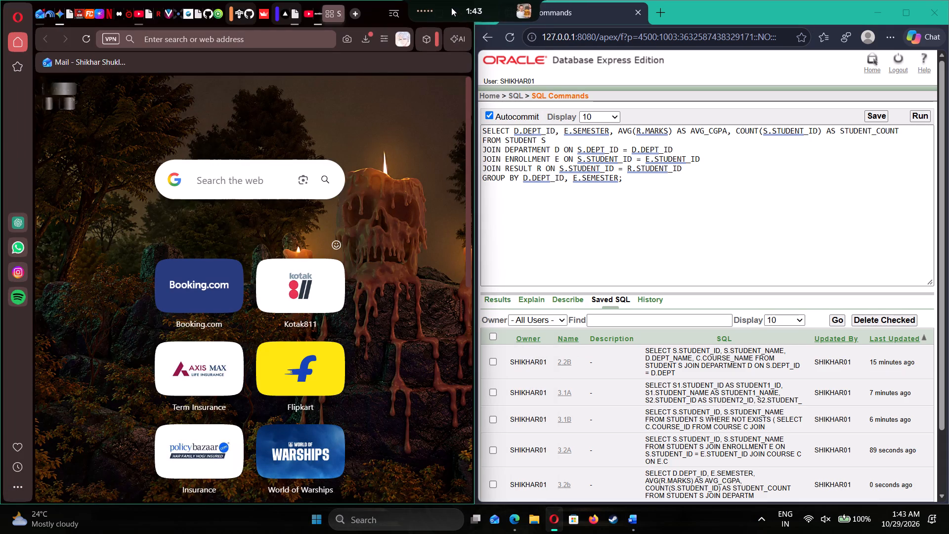
pyautogui.click(457, 17)
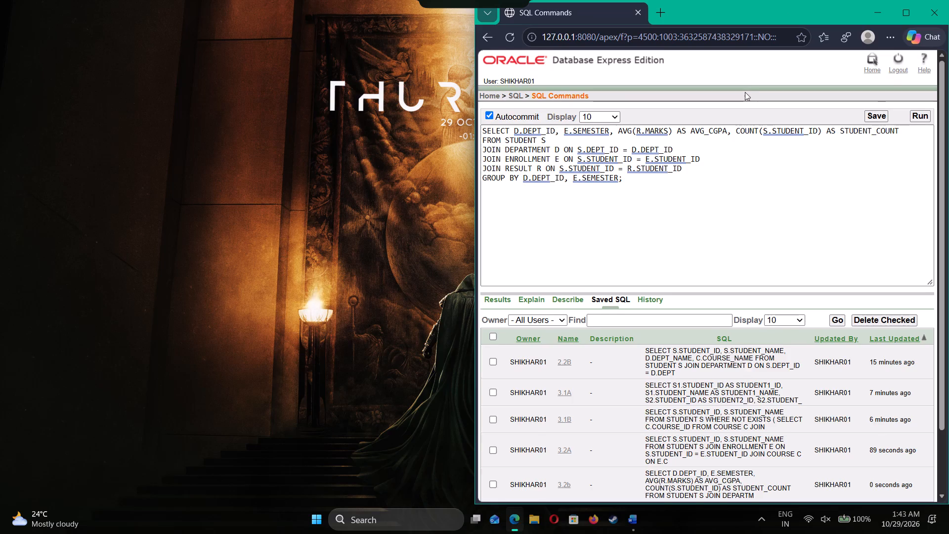
pyautogui.scroll(1, 745, 92)
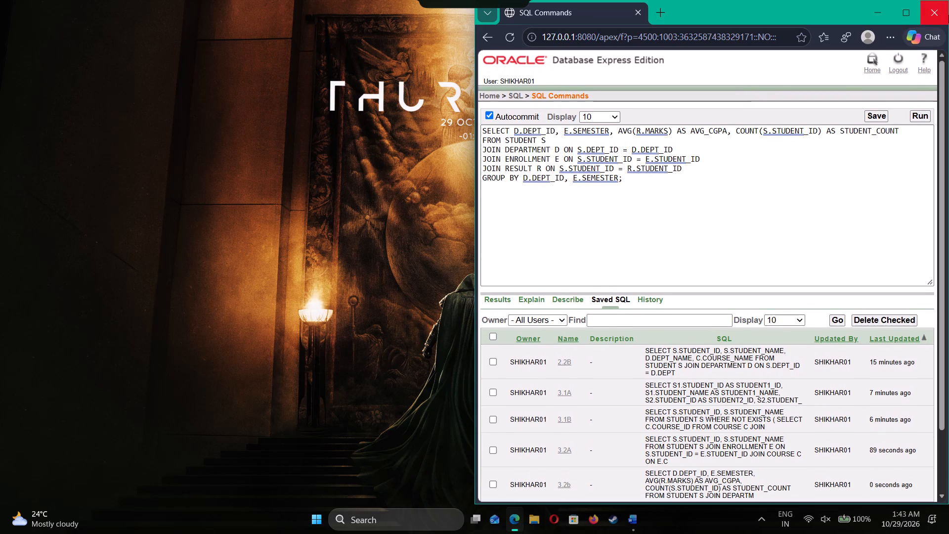
pyautogui.click(948, 15)
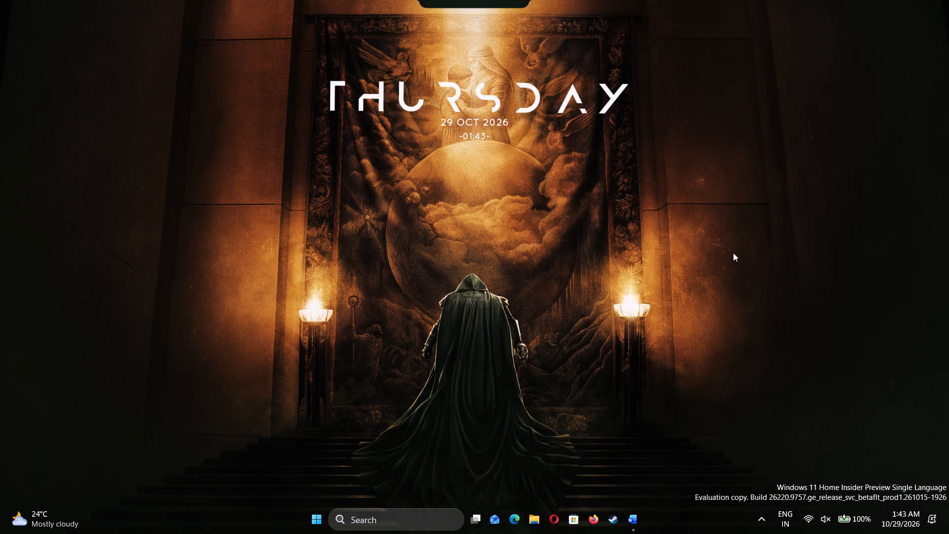
pyautogui.click(635, 517)
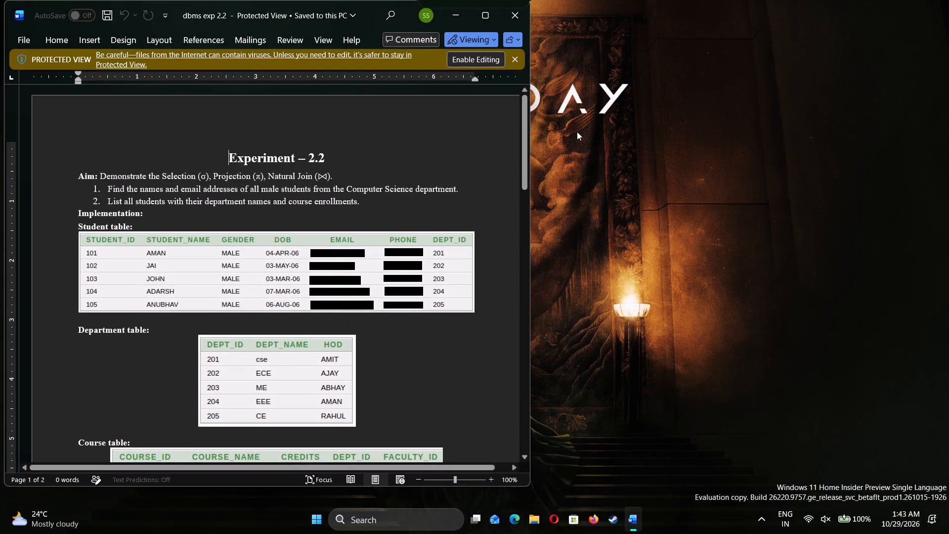
pyautogui.click(508, 22)
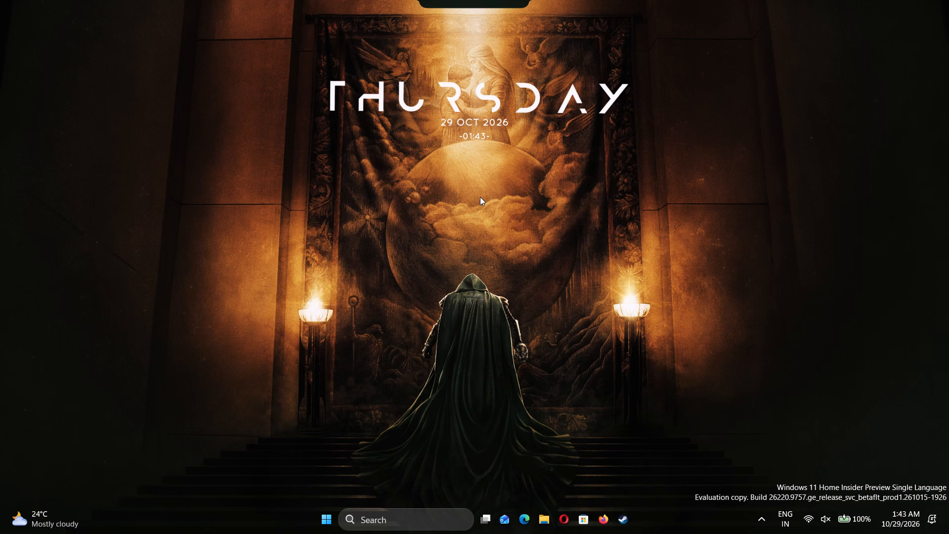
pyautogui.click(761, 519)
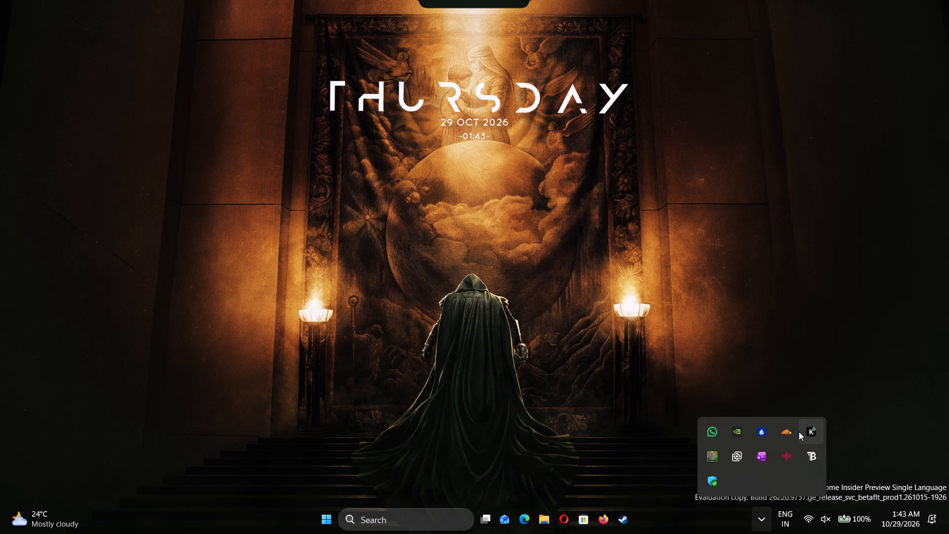